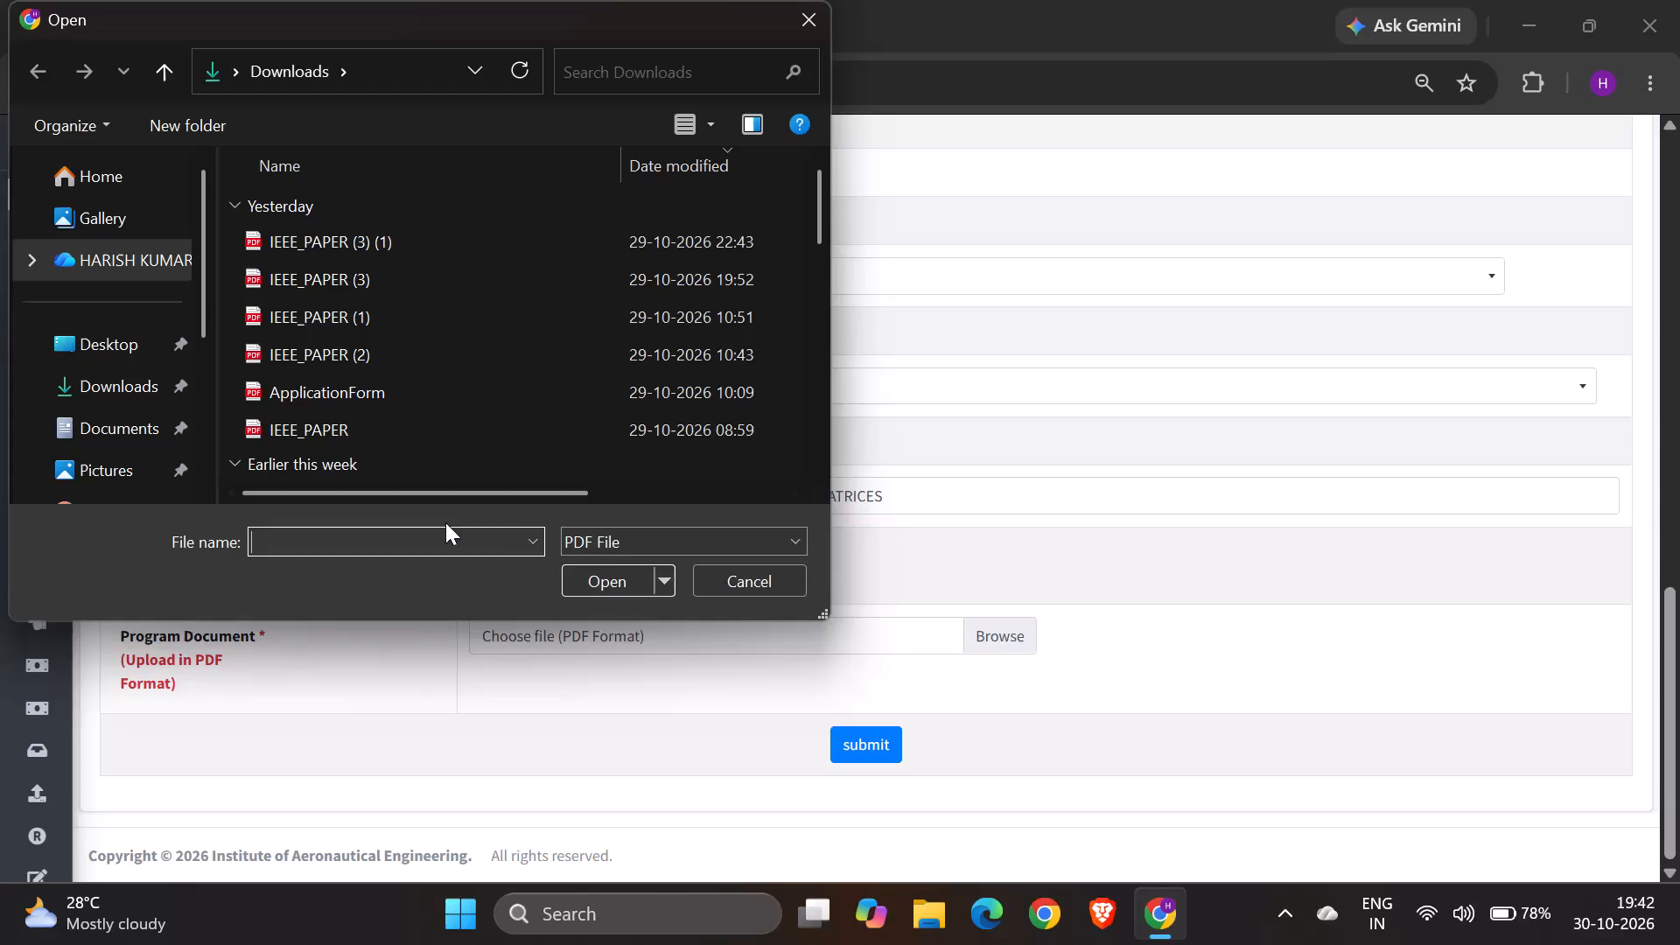
# Switch to File Explorer and look through the recent files for the lab record PDFs.
pyautogui.click(920, 913)
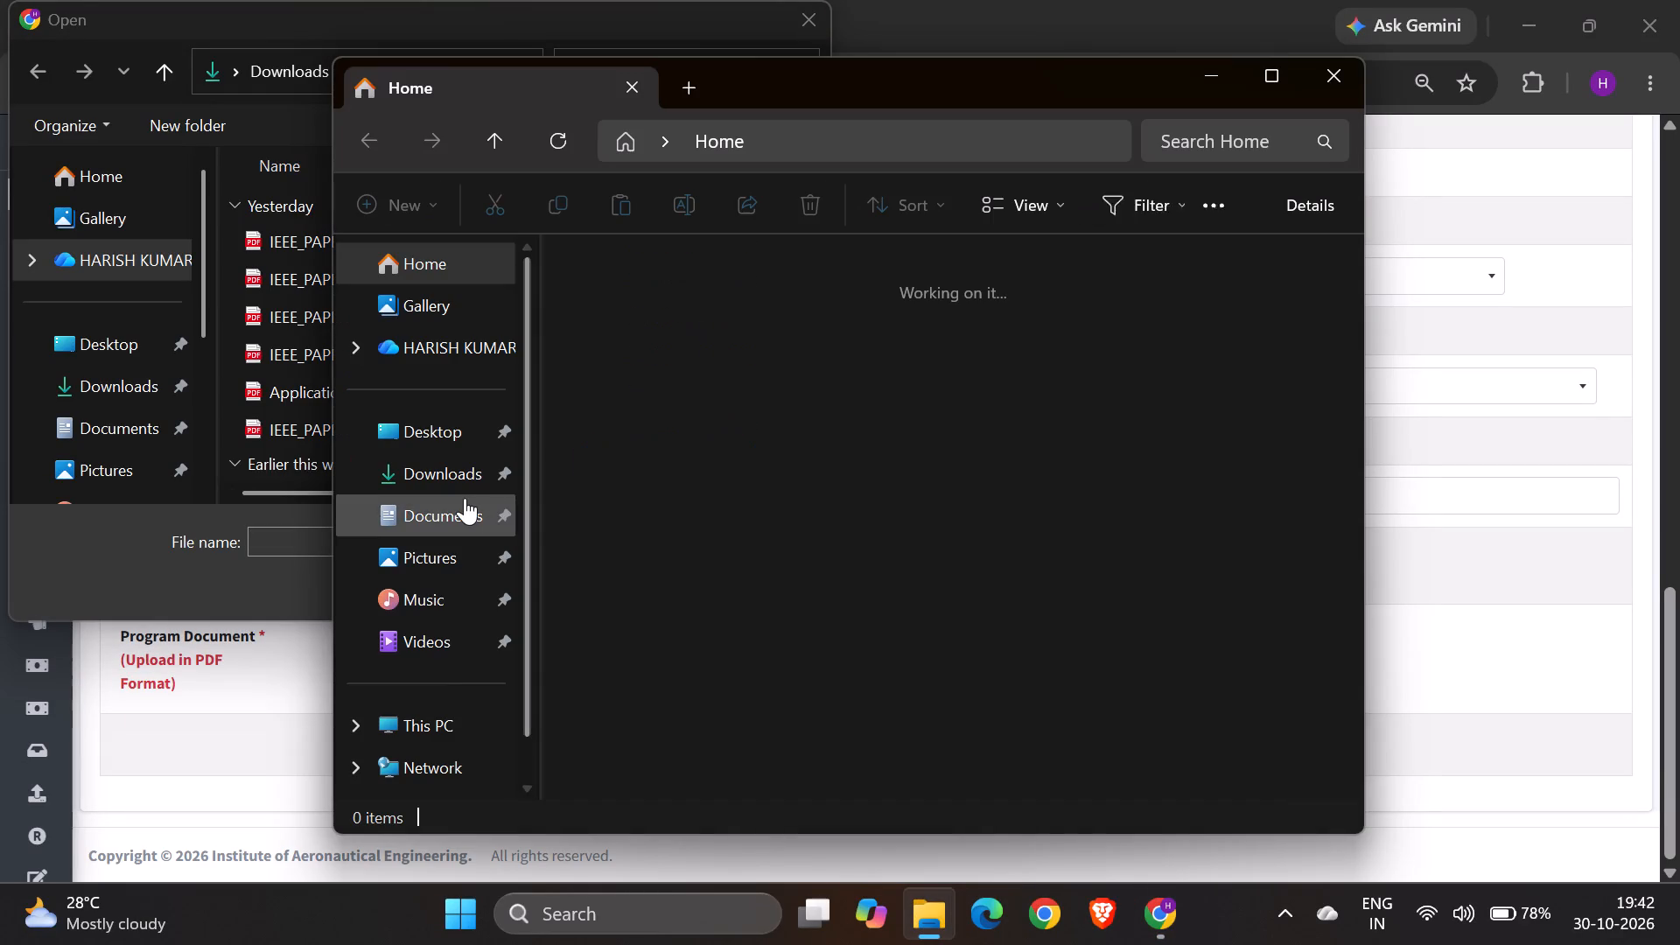
pyautogui.hscroll(1, 465, 498)
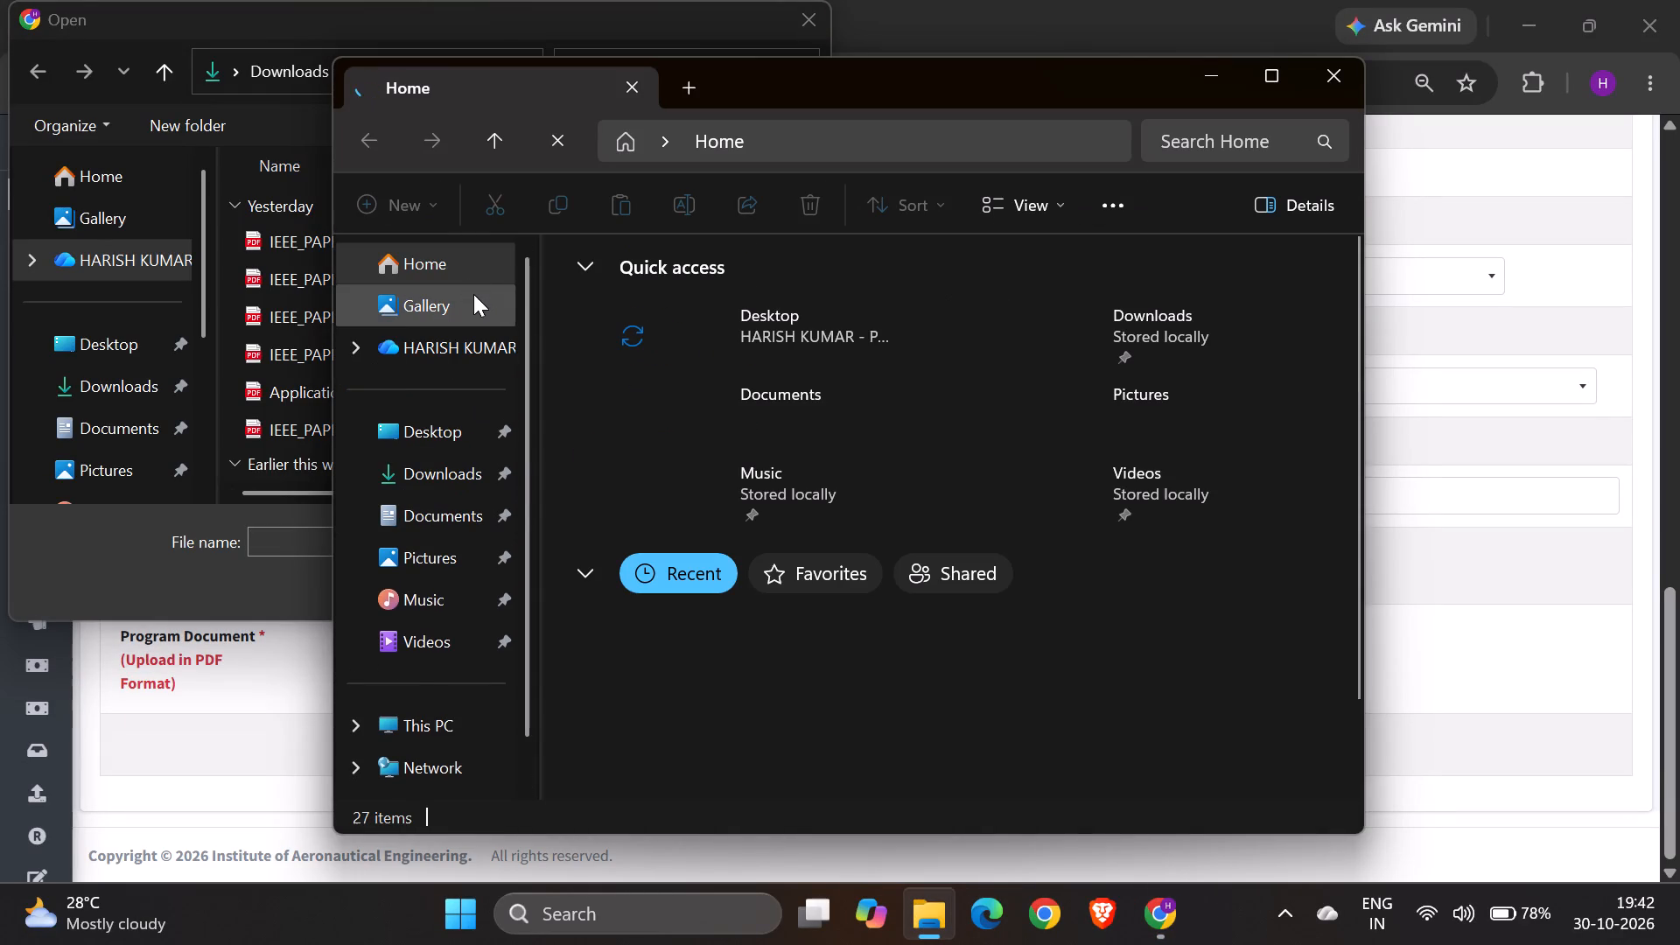
pyautogui.scroll(-1, 1036, 409)
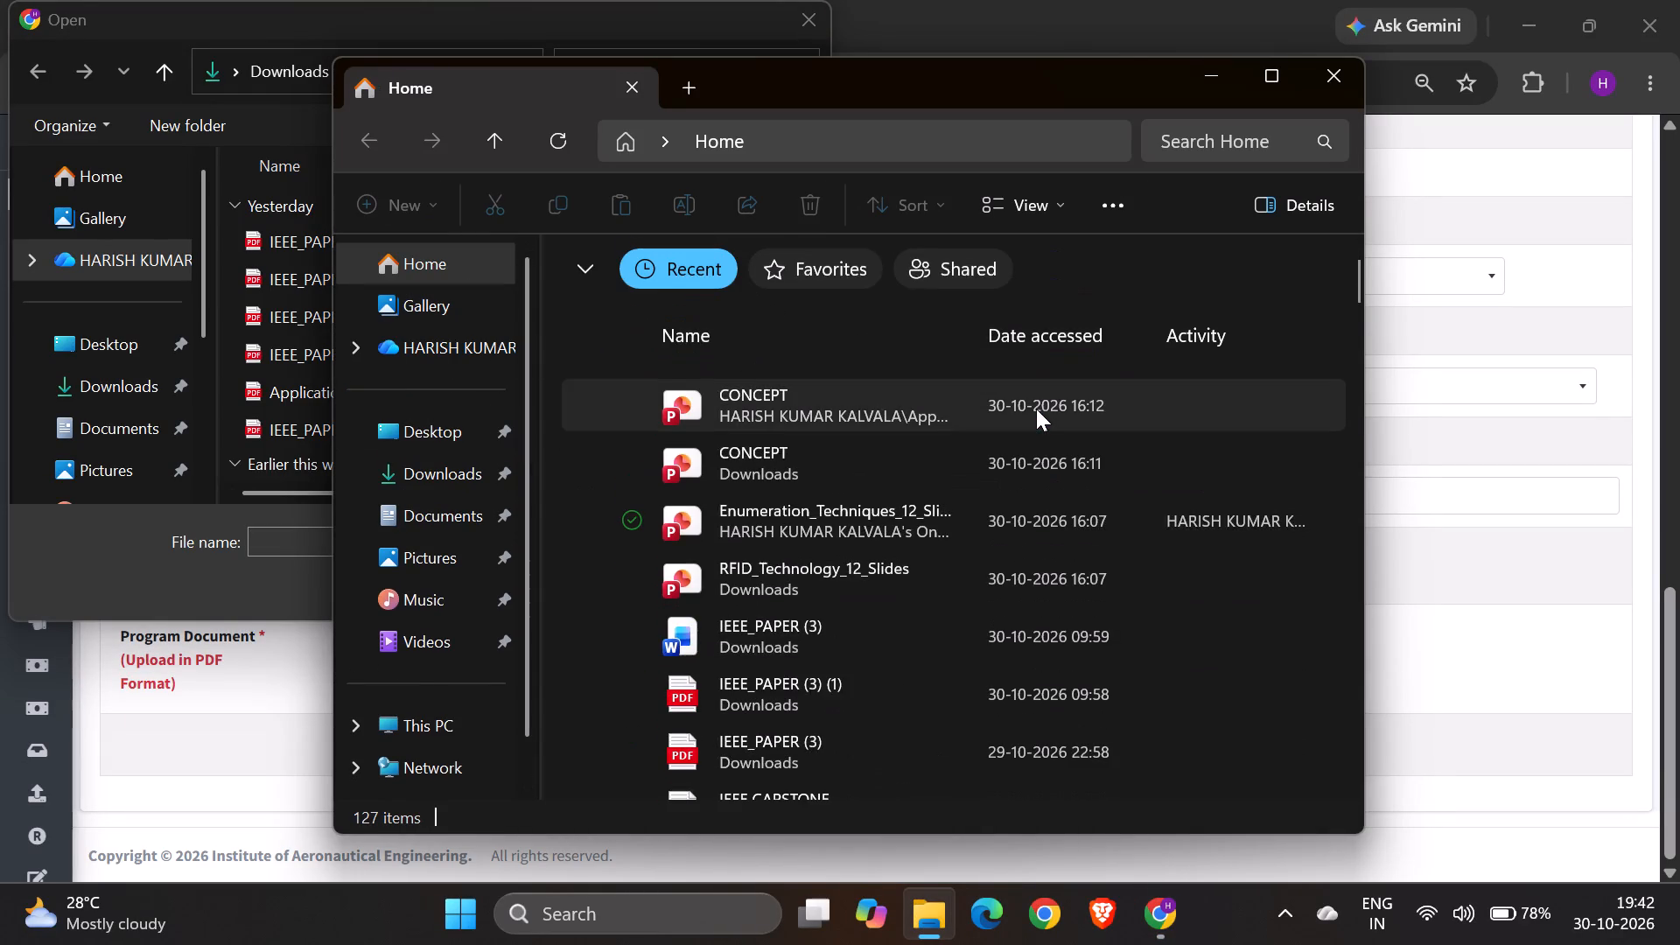
pyautogui.scroll(-2, 1036, 409)
pyautogui.scroll(7, 1036, 409)
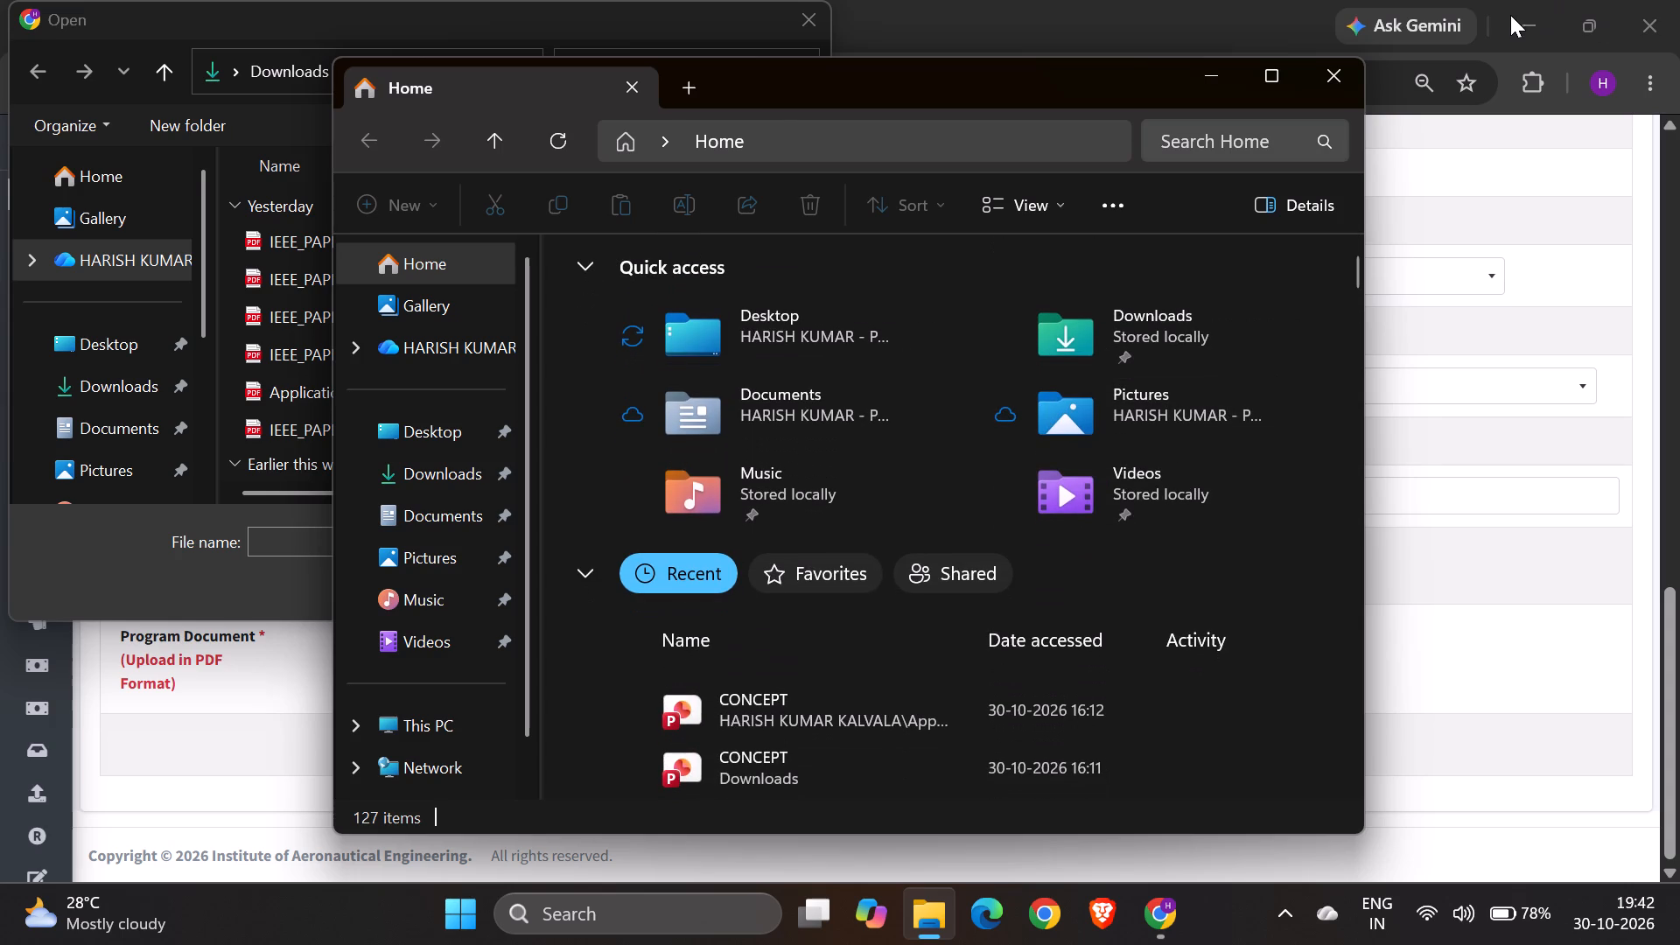
# Return to the browser and close the upload file picker without choosing a file.
pyautogui.click(1508, 14)
pyautogui.click(1508, 14)
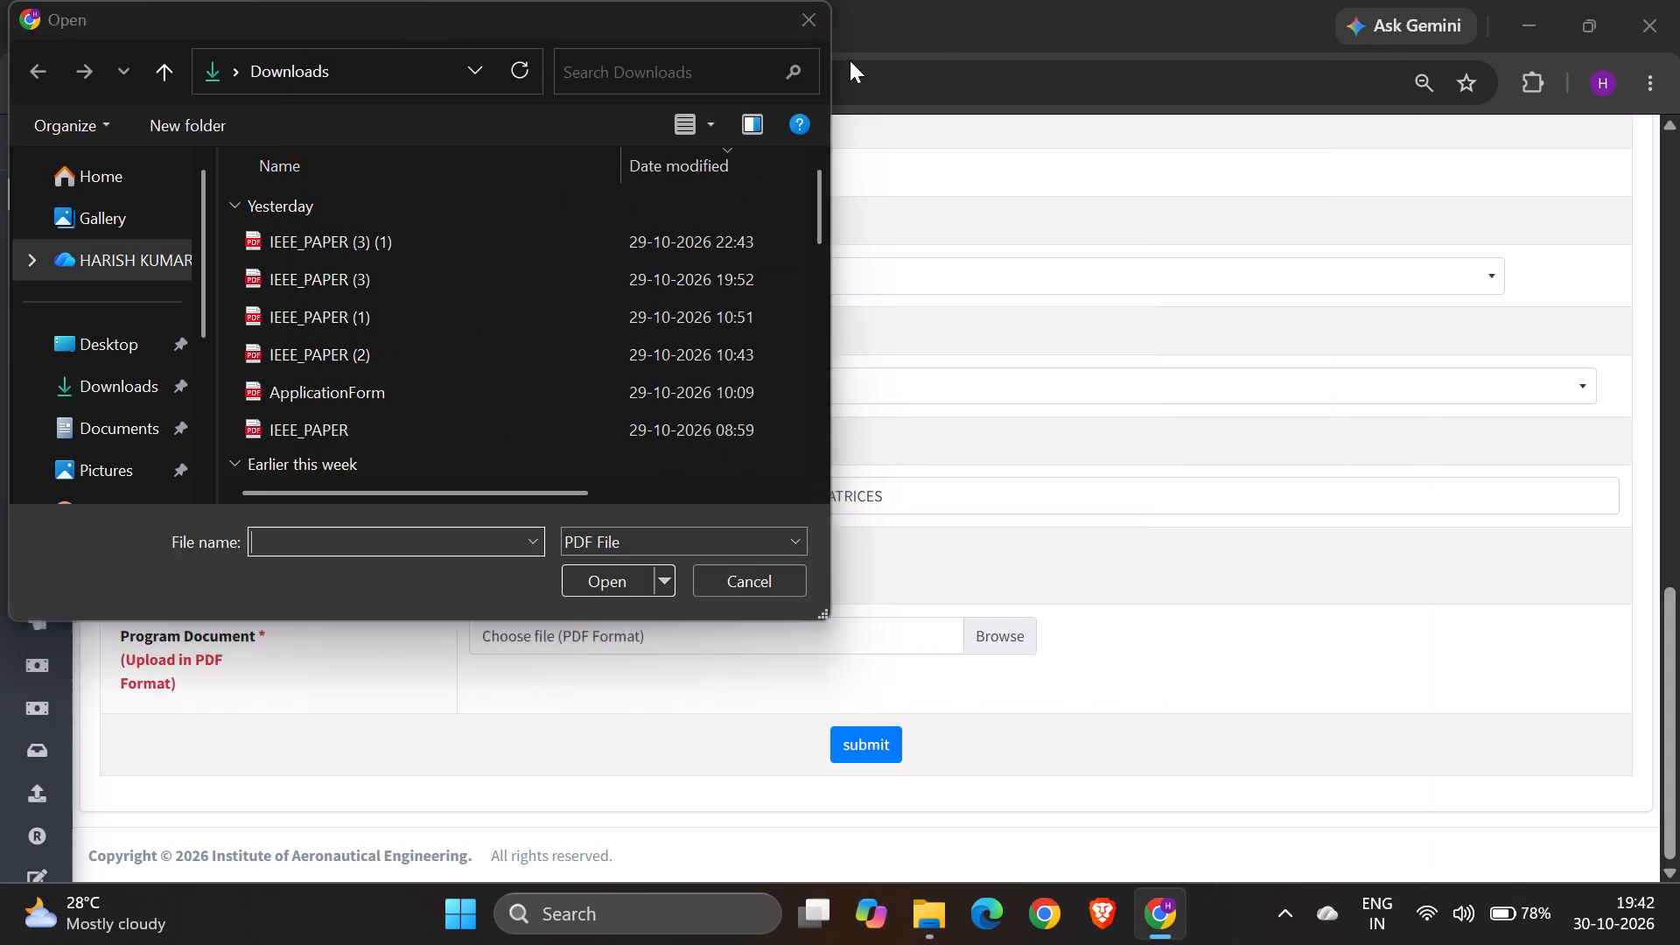
pyautogui.click(809, 24)
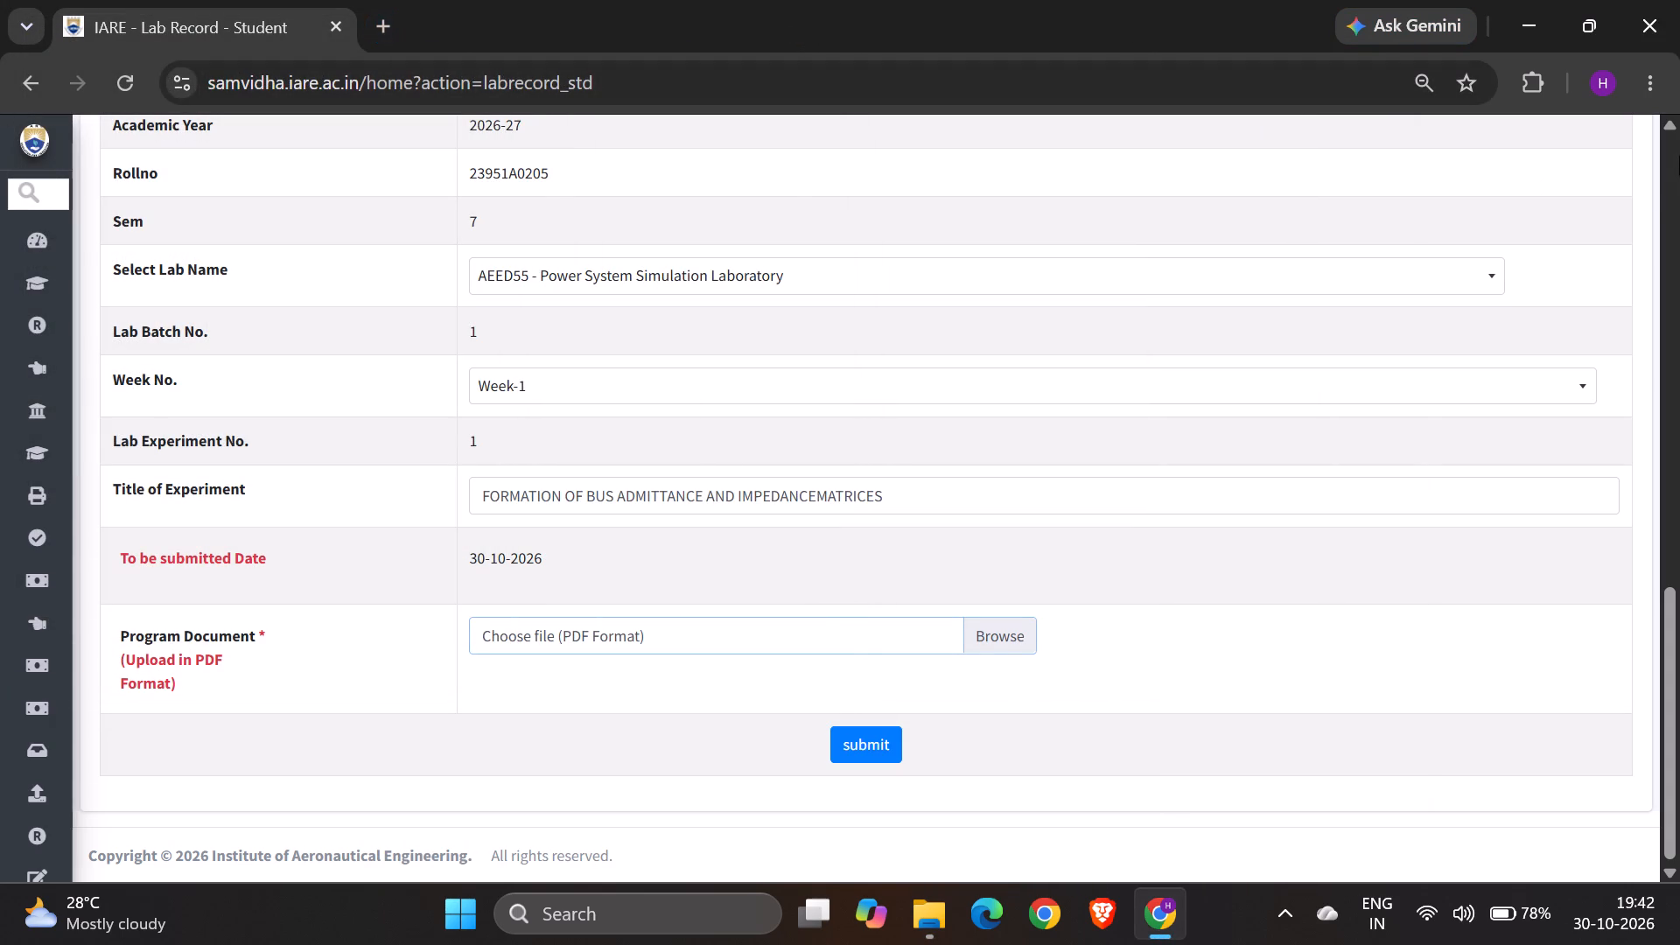
# Open the browser's download history and look through it for the compressed PSS PDFs.
pyautogui.click(1649, 87)
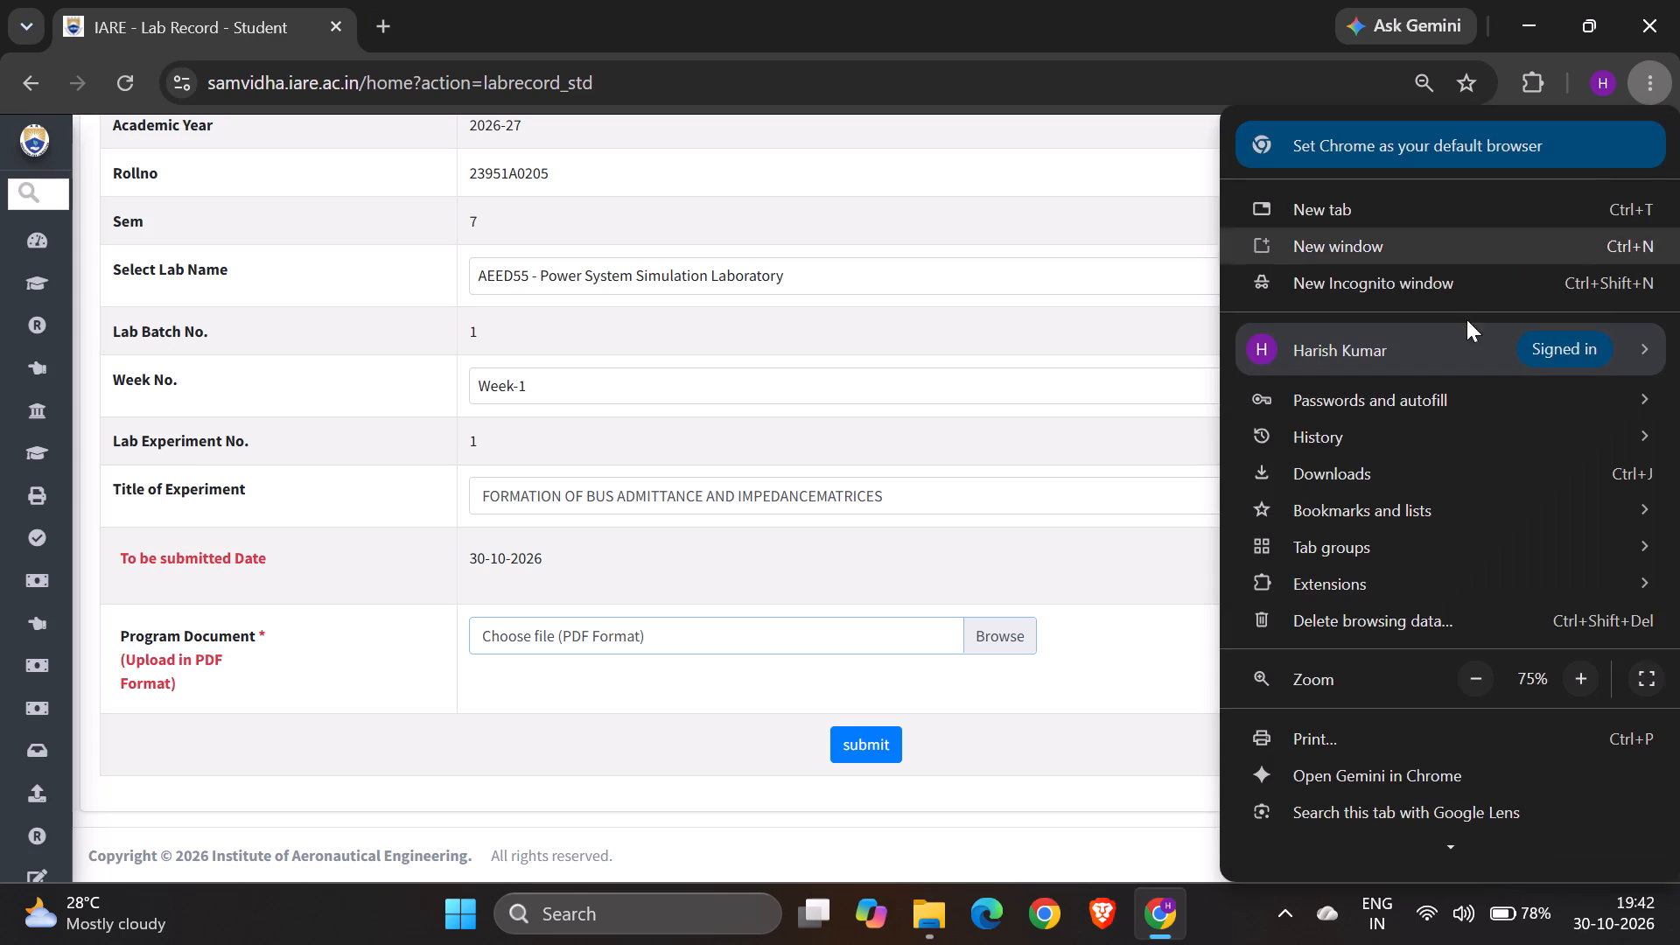
pyautogui.click(1377, 474)
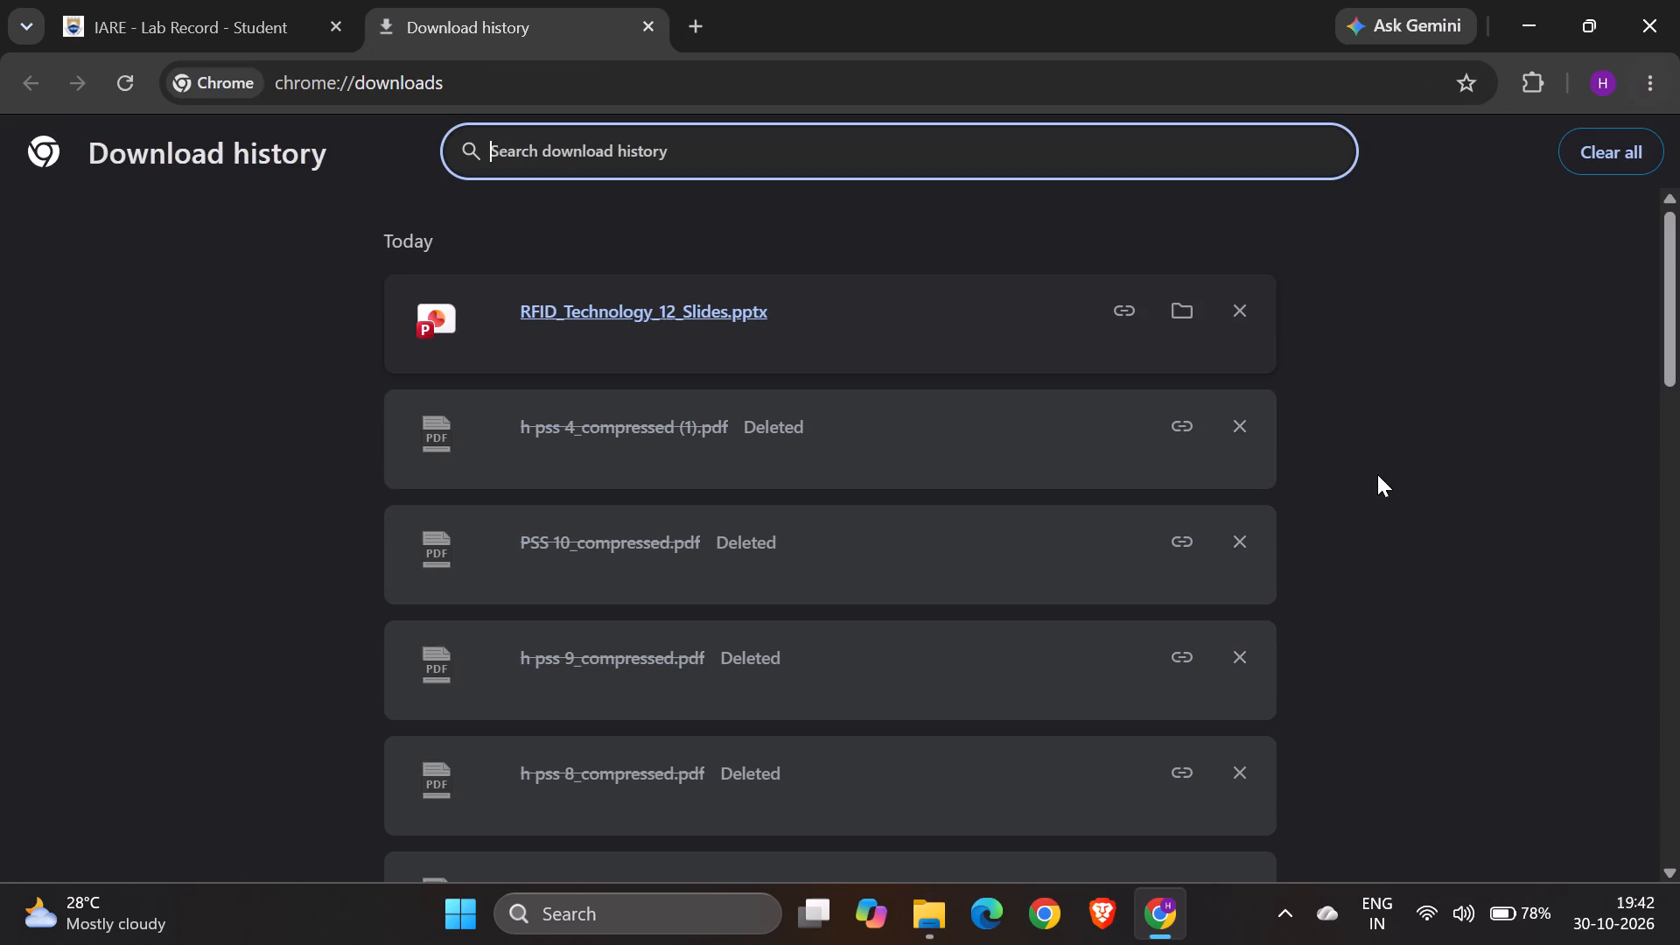
pyautogui.scroll(-2, 808, 468)
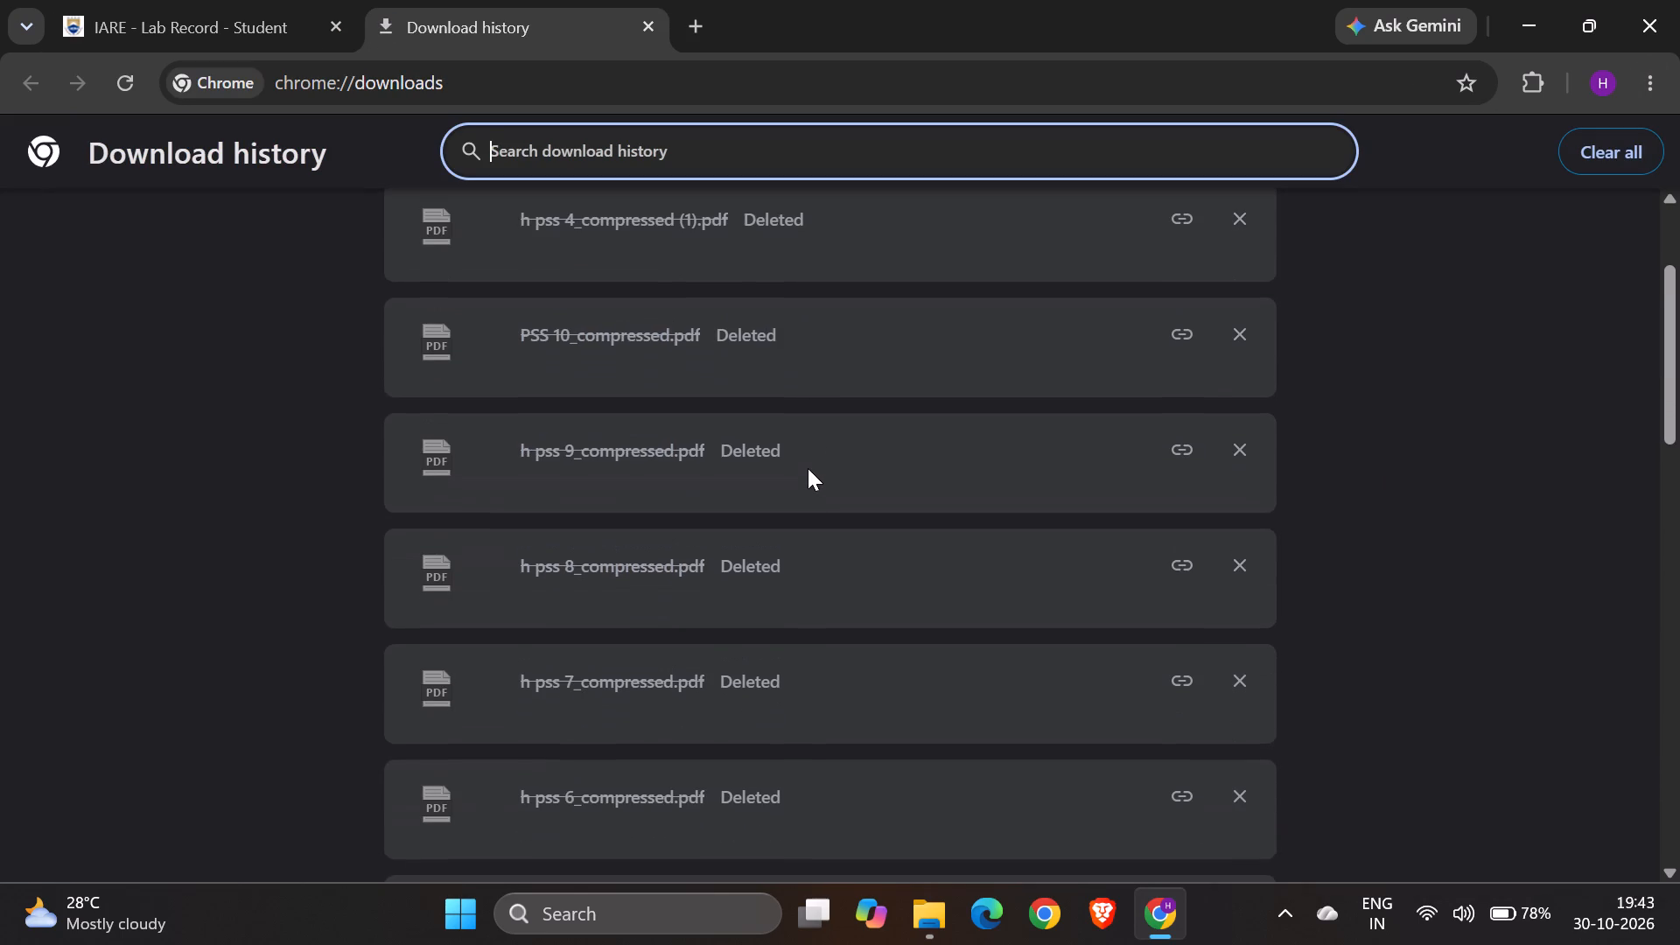
pyautogui.scroll(1, 808, 468)
pyautogui.scroll(-1, 1047, 500)
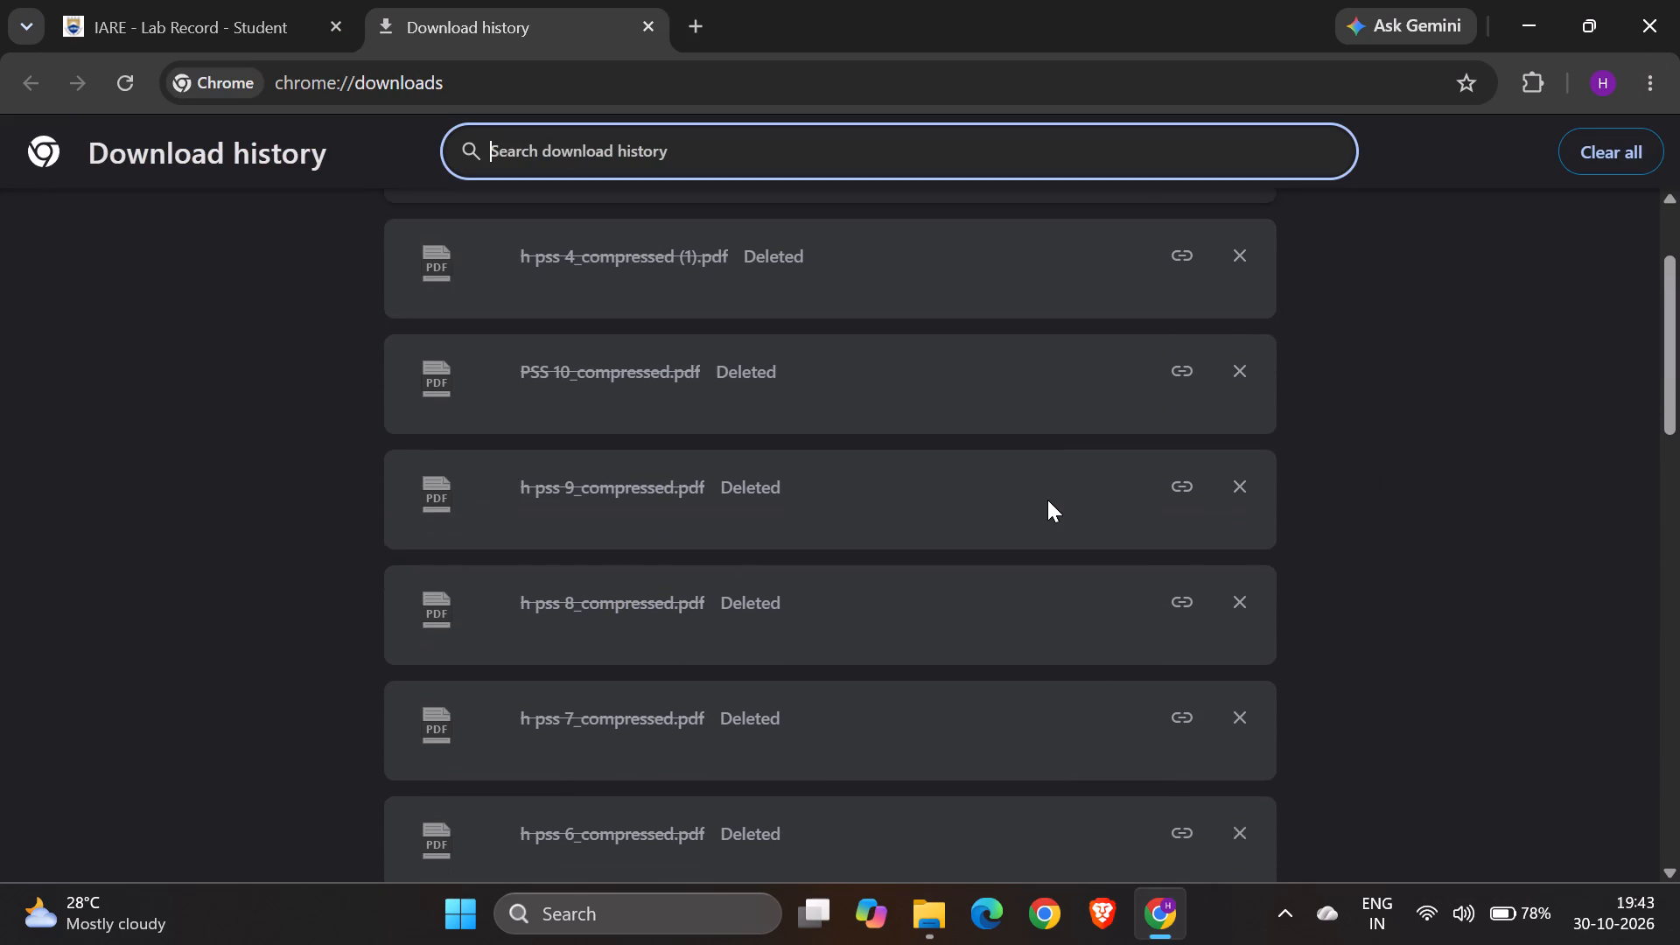
pyautogui.scroll(-1, 1047, 500)
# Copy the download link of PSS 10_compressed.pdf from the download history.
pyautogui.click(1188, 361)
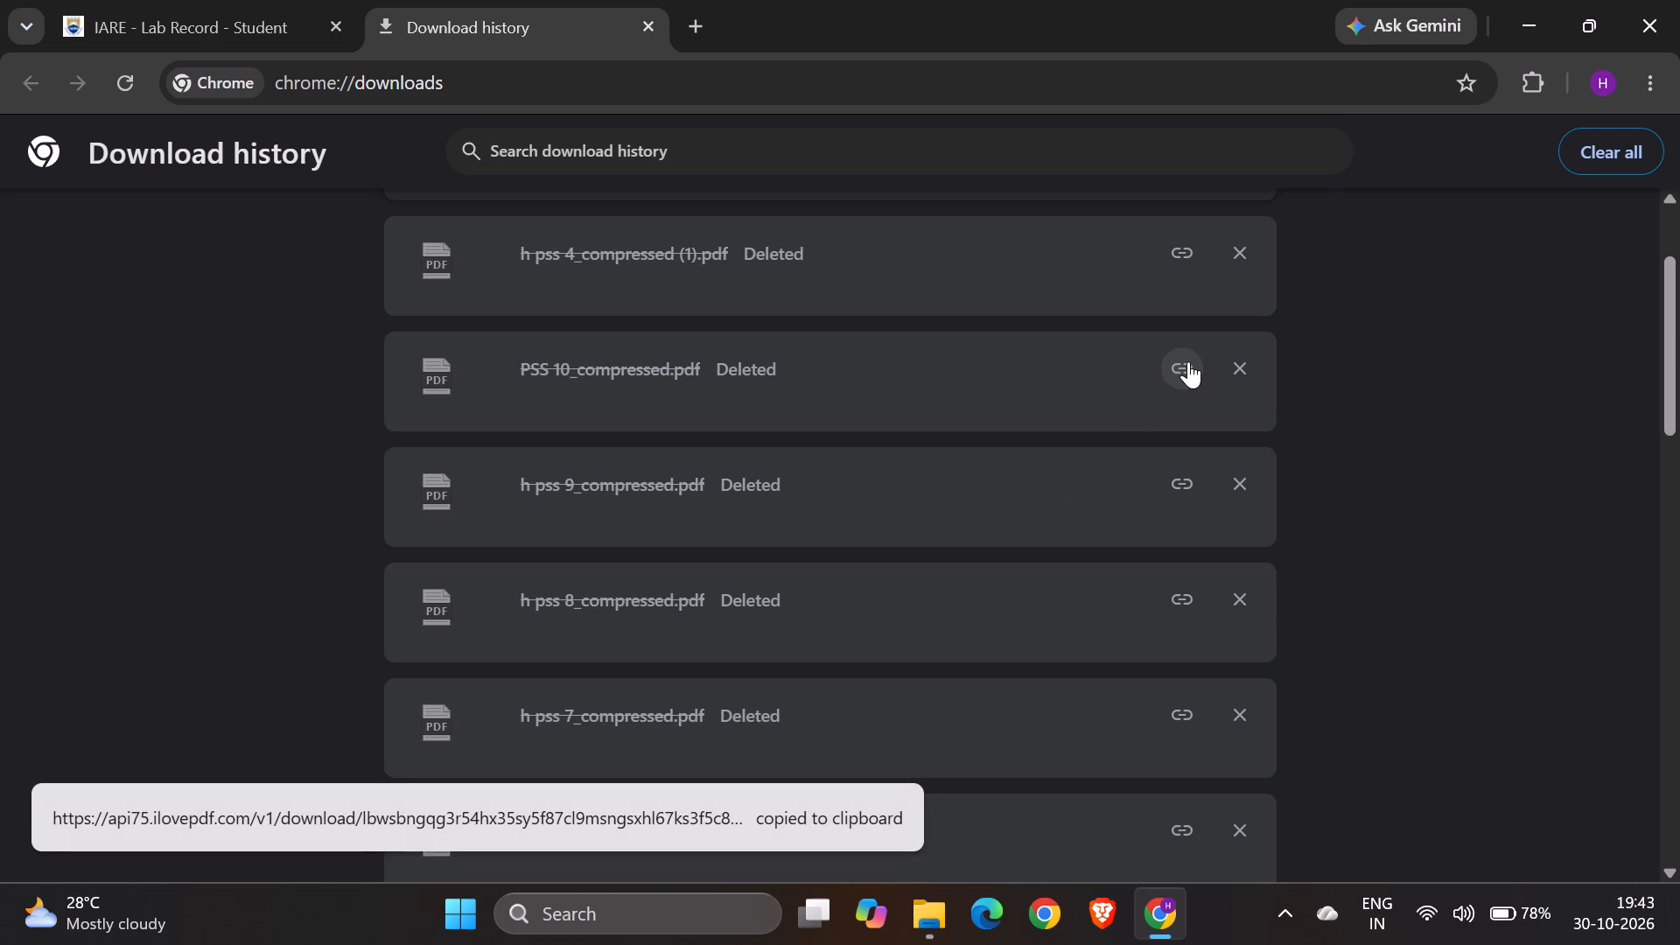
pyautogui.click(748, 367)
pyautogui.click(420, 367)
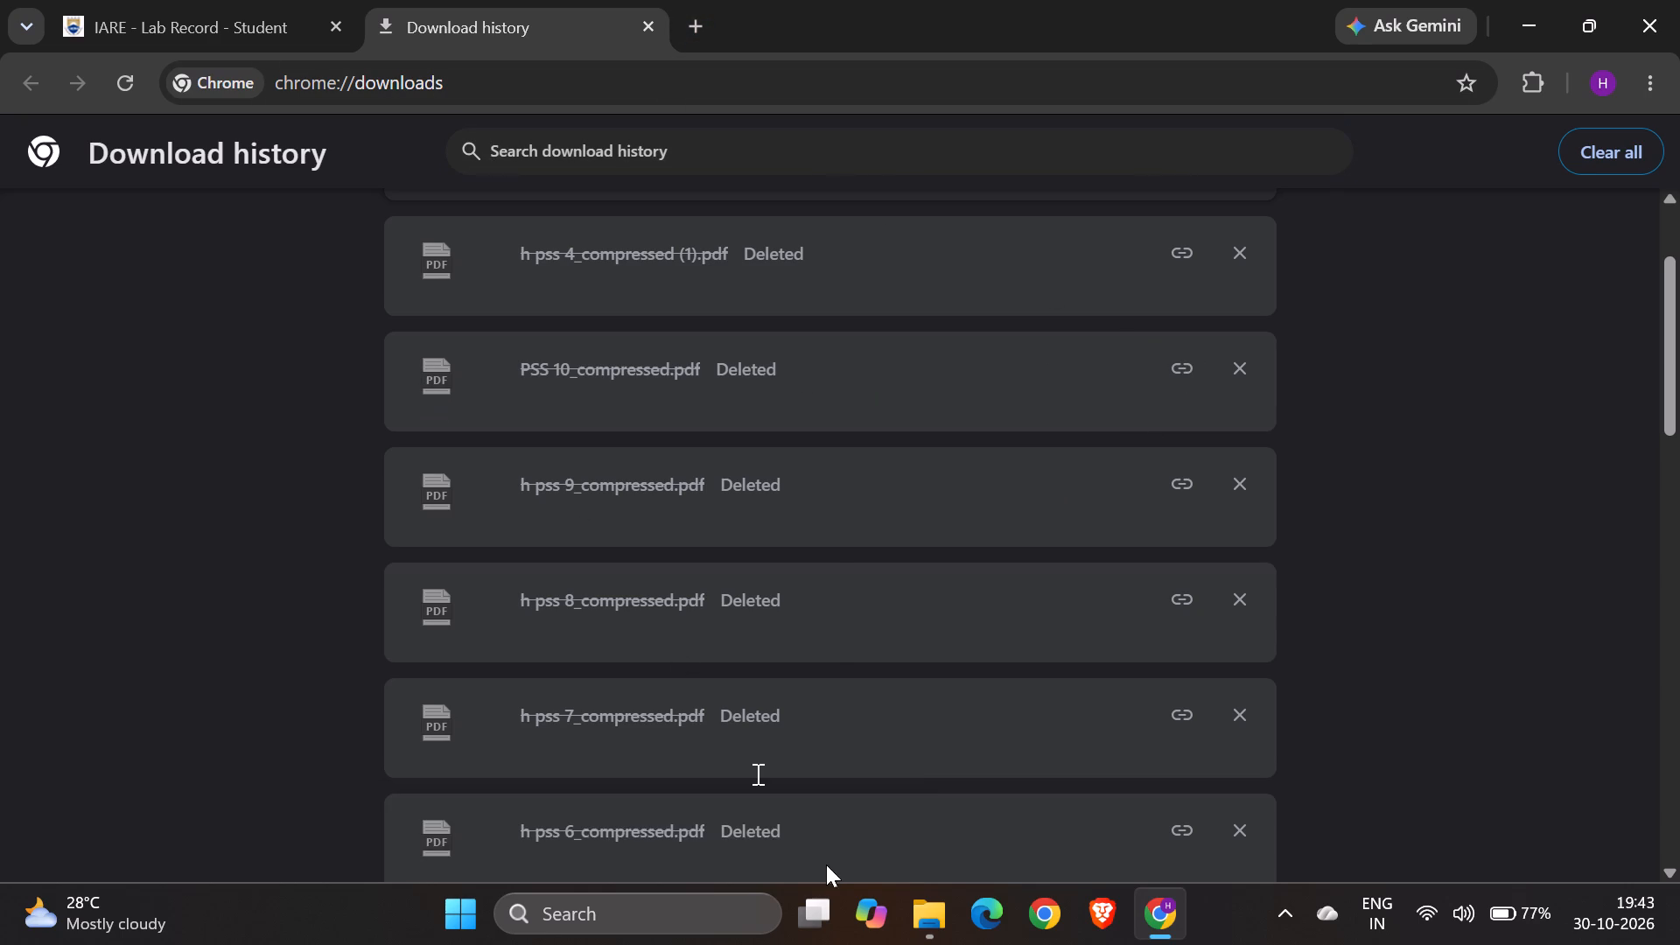
# Minimise the browser and File Explorer windows and open the Recycle Bin from the desktop.
pyautogui.click(1522, 0)
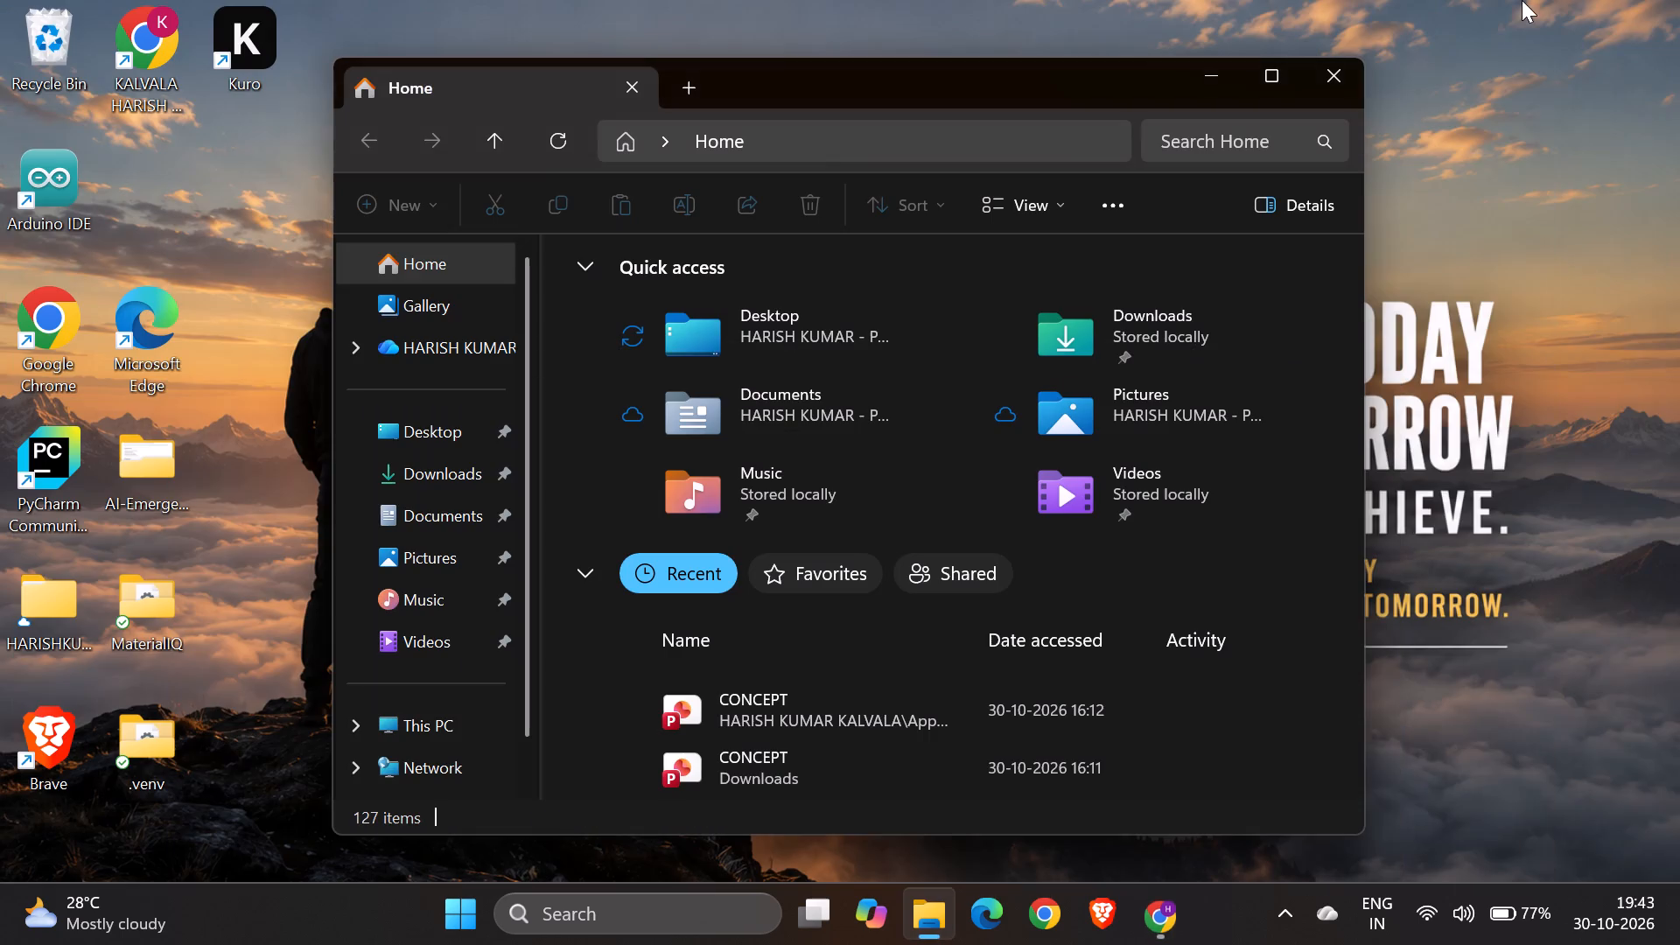
pyautogui.click(1197, 75)
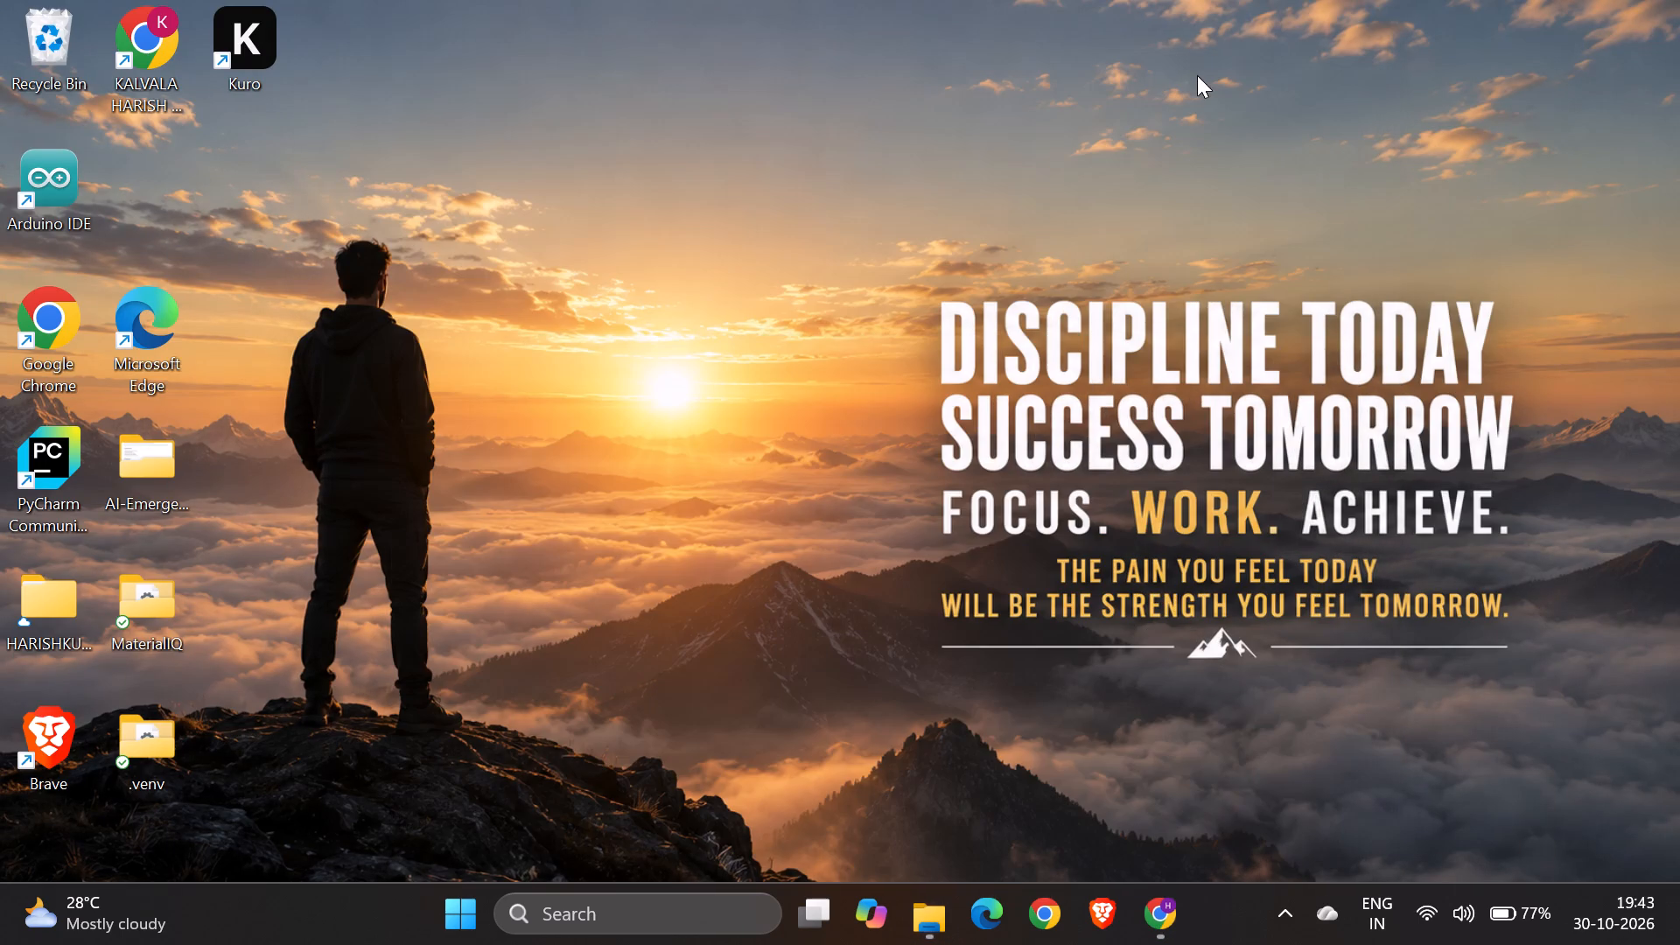
pyautogui.doubleClick(38, 68)
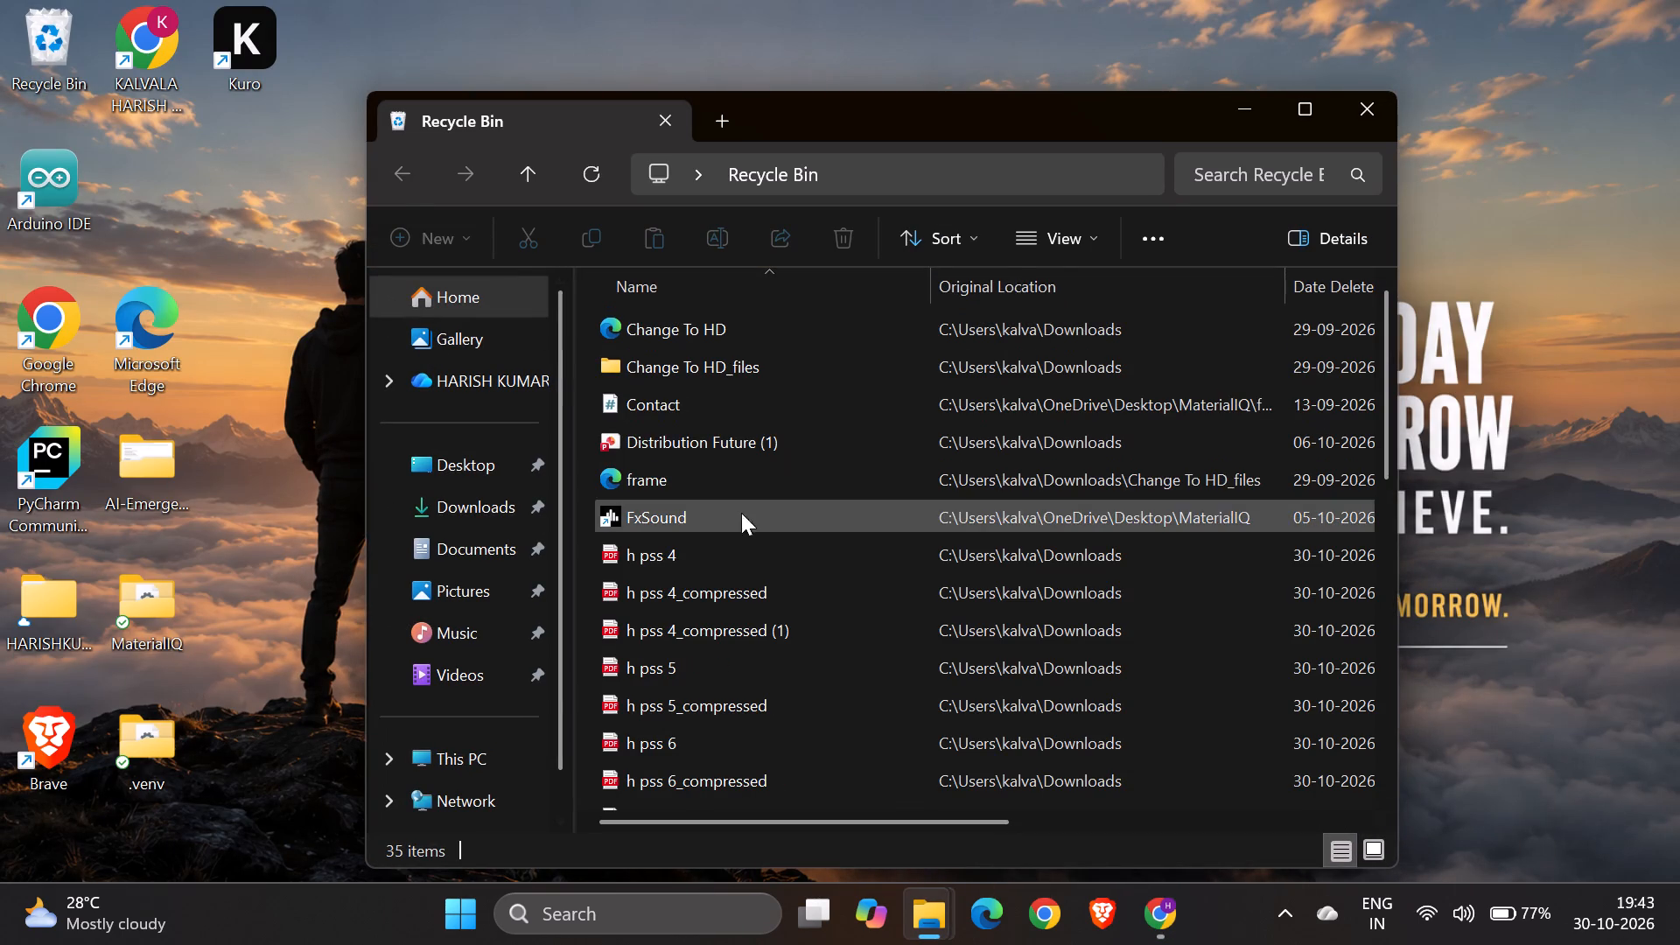
# Examine the deleted files in the Recycle Bin for the PSS lab PDFs and their compressed versions.
pyautogui.scroll(-1, 726, 539)
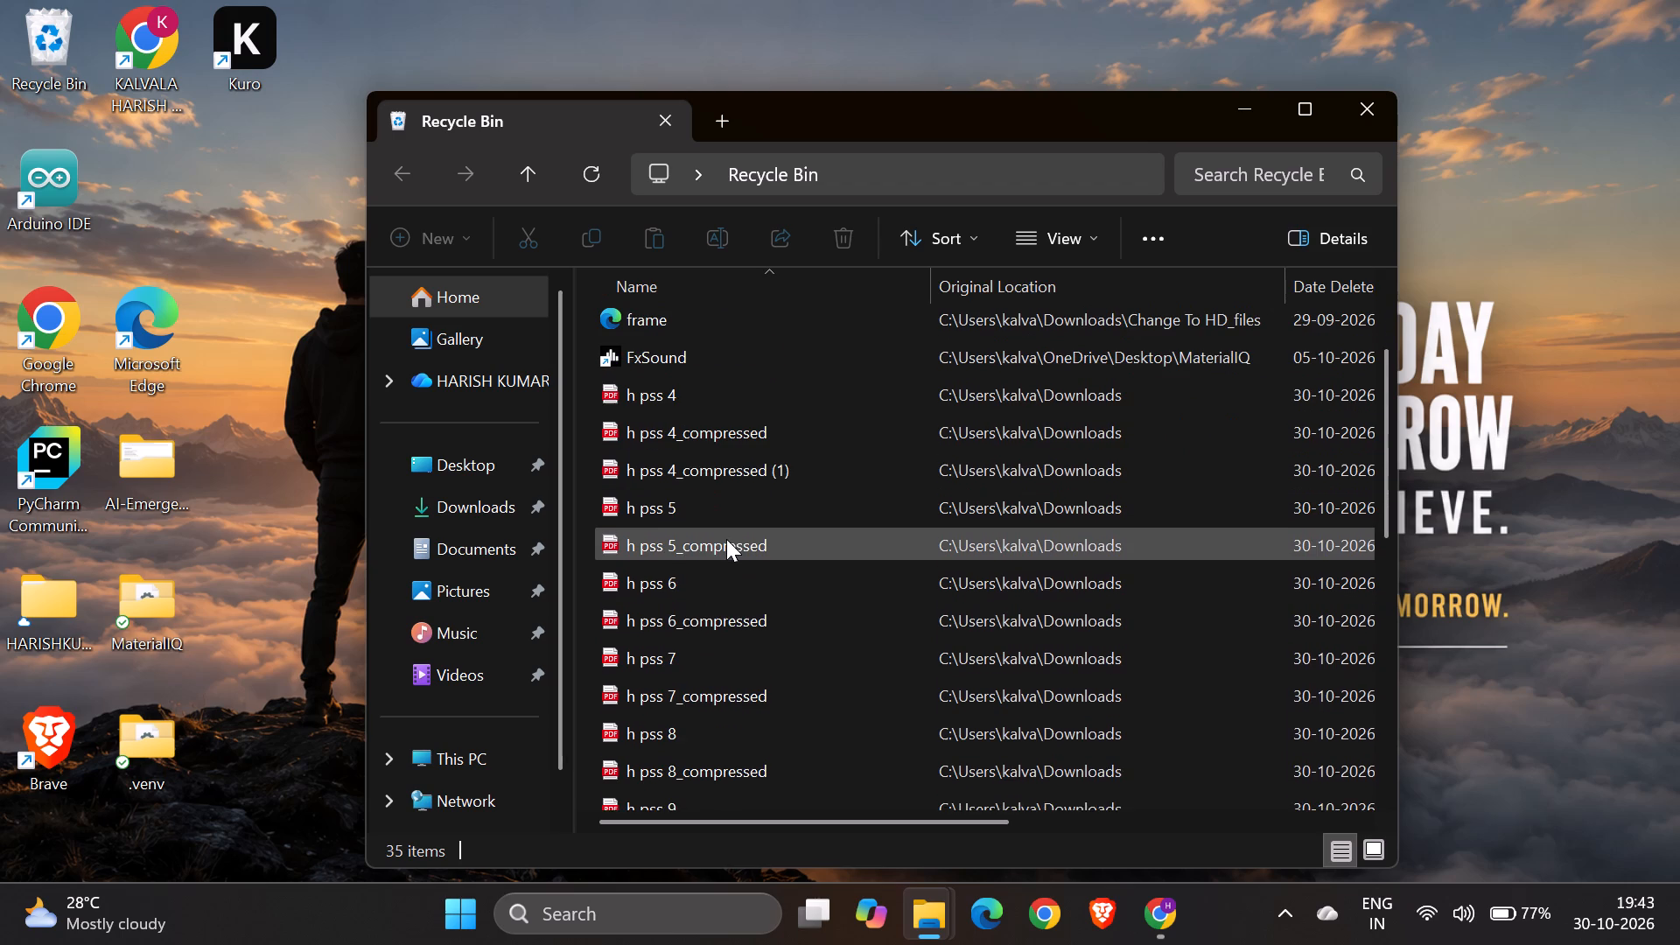
pyautogui.scroll(-1, 726, 539)
pyautogui.scroll(-1, 708, 692)
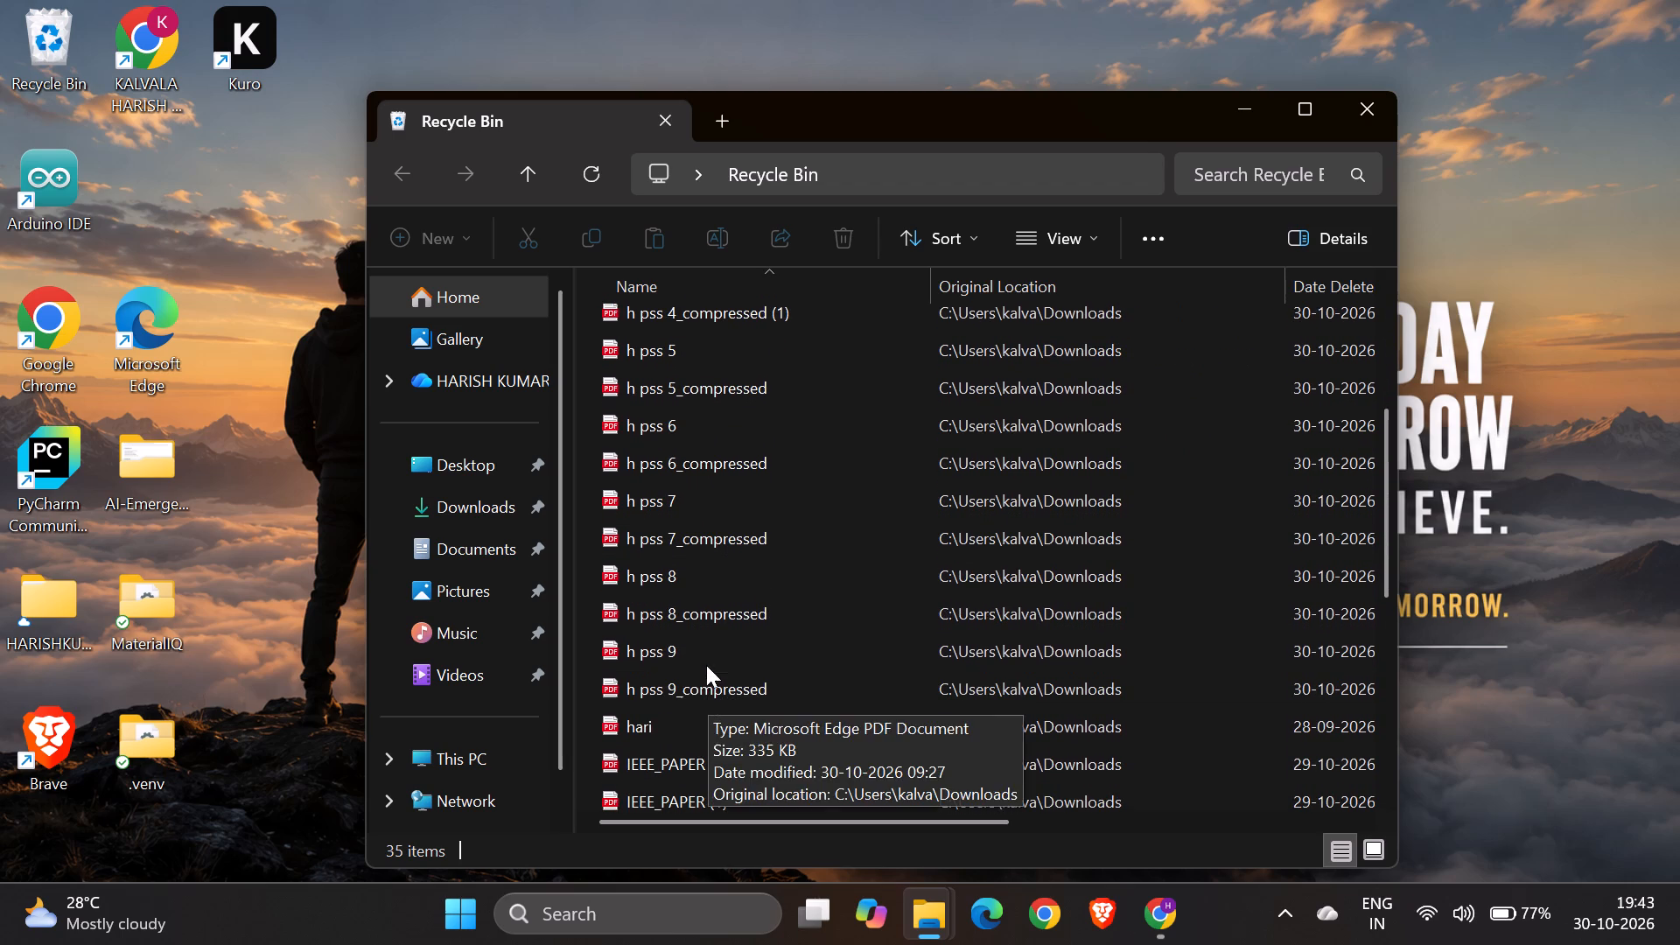
pyautogui.scroll(1, 681, 556)
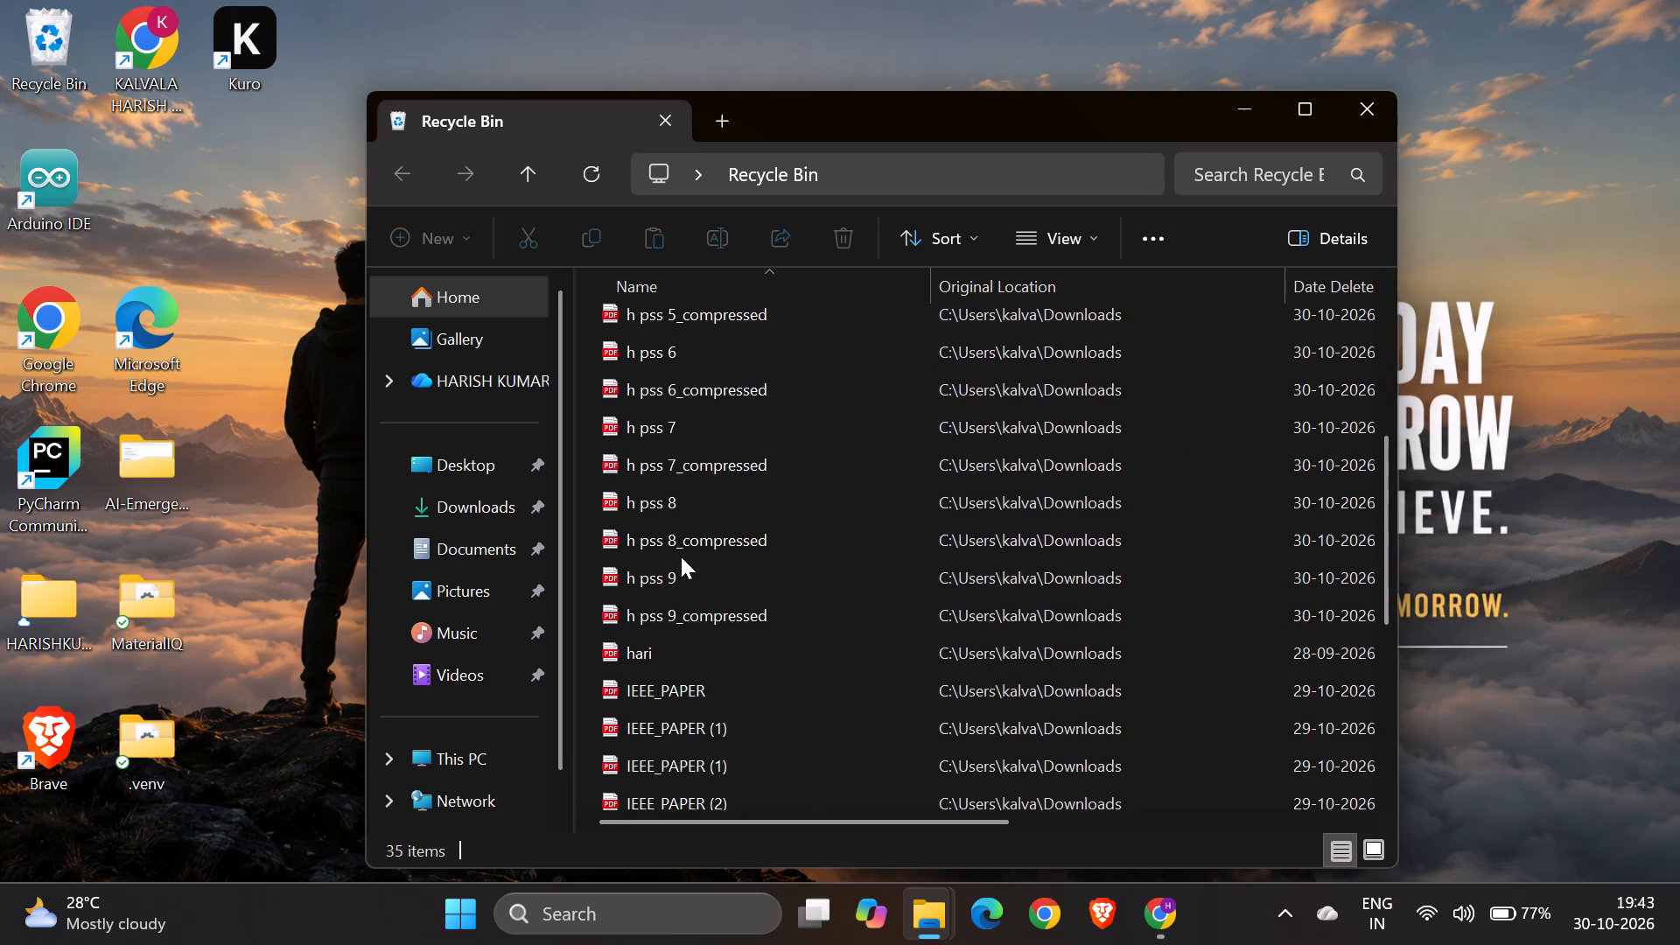
pyautogui.scroll(3, 681, 556)
pyautogui.scroll(-1, 681, 556)
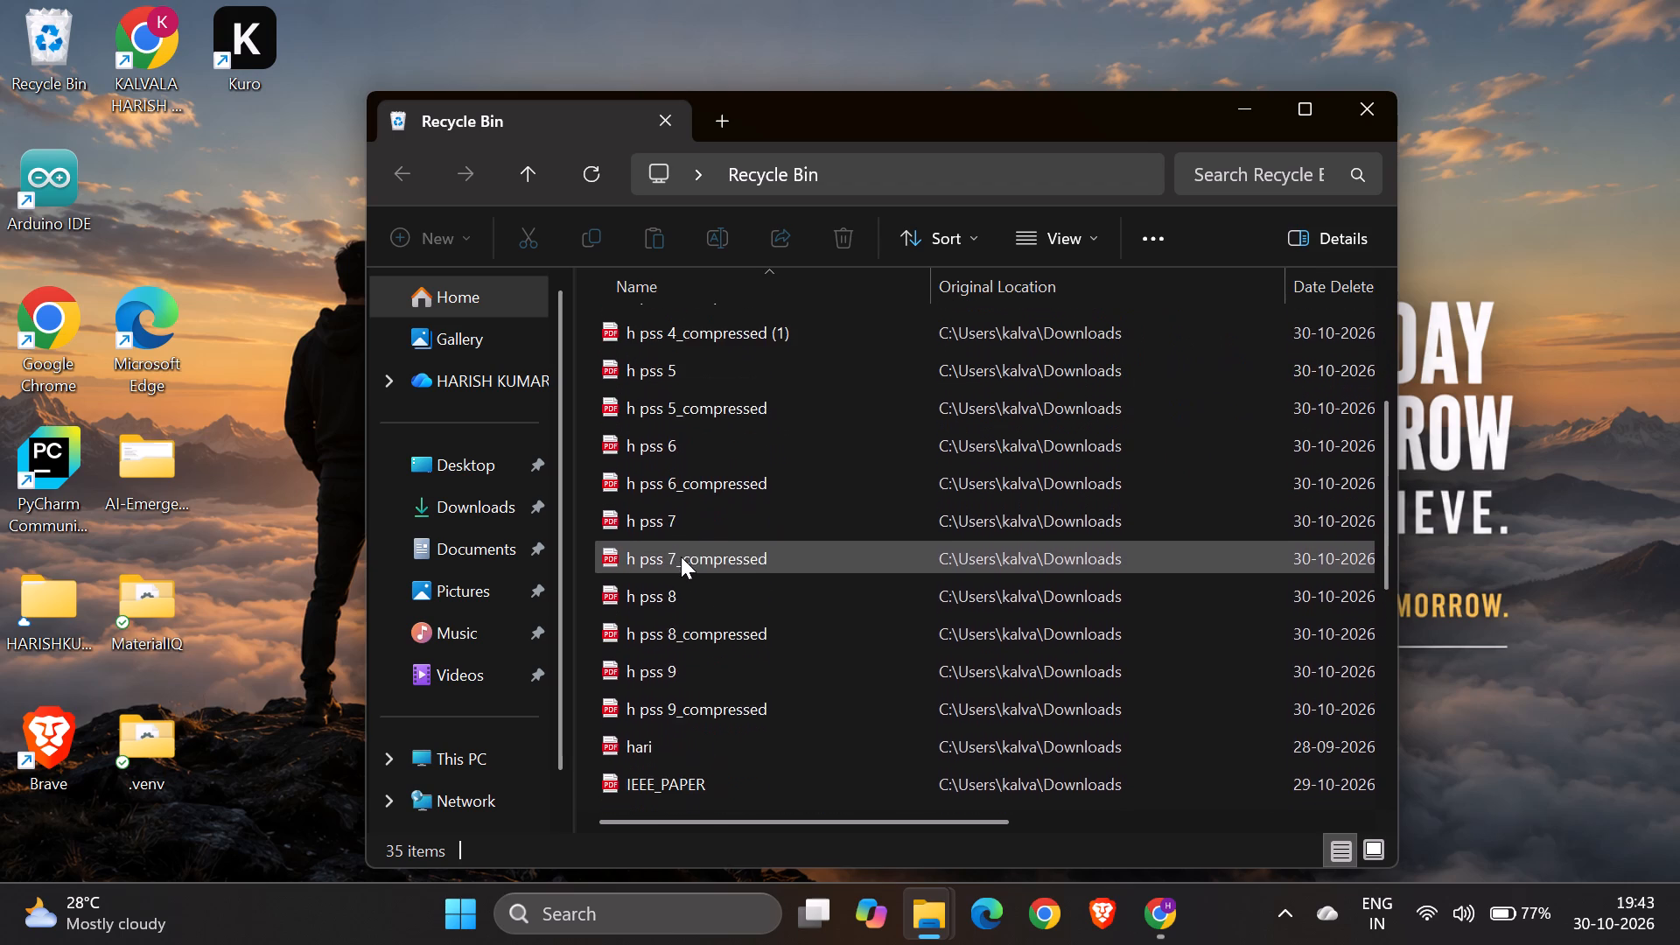
pyautogui.scroll(-1, 681, 556)
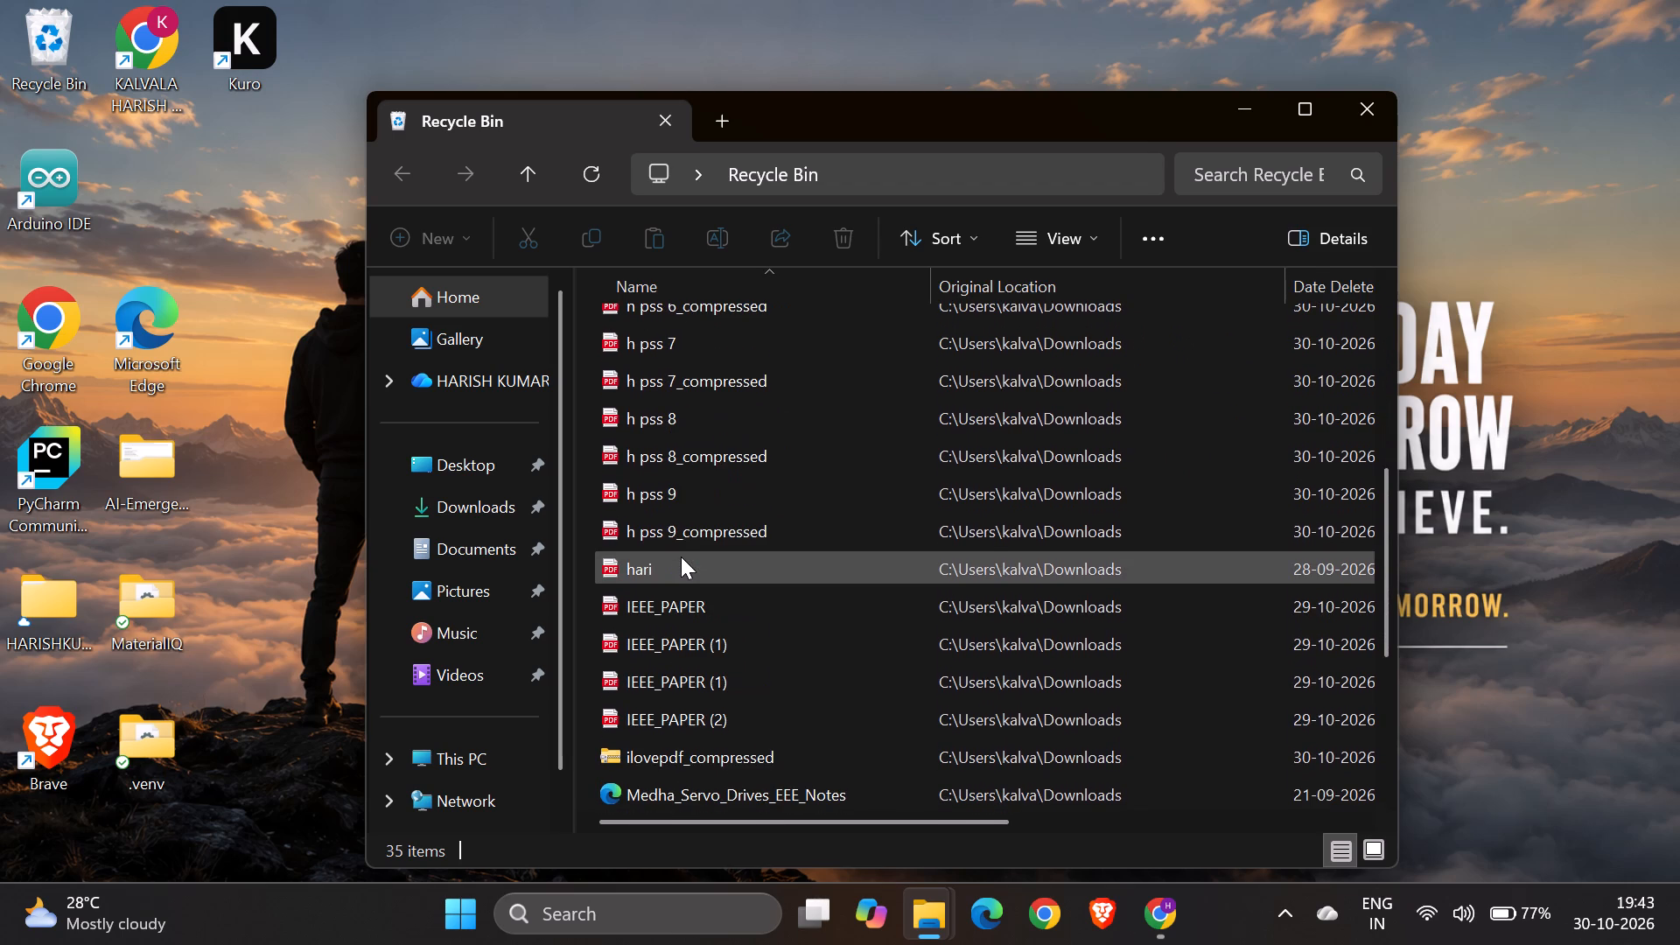
pyautogui.scroll(1, 690, 529)
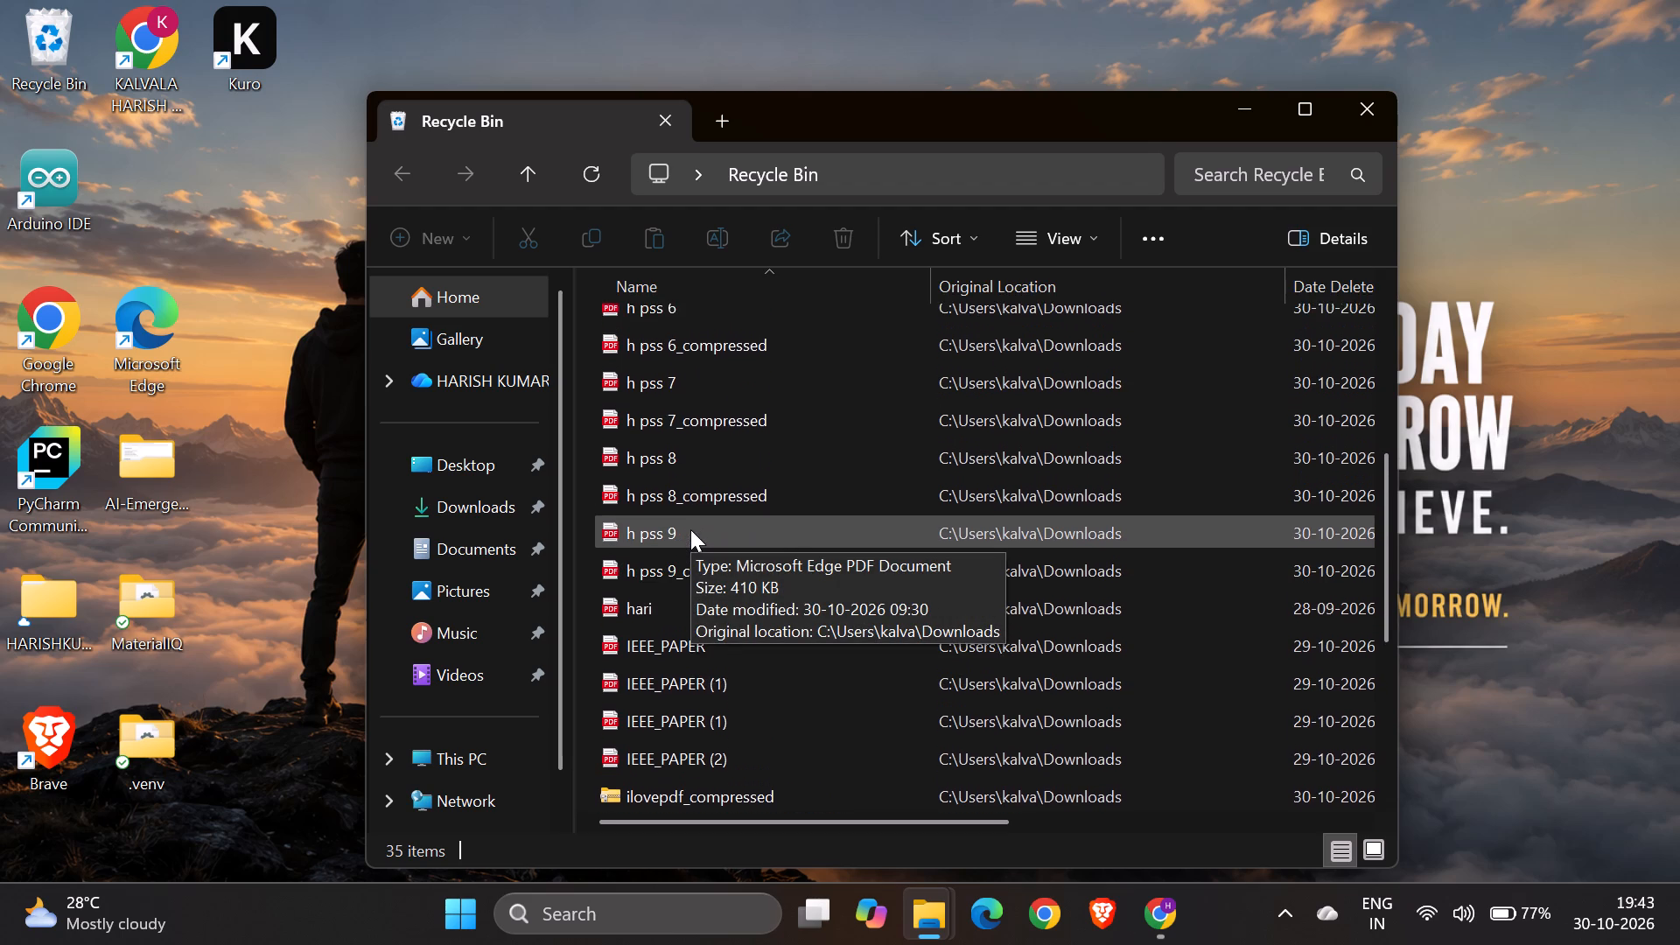
pyautogui.scroll(2, 690, 529)
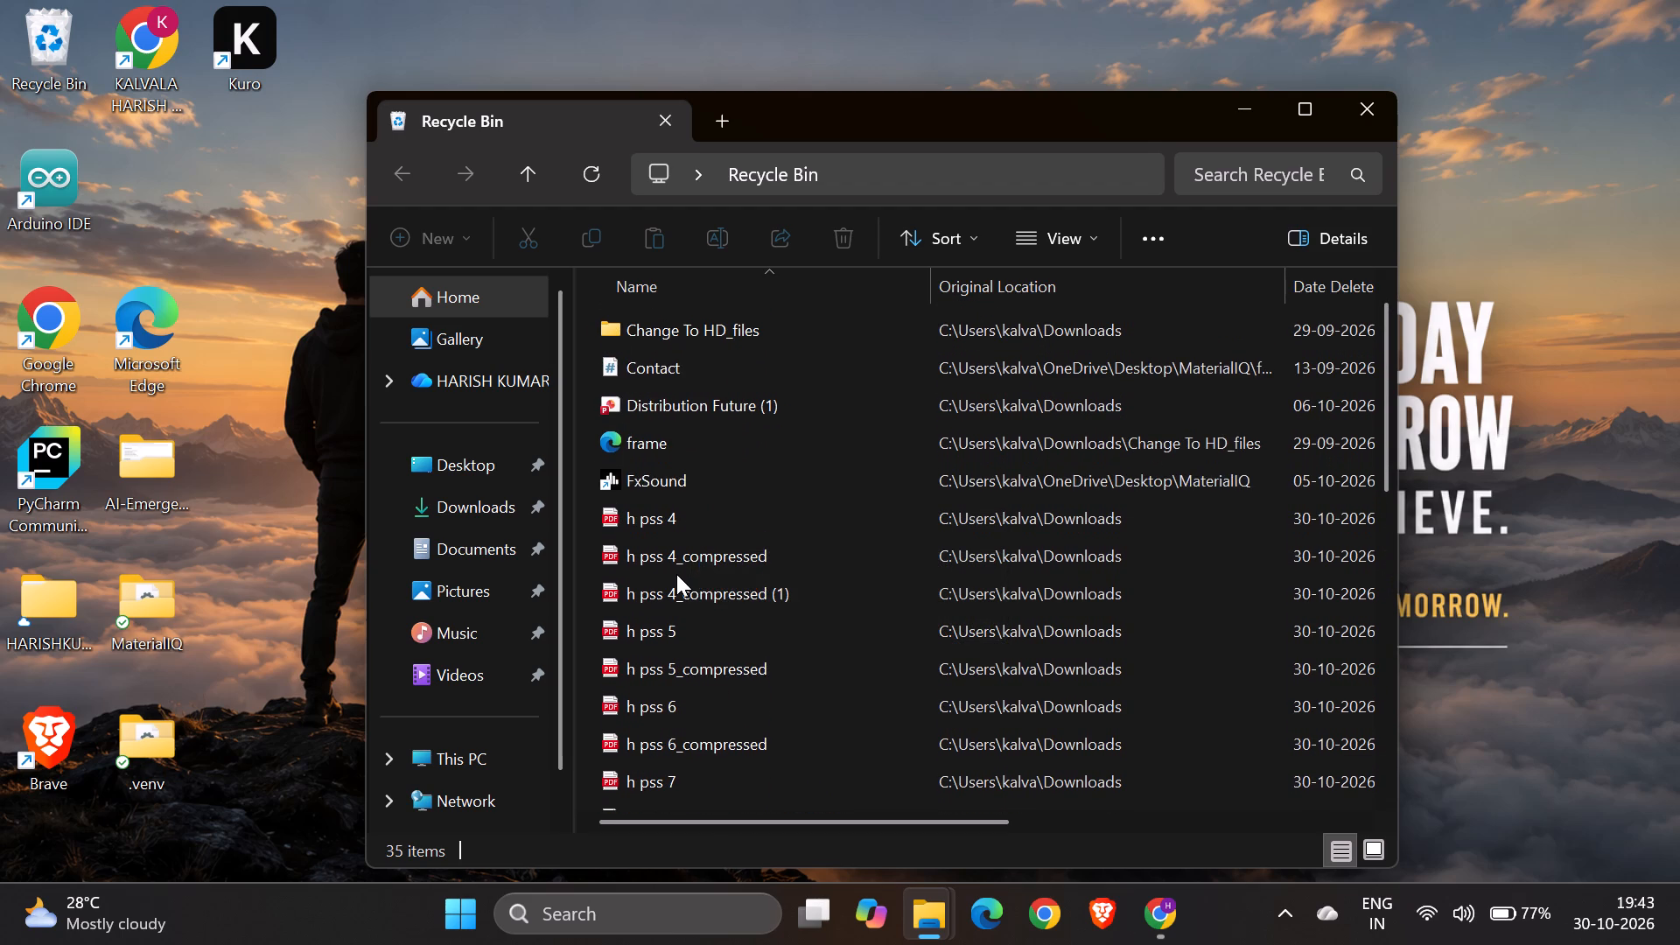
pyautogui.scroll(-3, 676, 574)
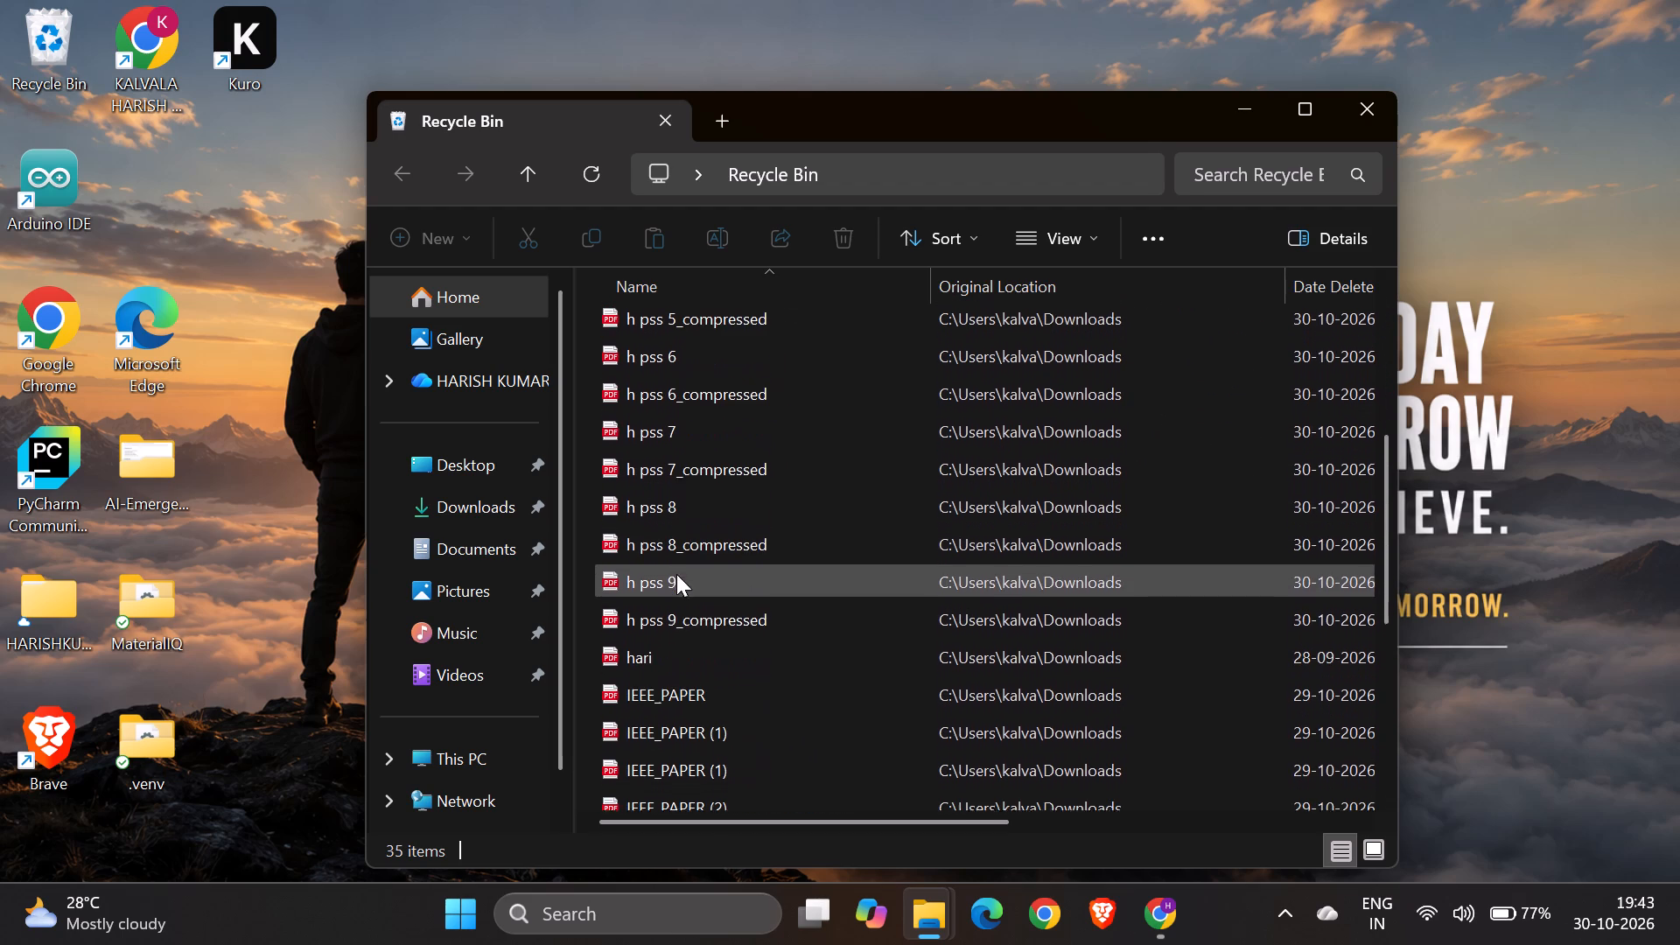
pyautogui.scroll(-1, 676, 574)
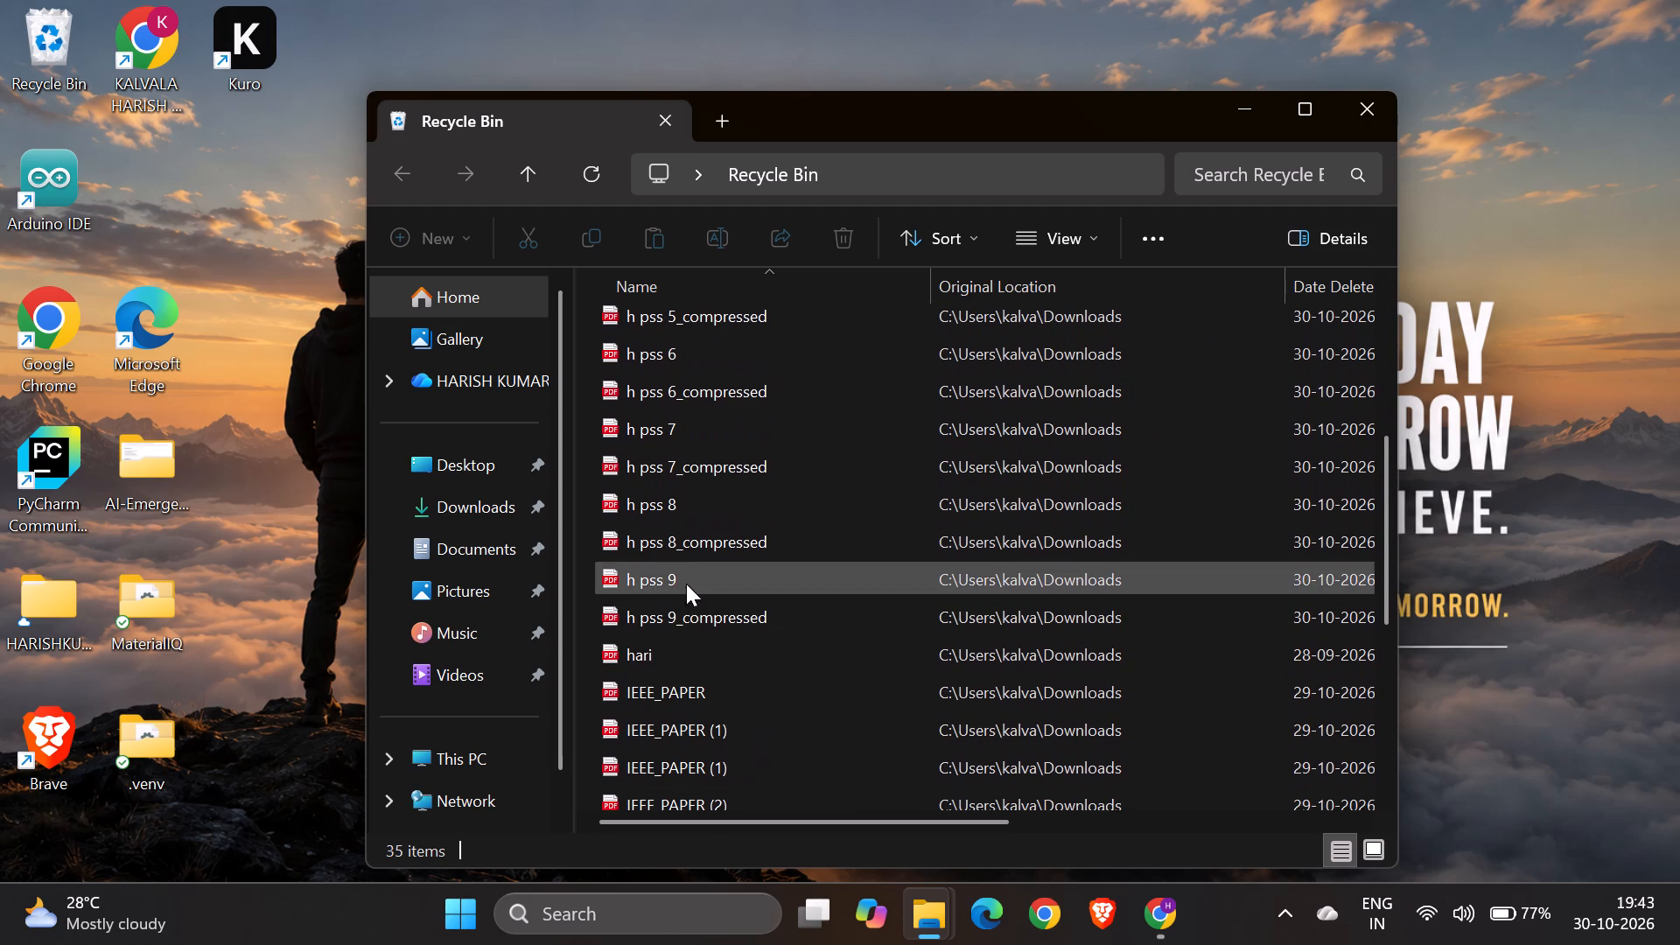
pyautogui.scroll(4, 693, 535)
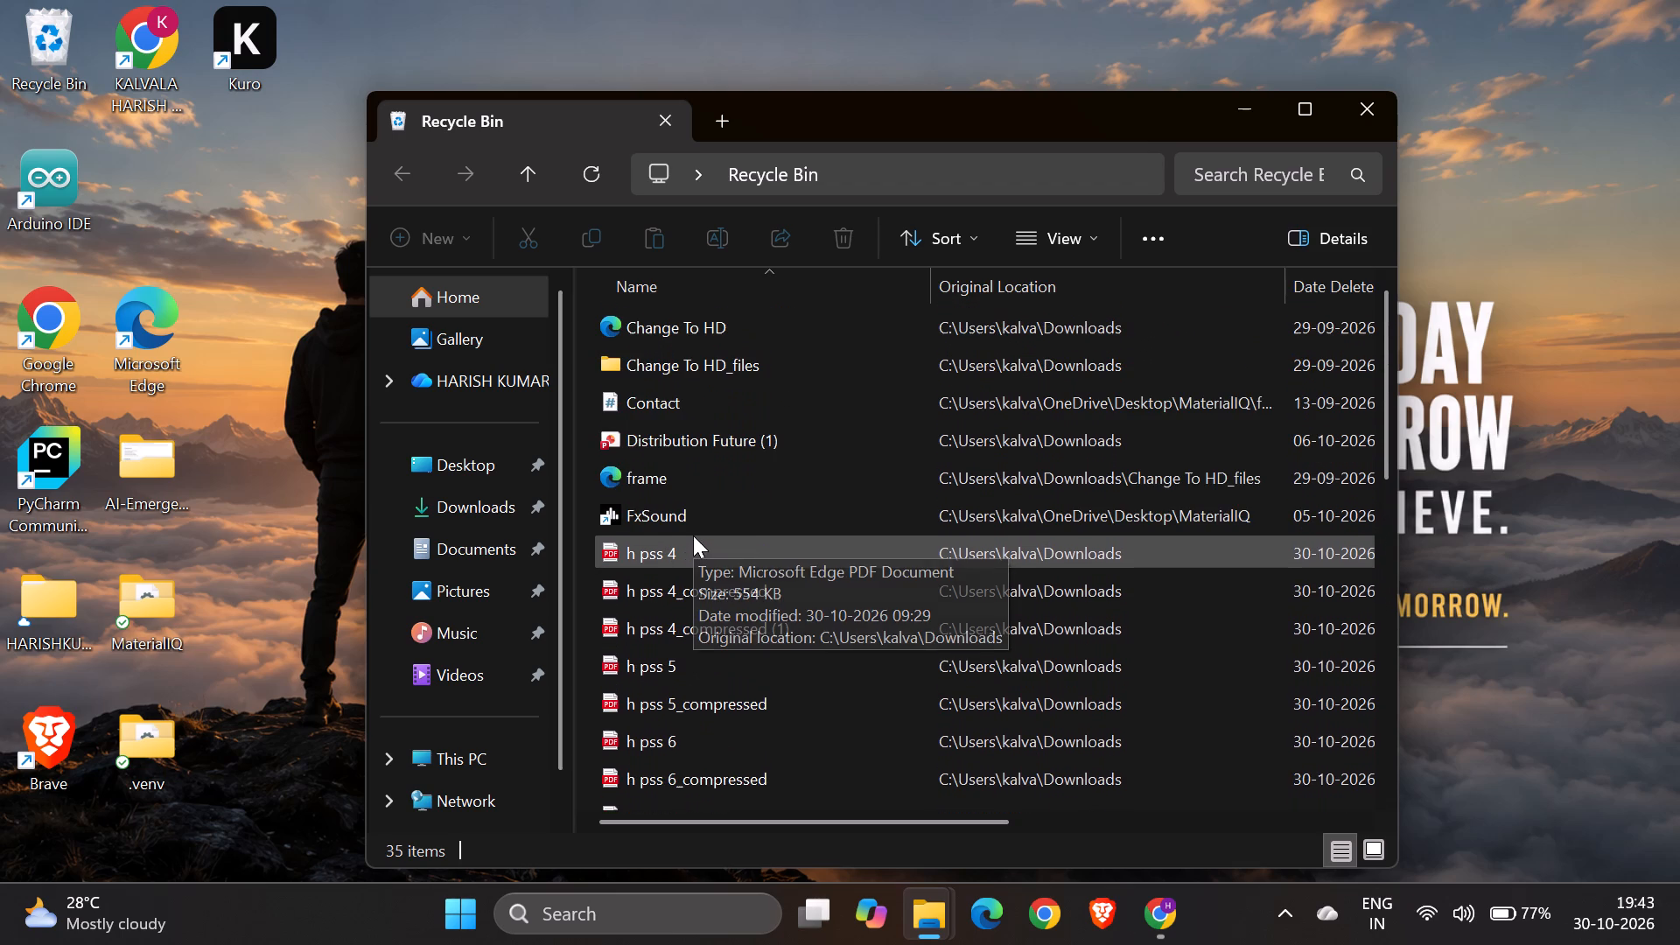
pyautogui.scroll(3, 693, 535)
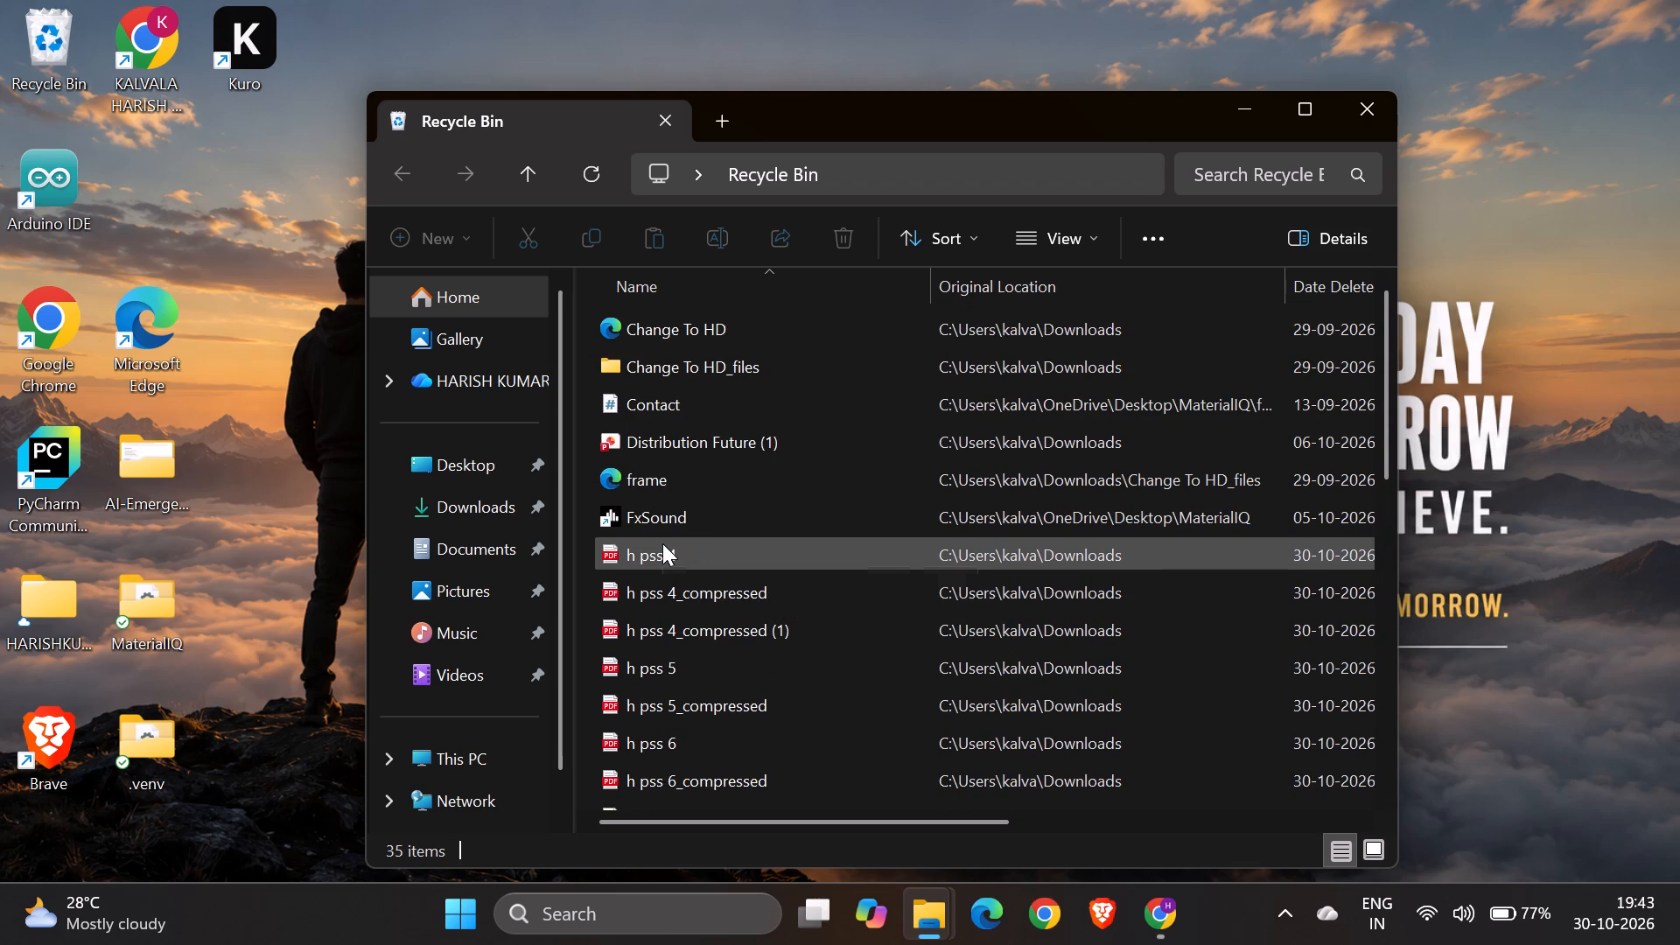
# Restore the PSS 10_compressed PDF from the Recycle Bin through its properties and close the properties window.
pyautogui.scroll(-2, 662, 543)
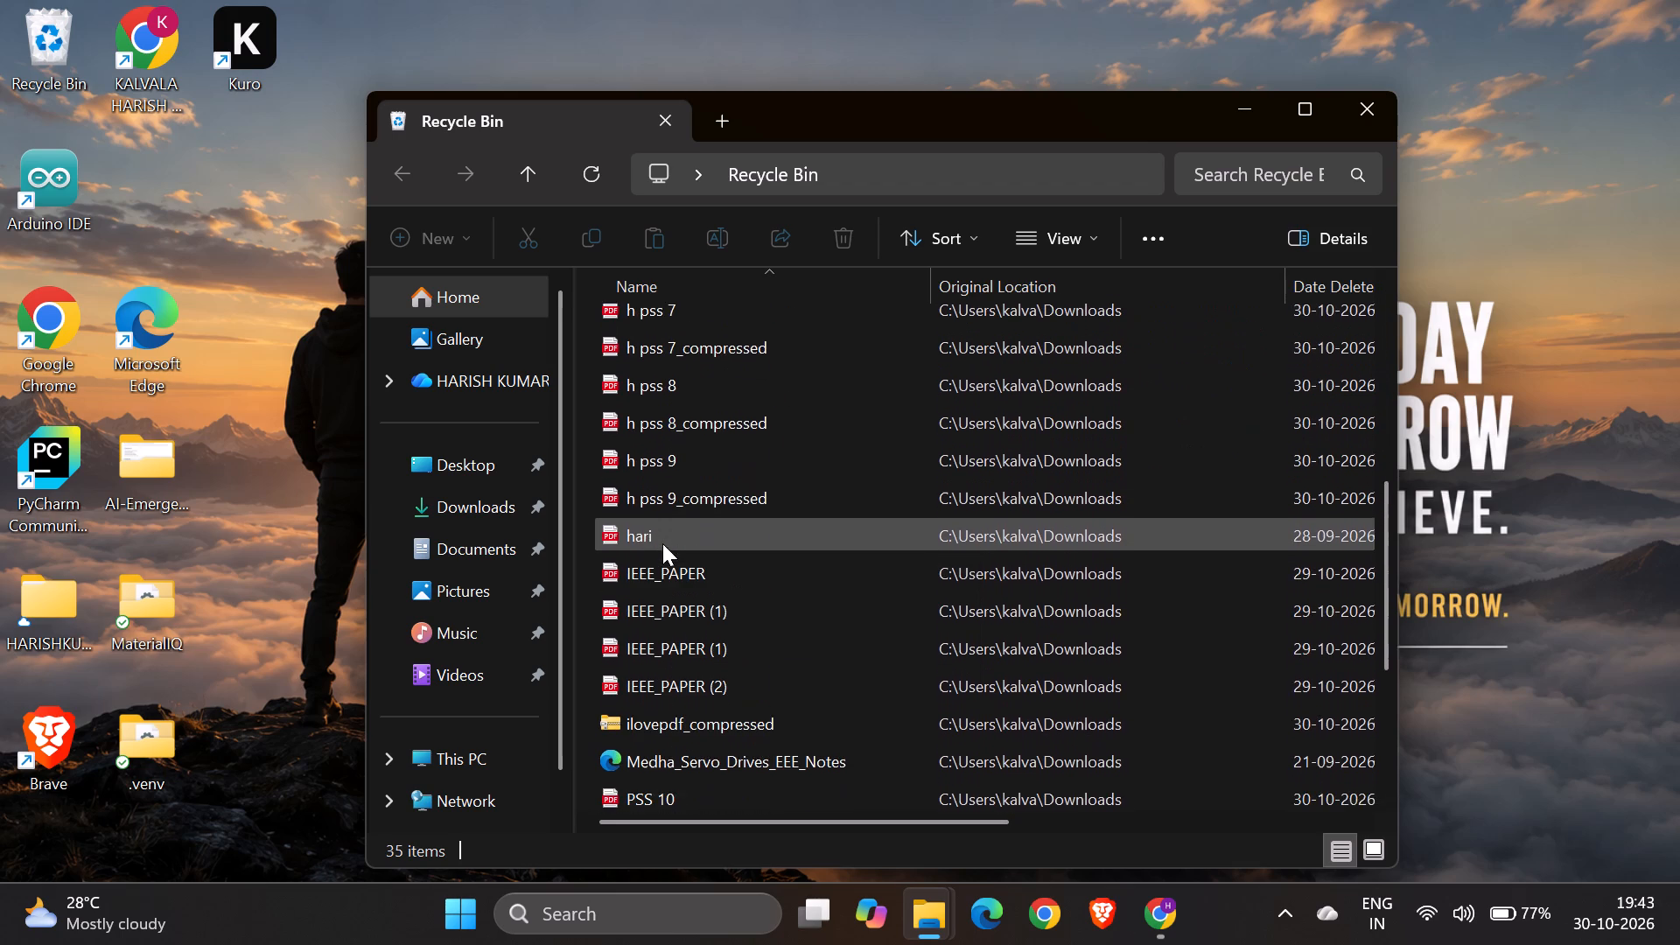
pyautogui.scroll(-3, 662, 543)
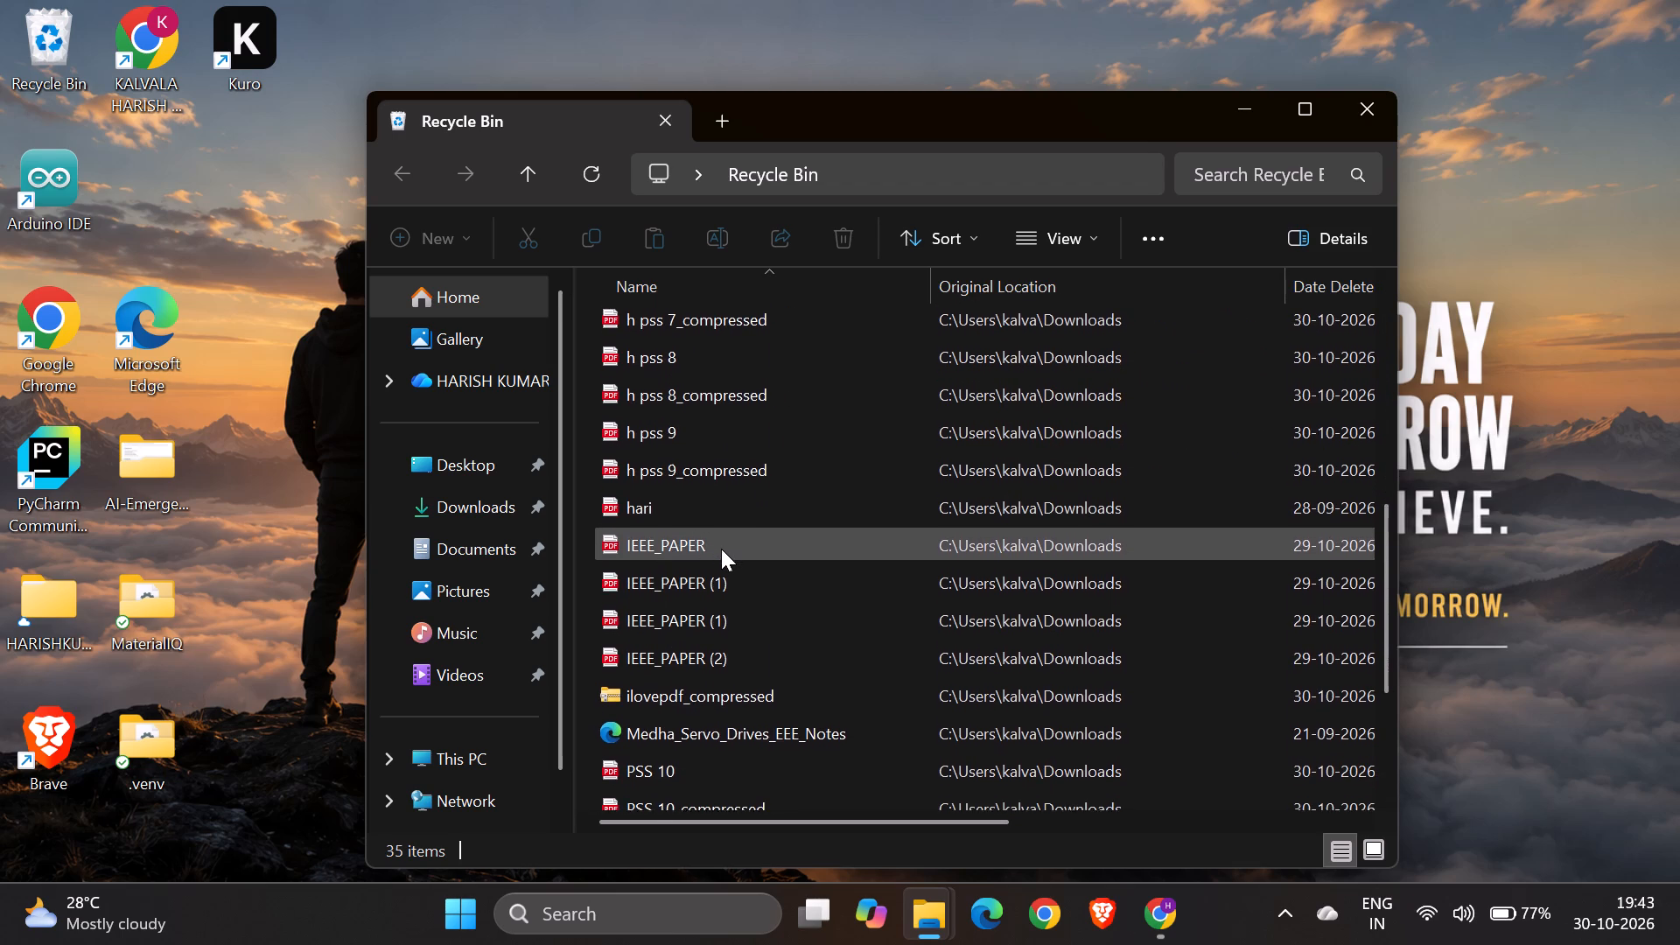
pyautogui.scroll(-1, 721, 549)
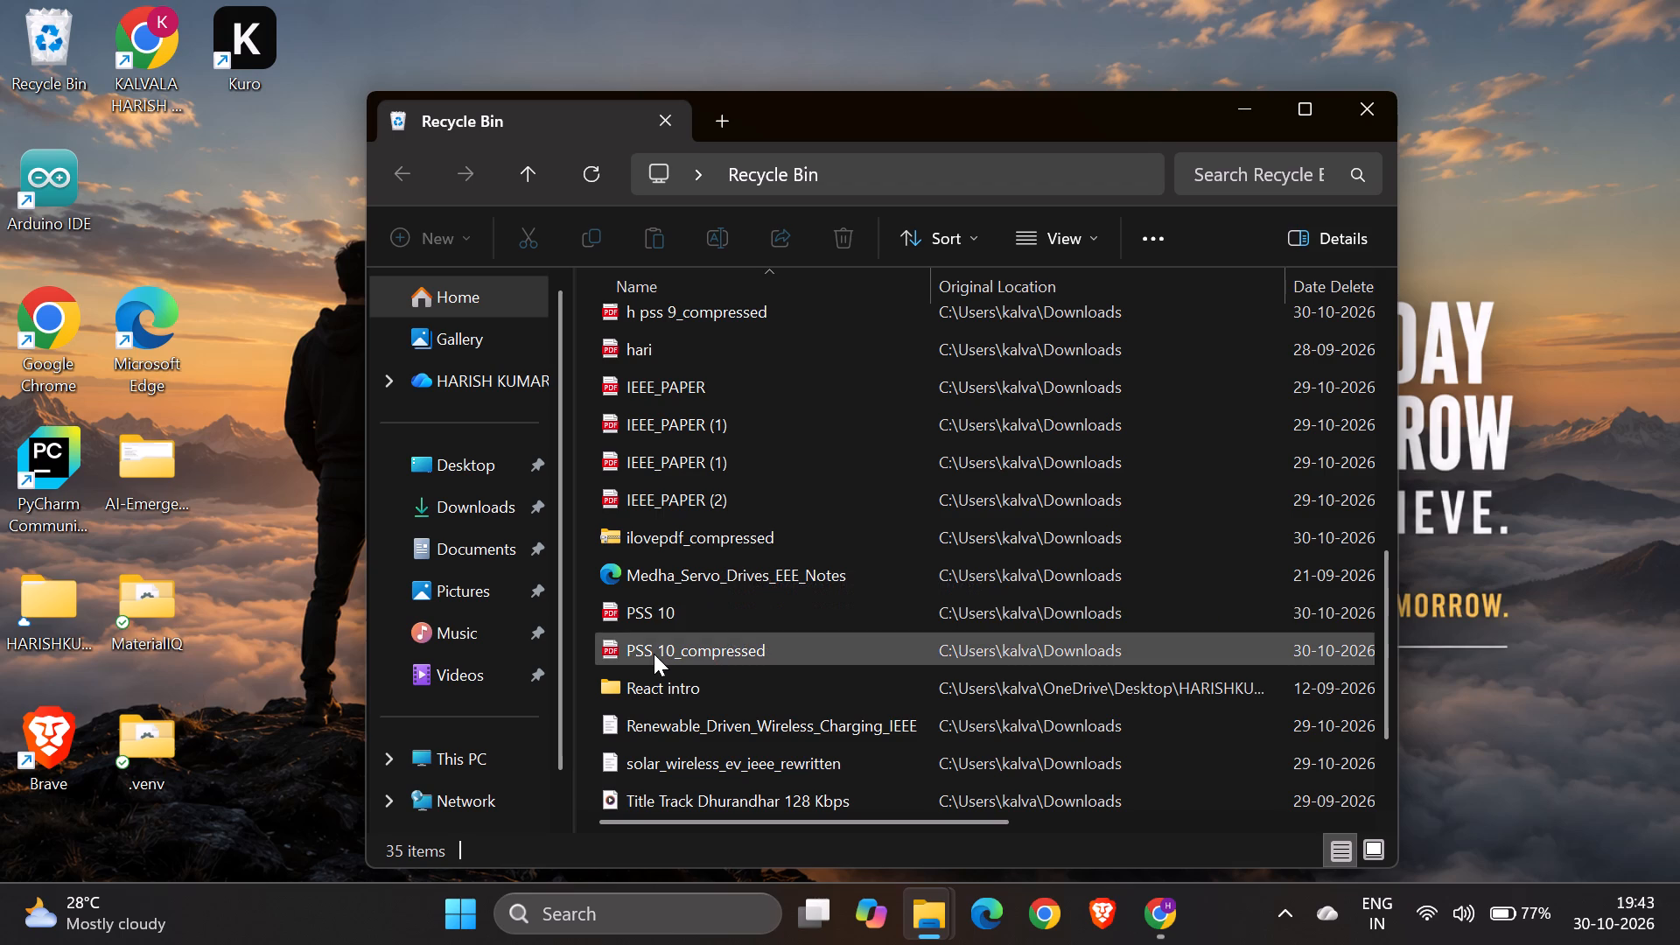
pyautogui.click(654, 654)
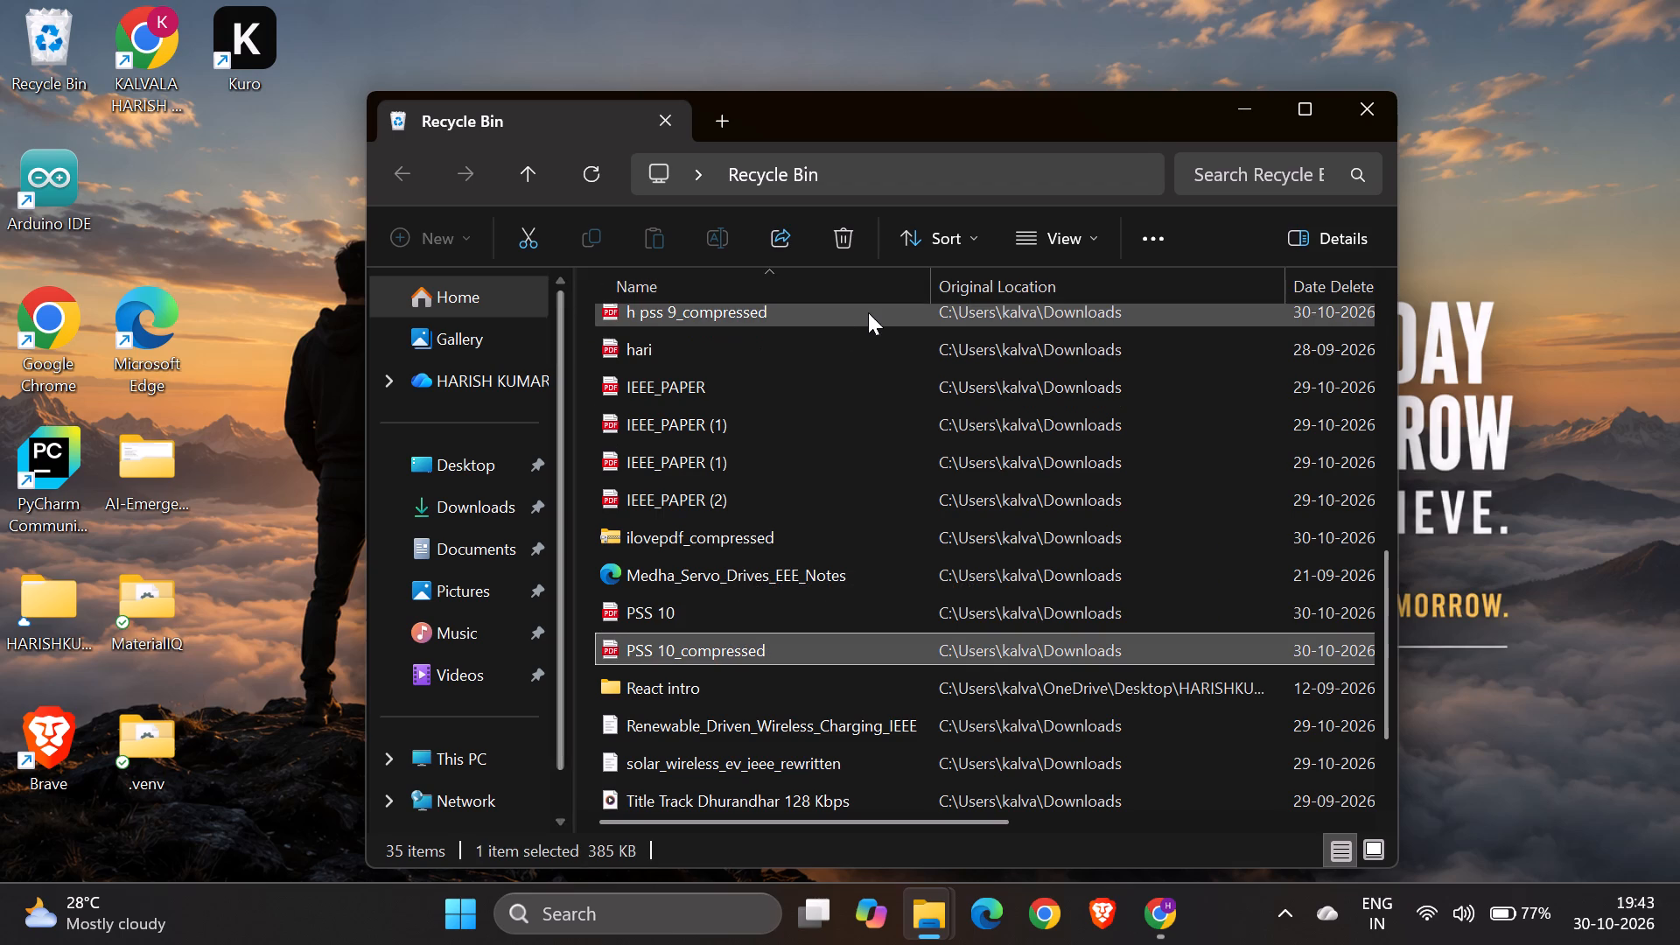
pyautogui.rightClick(801, 649)
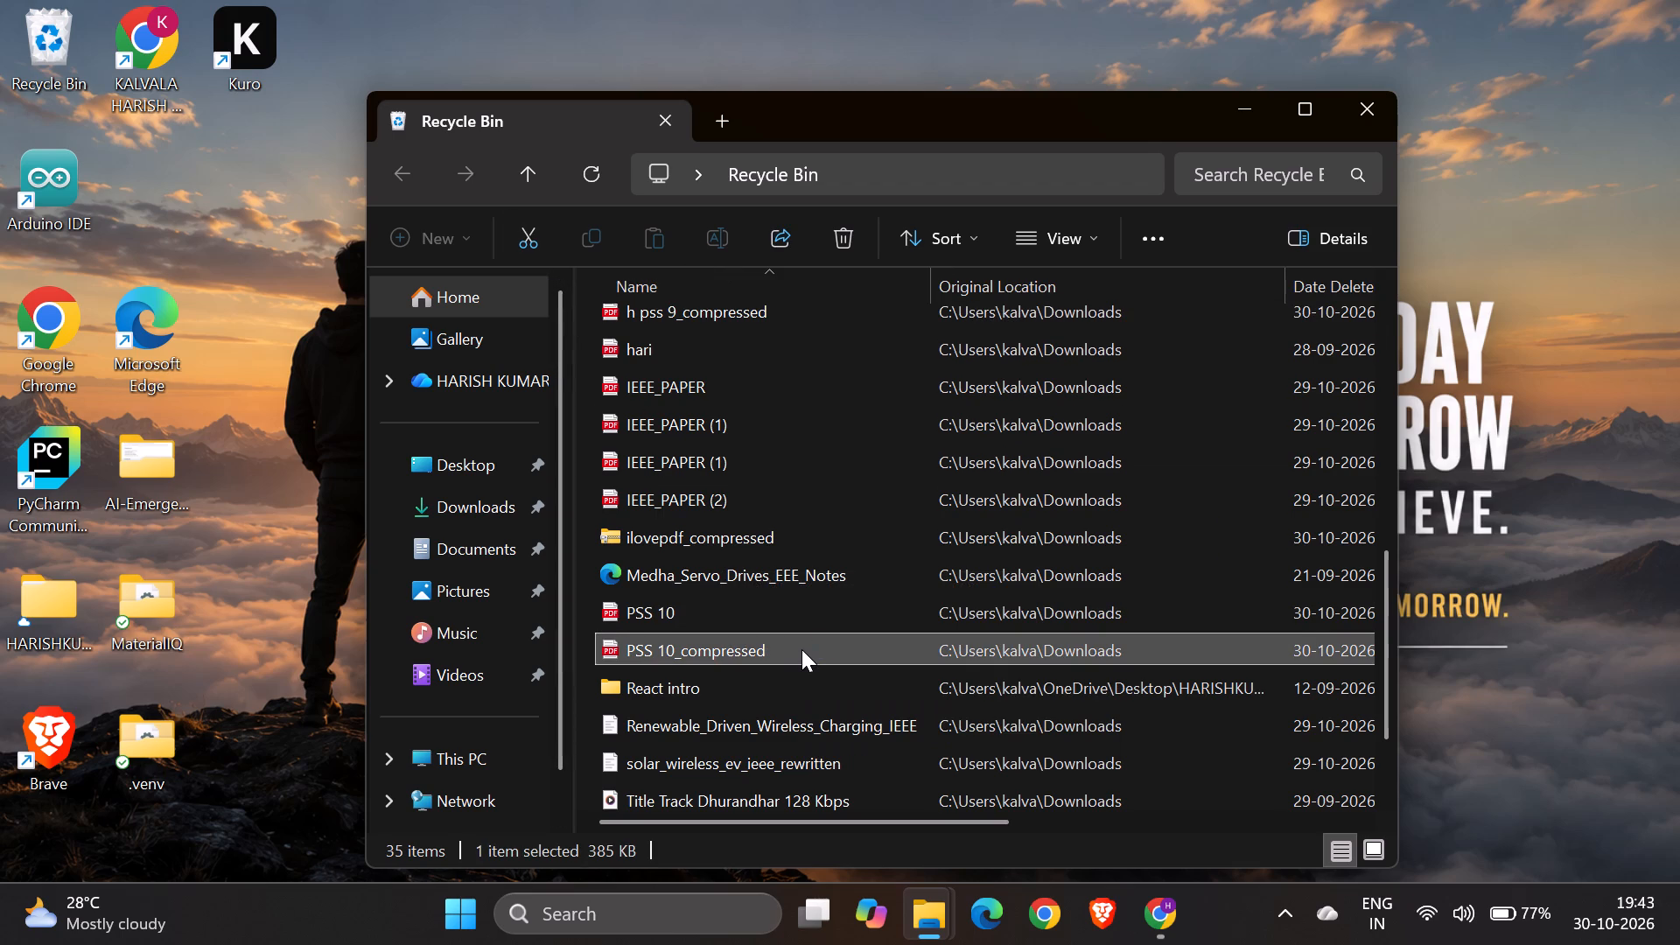
pyautogui.click(698, 654)
pyautogui.doubleClick(698, 654)
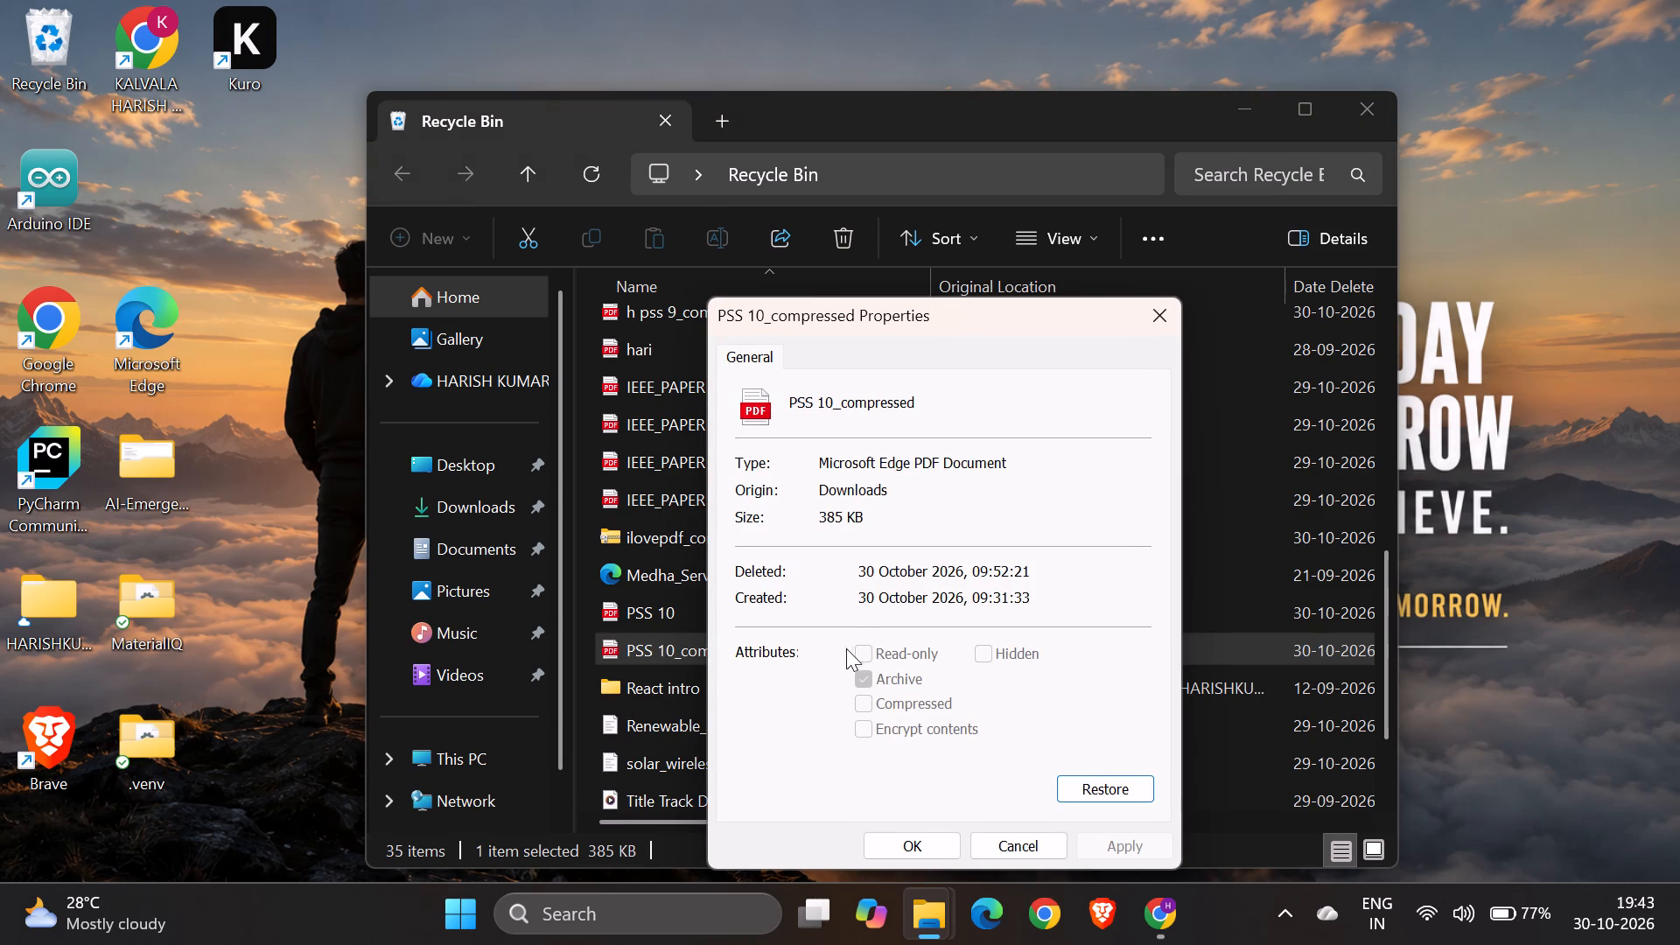
pyautogui.click(1100, 781)
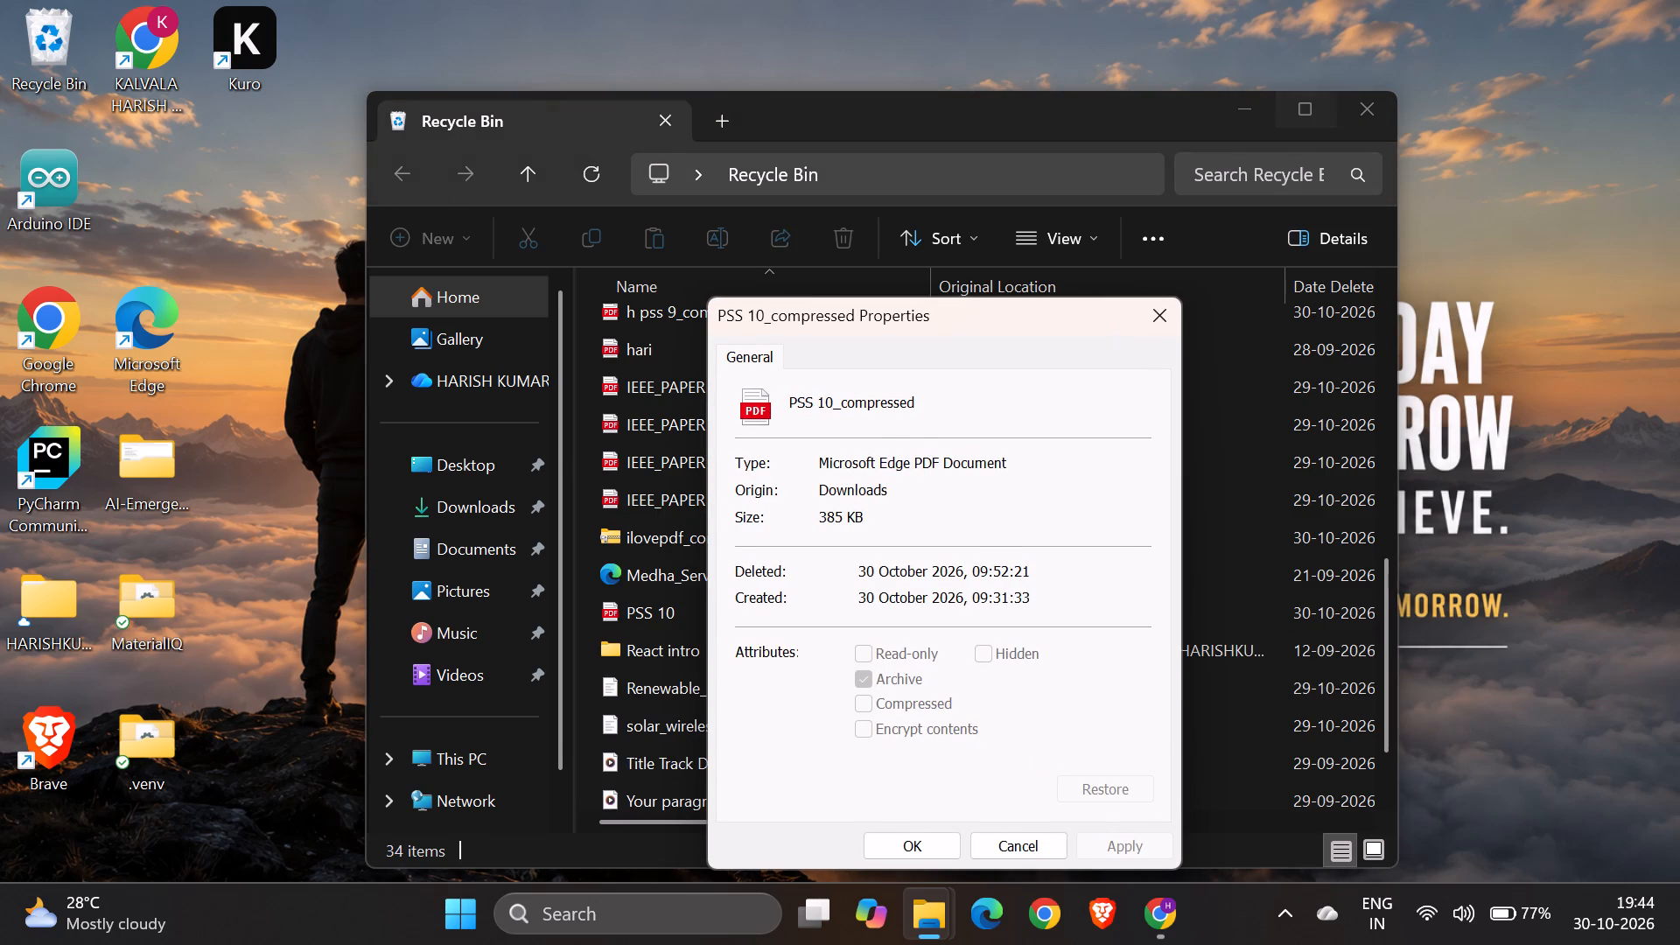
pyautogui.click(1164, 316)
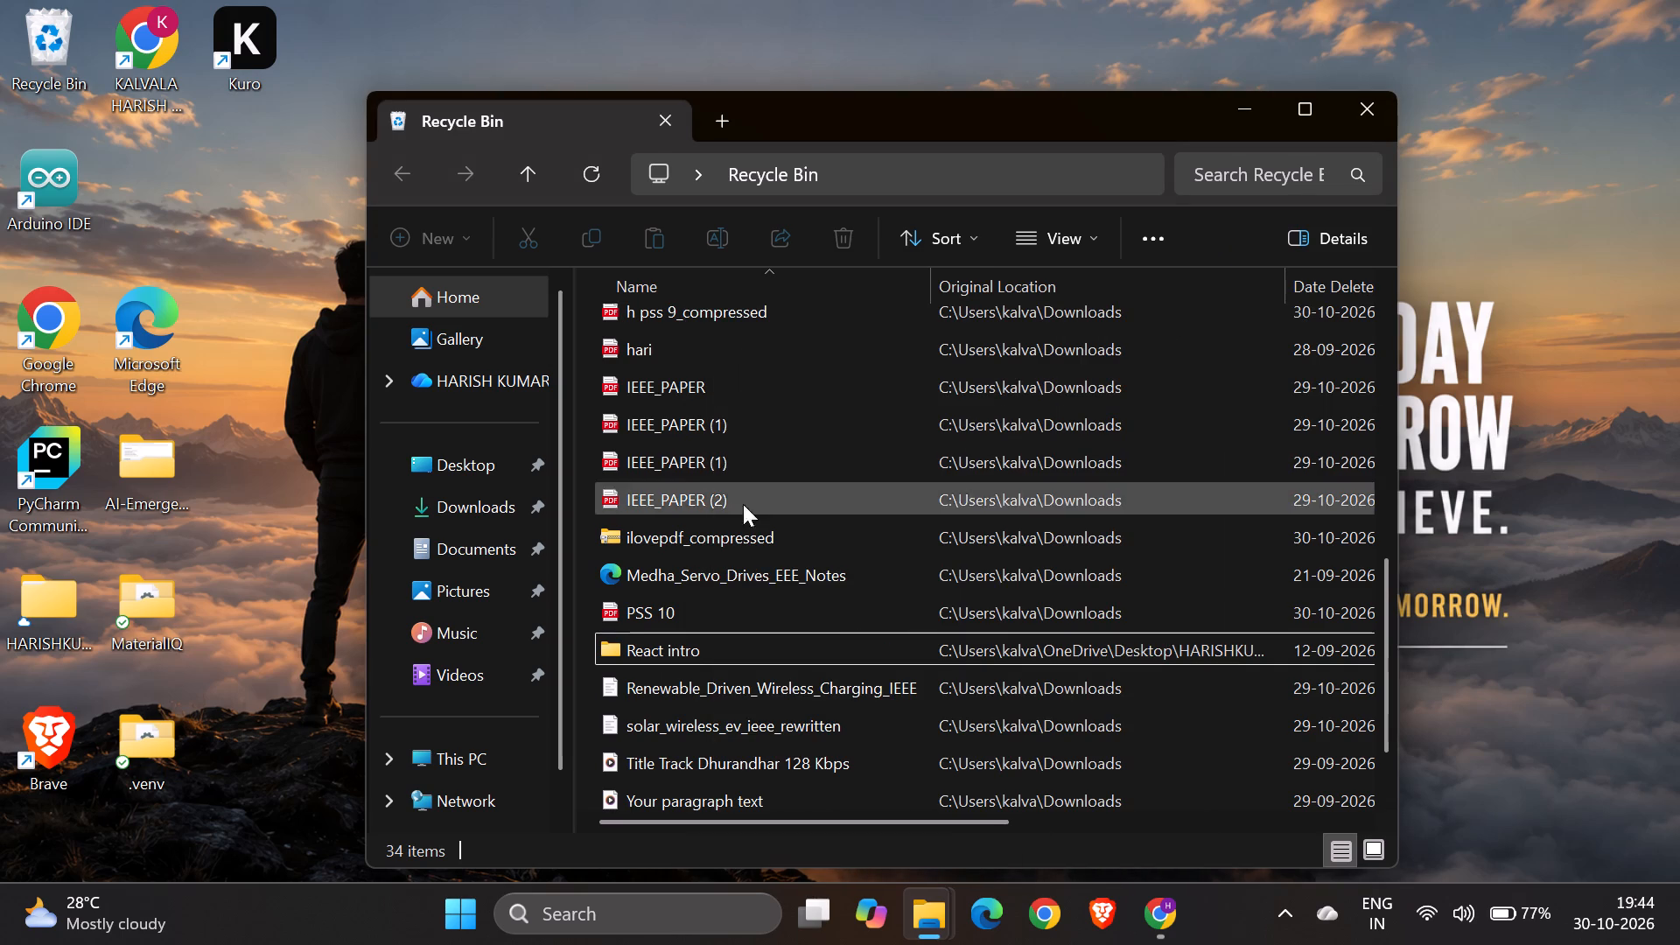
# Restore the h pss 9_compressed and h pss 4_compressed PDFs from the Recycle Bin.
pyautogui.scroll(1, 698, 458)
pyautogui.click(709, 399)
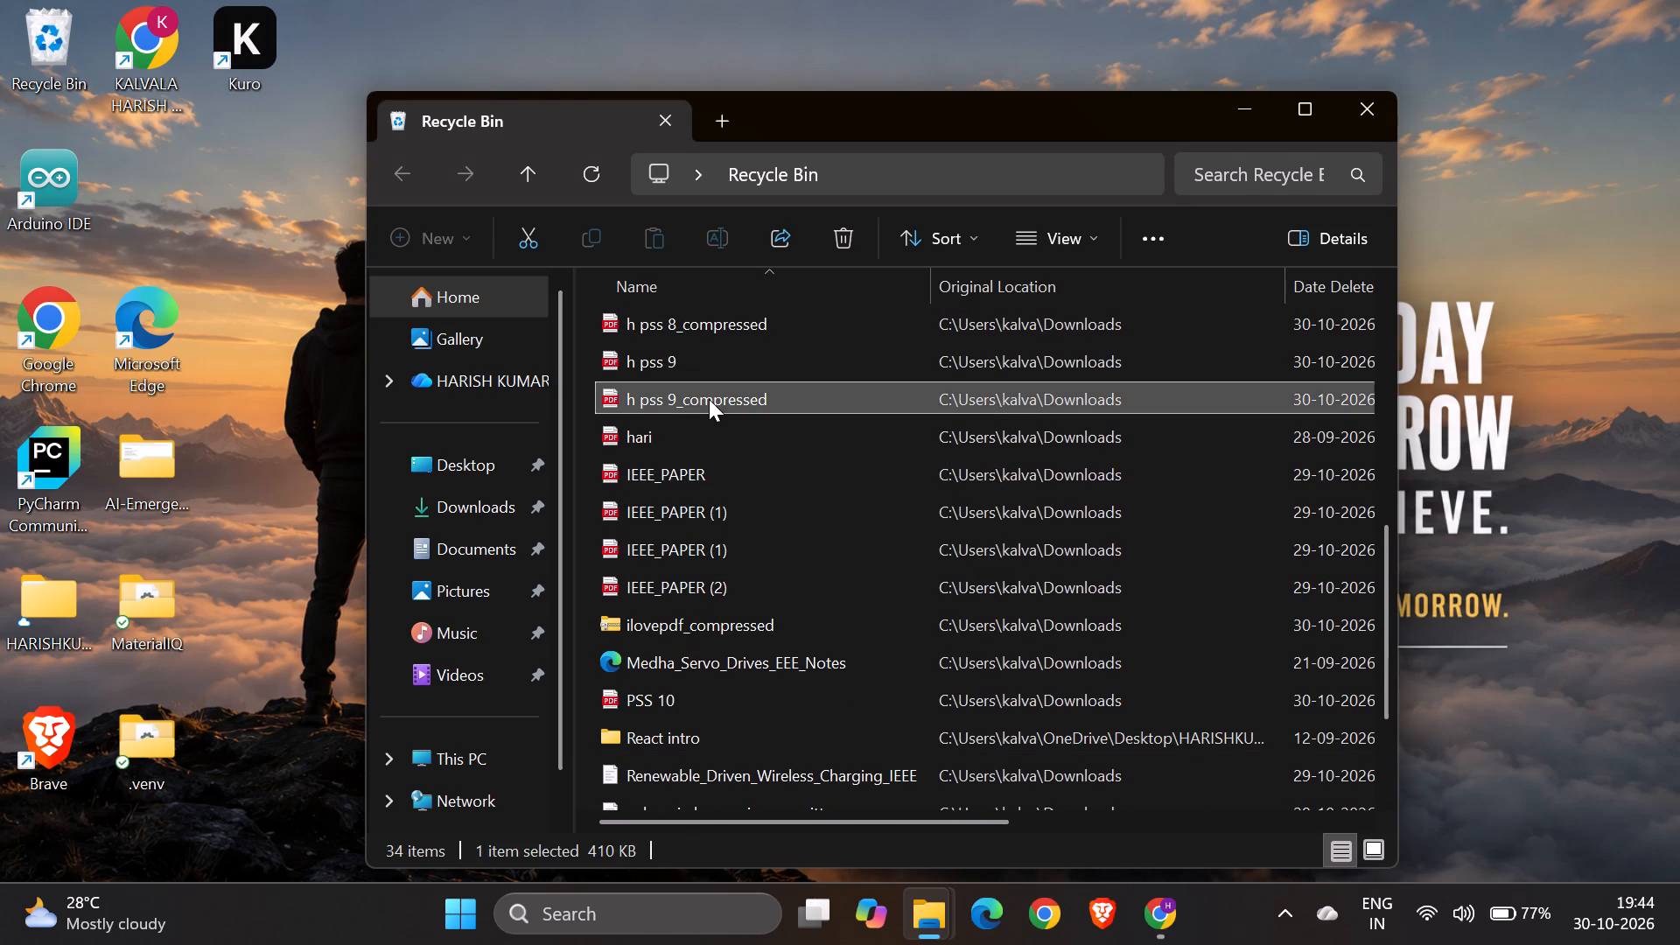
pyautogui.rightClick(709, 399)
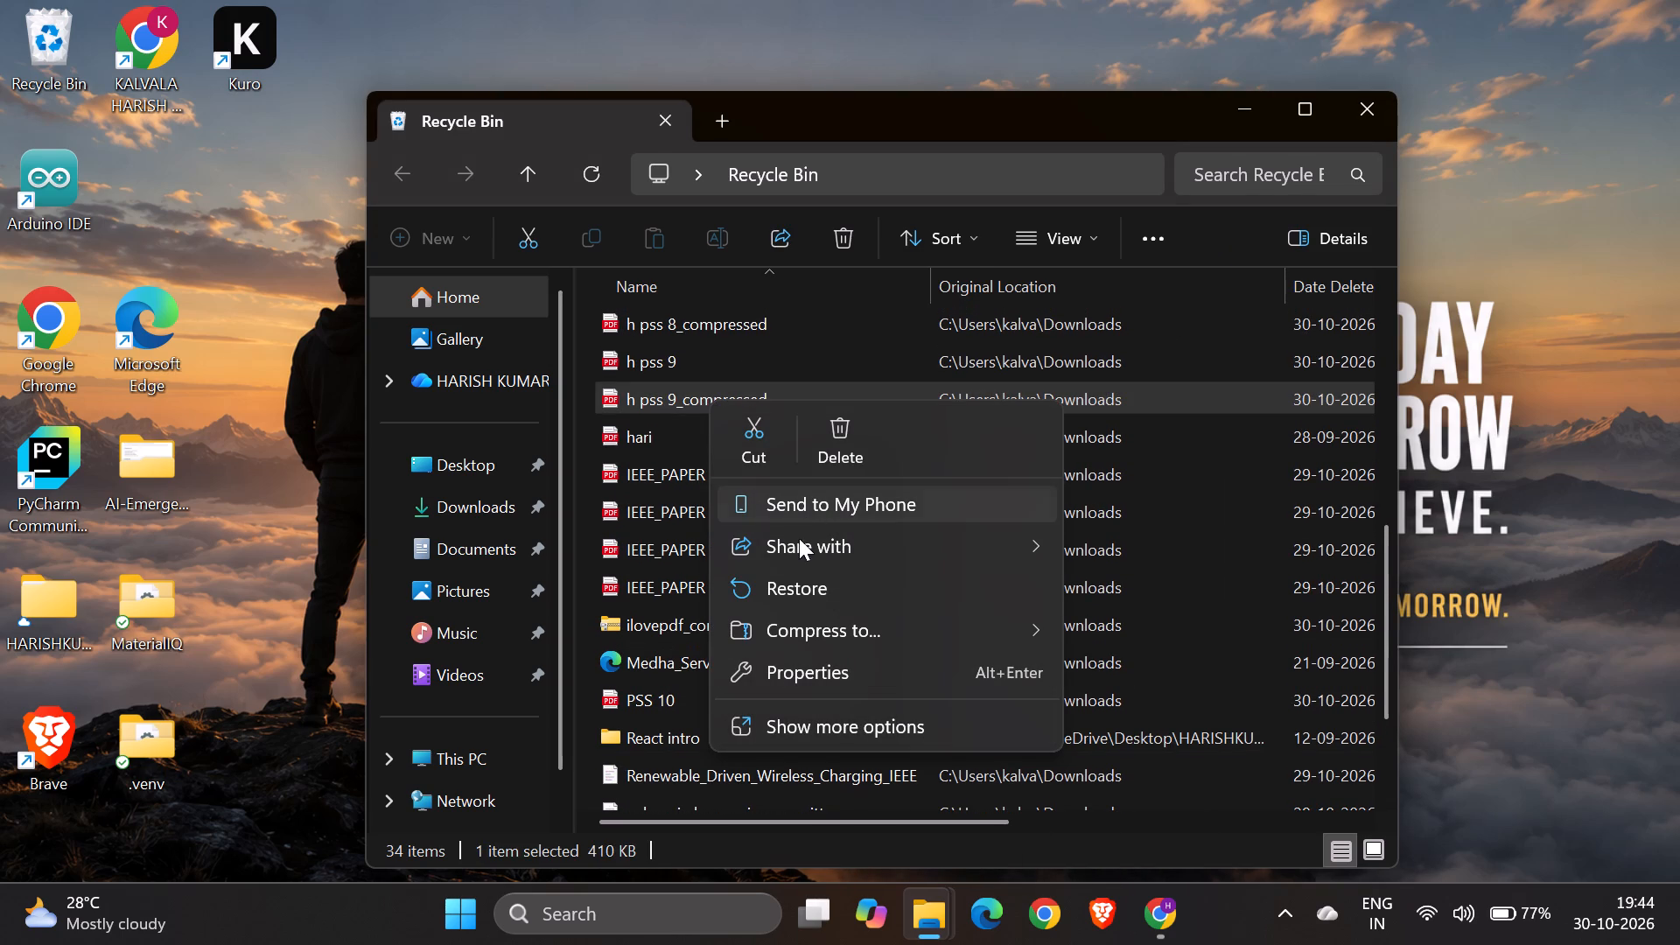
pyautogui.click(813, 577)
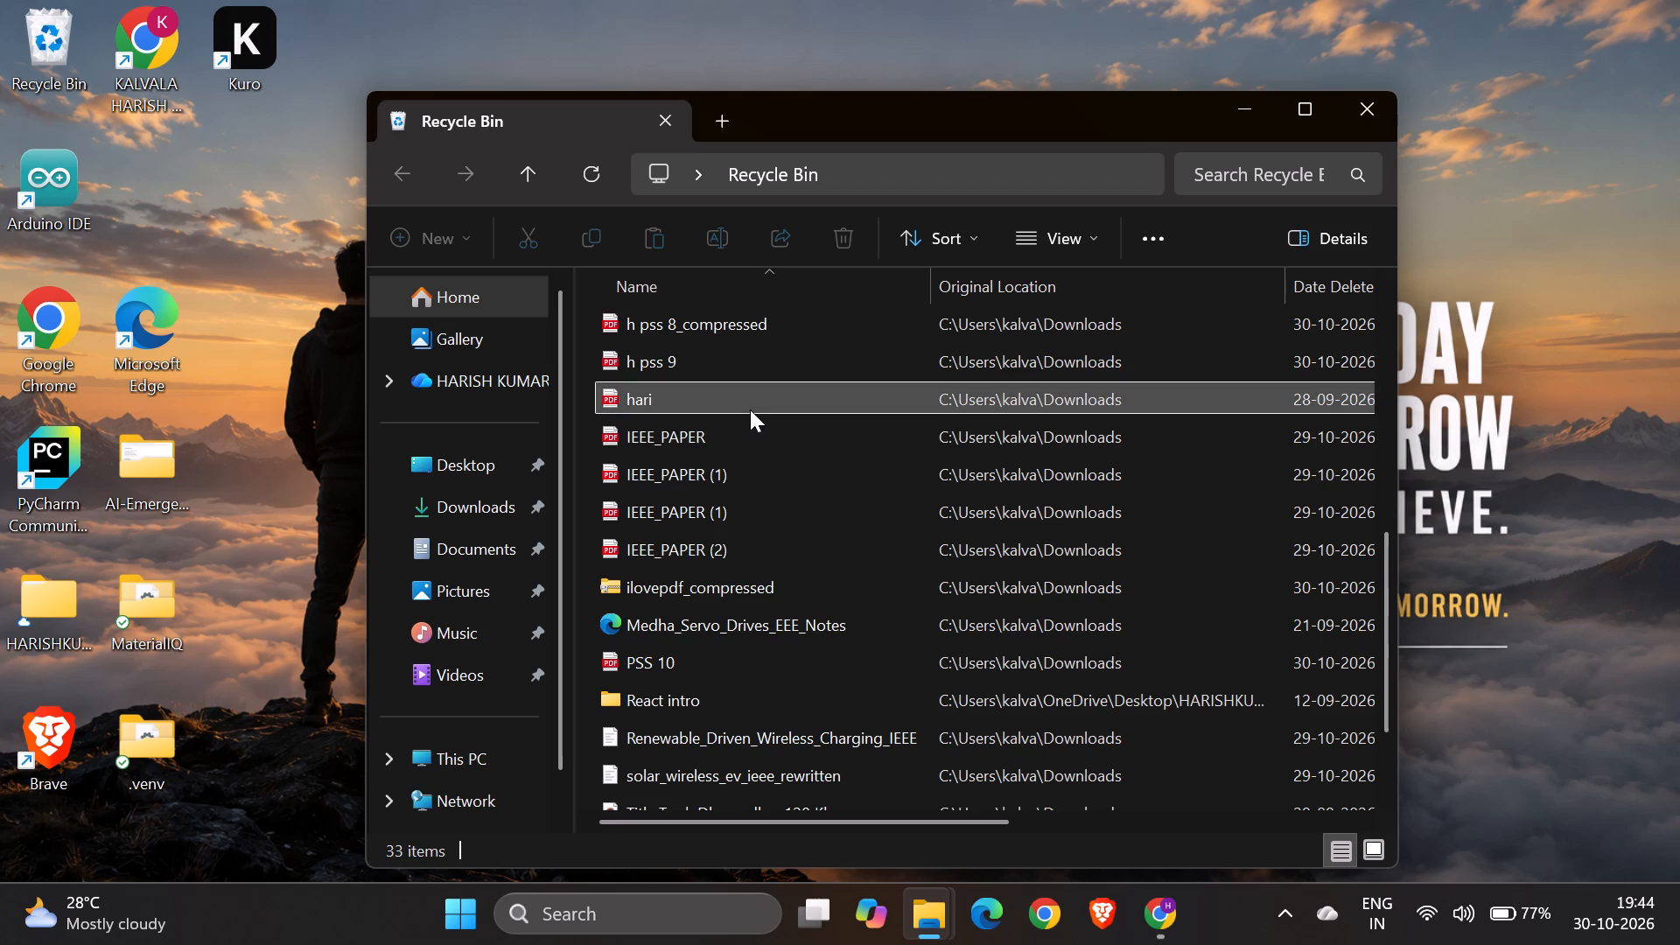
pyautogui.scroll(2, 750, 409)
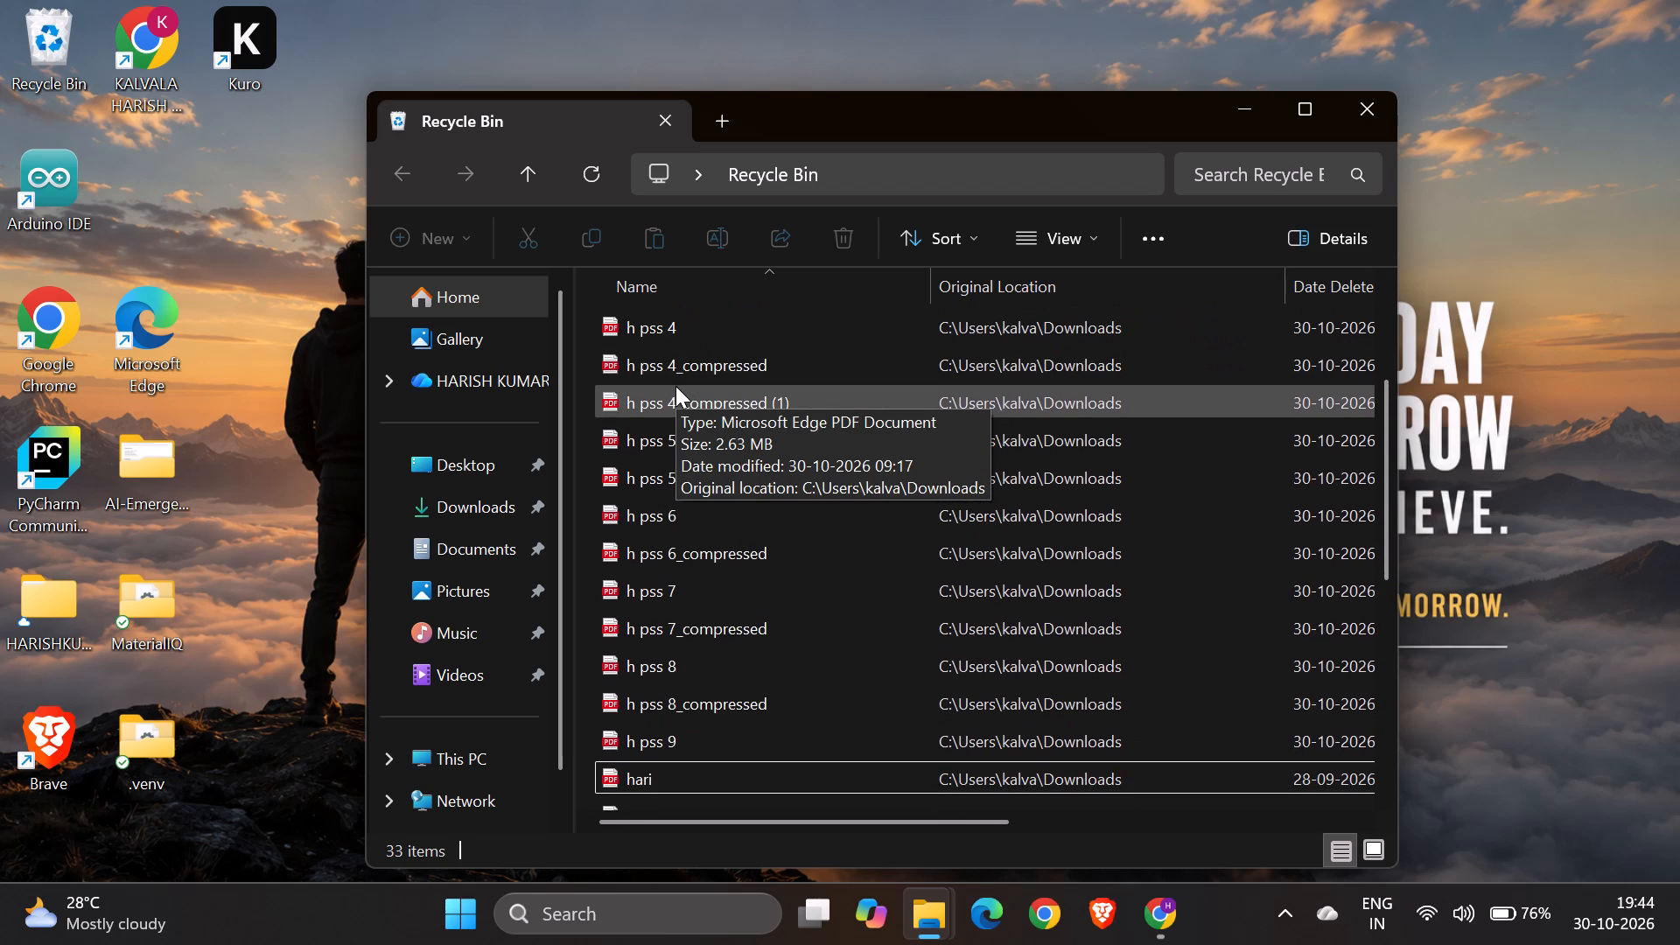
pyautogui.rightClick(701, 362)
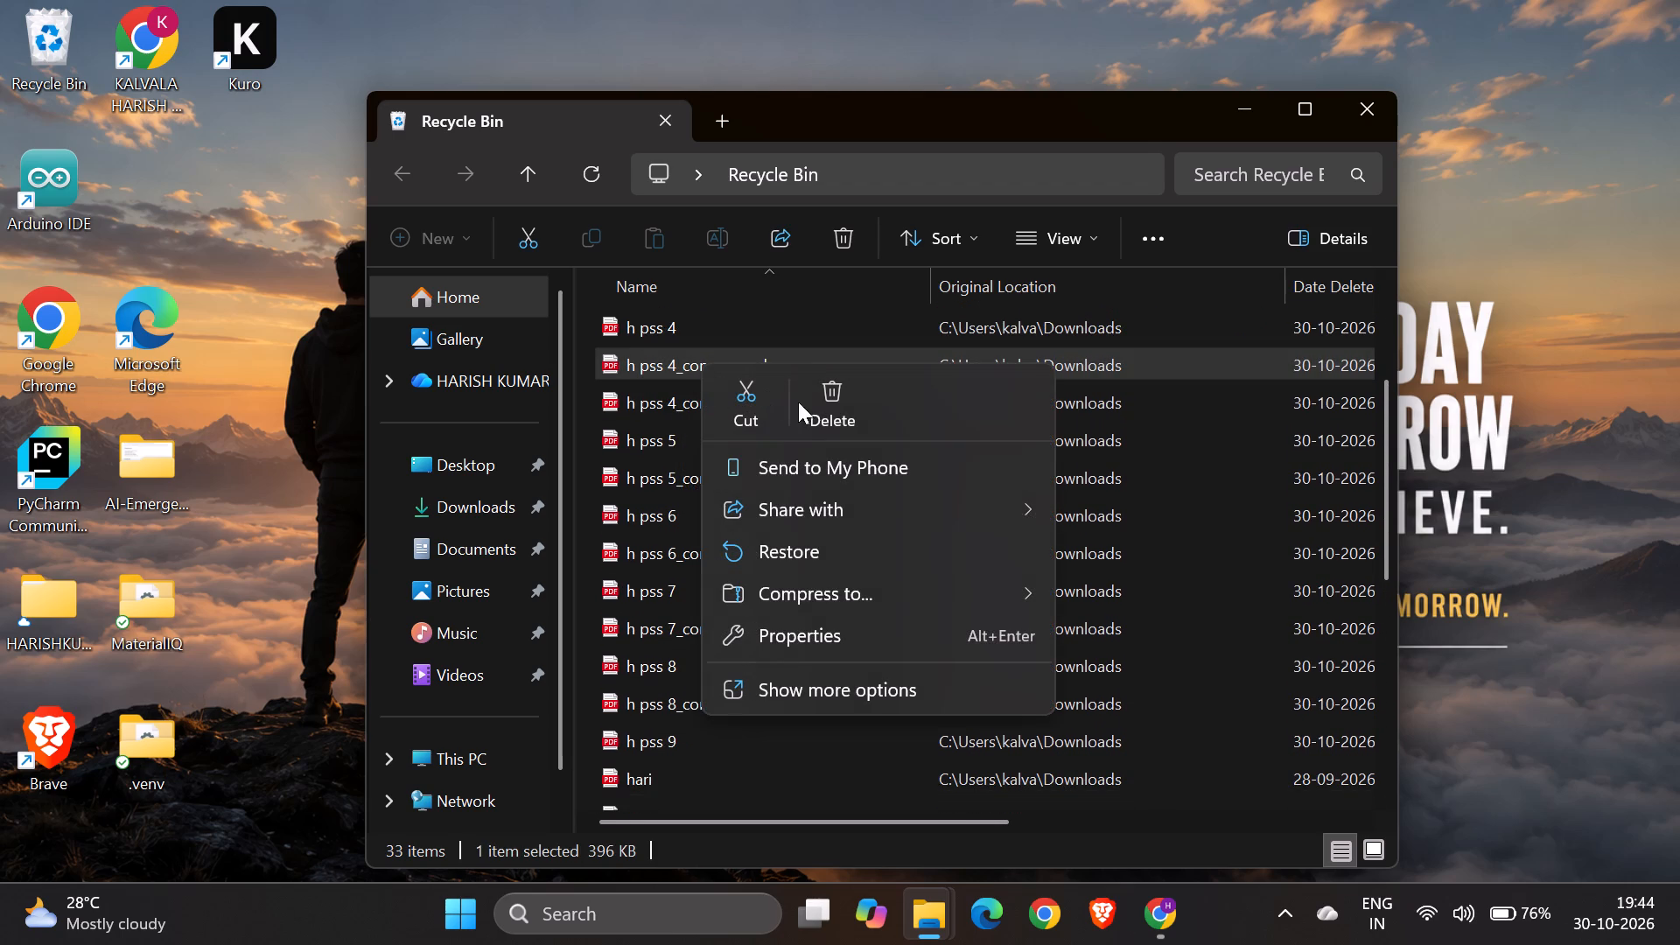
pyautogui.click(808, 543)
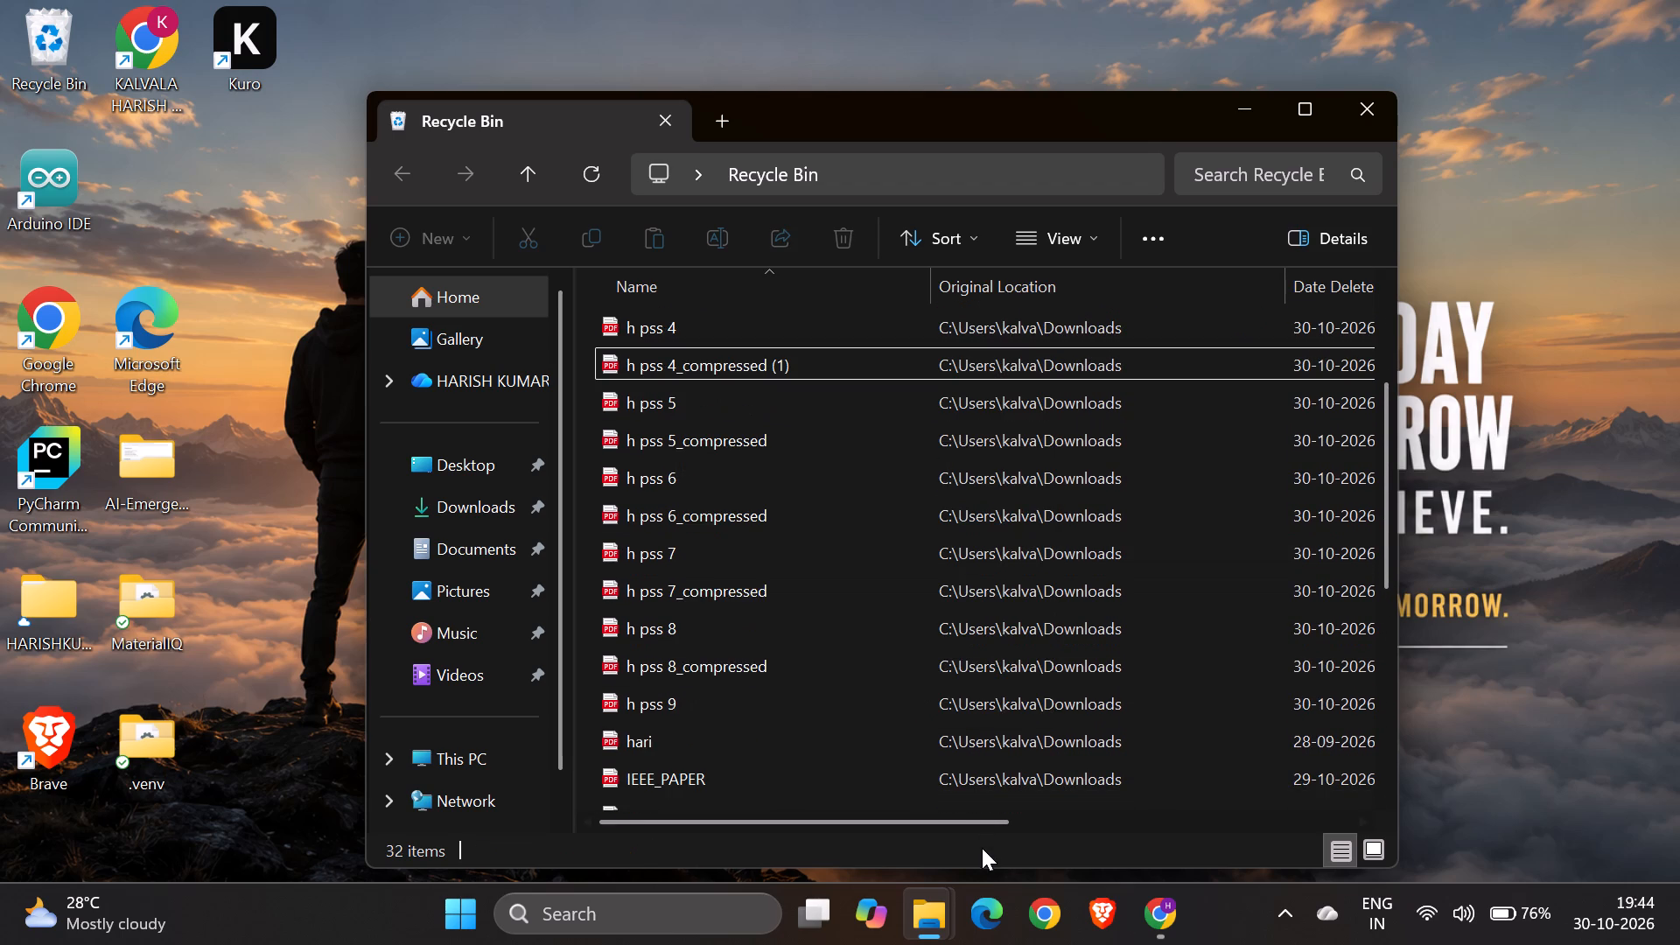
# Switch to the browser's Lab Record page, attach PSS 10_compressed as the Week-1 program document, submit the record and dismiss the message.
pyautogui.click(1137, 918)
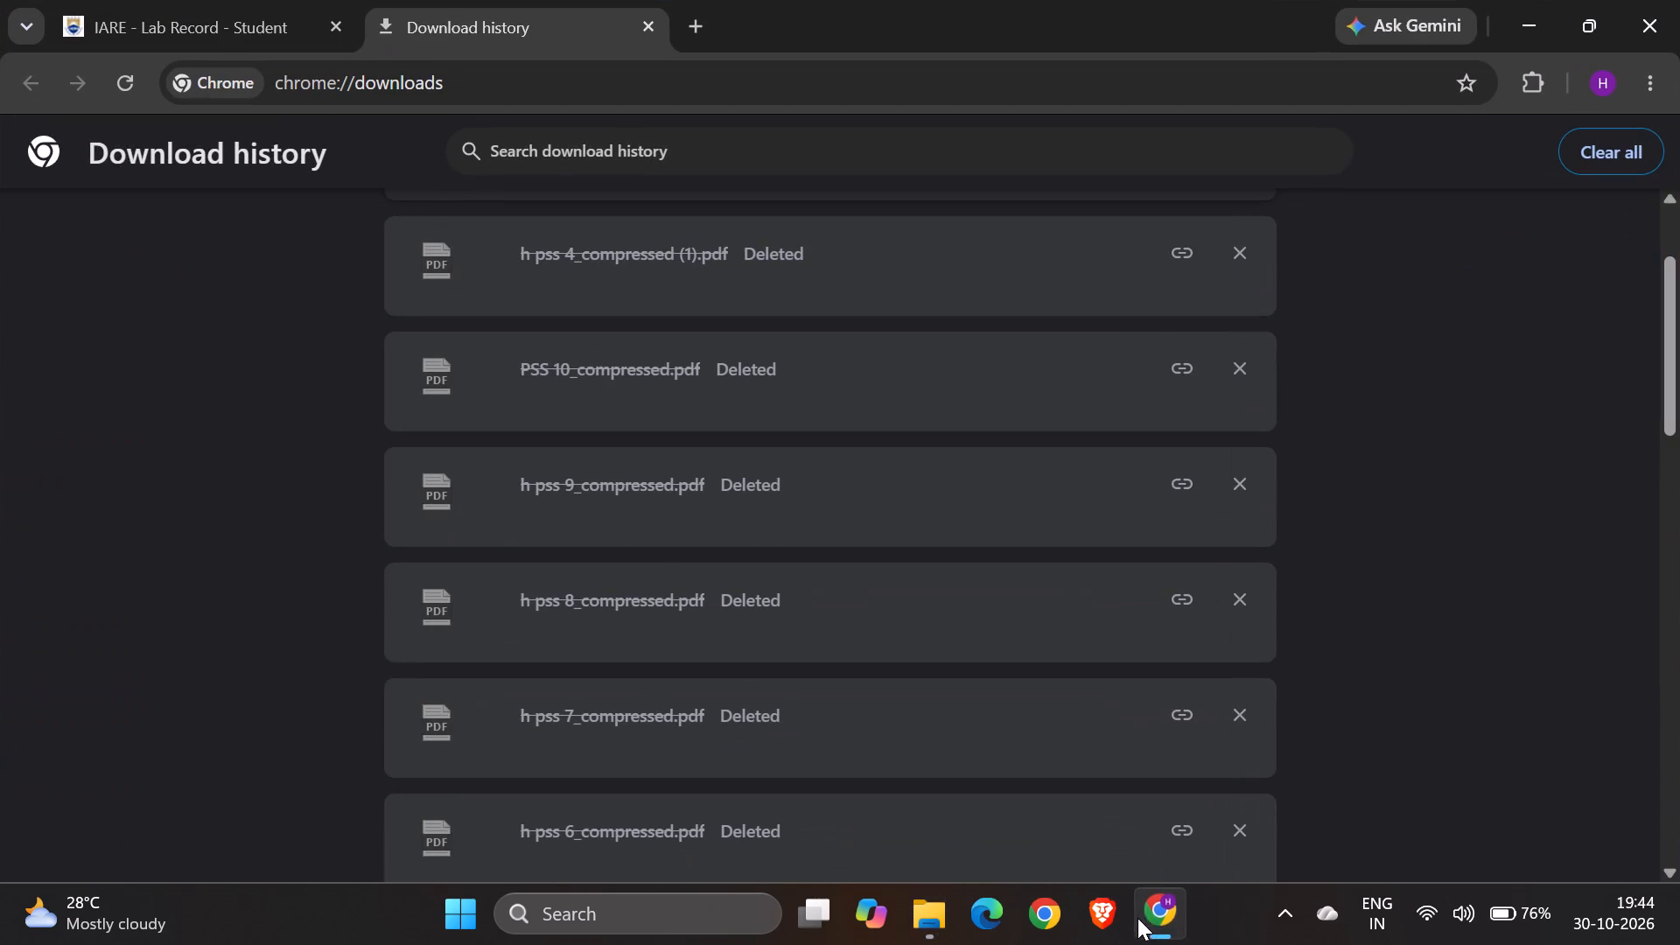
pyautogui.click(159, 0)
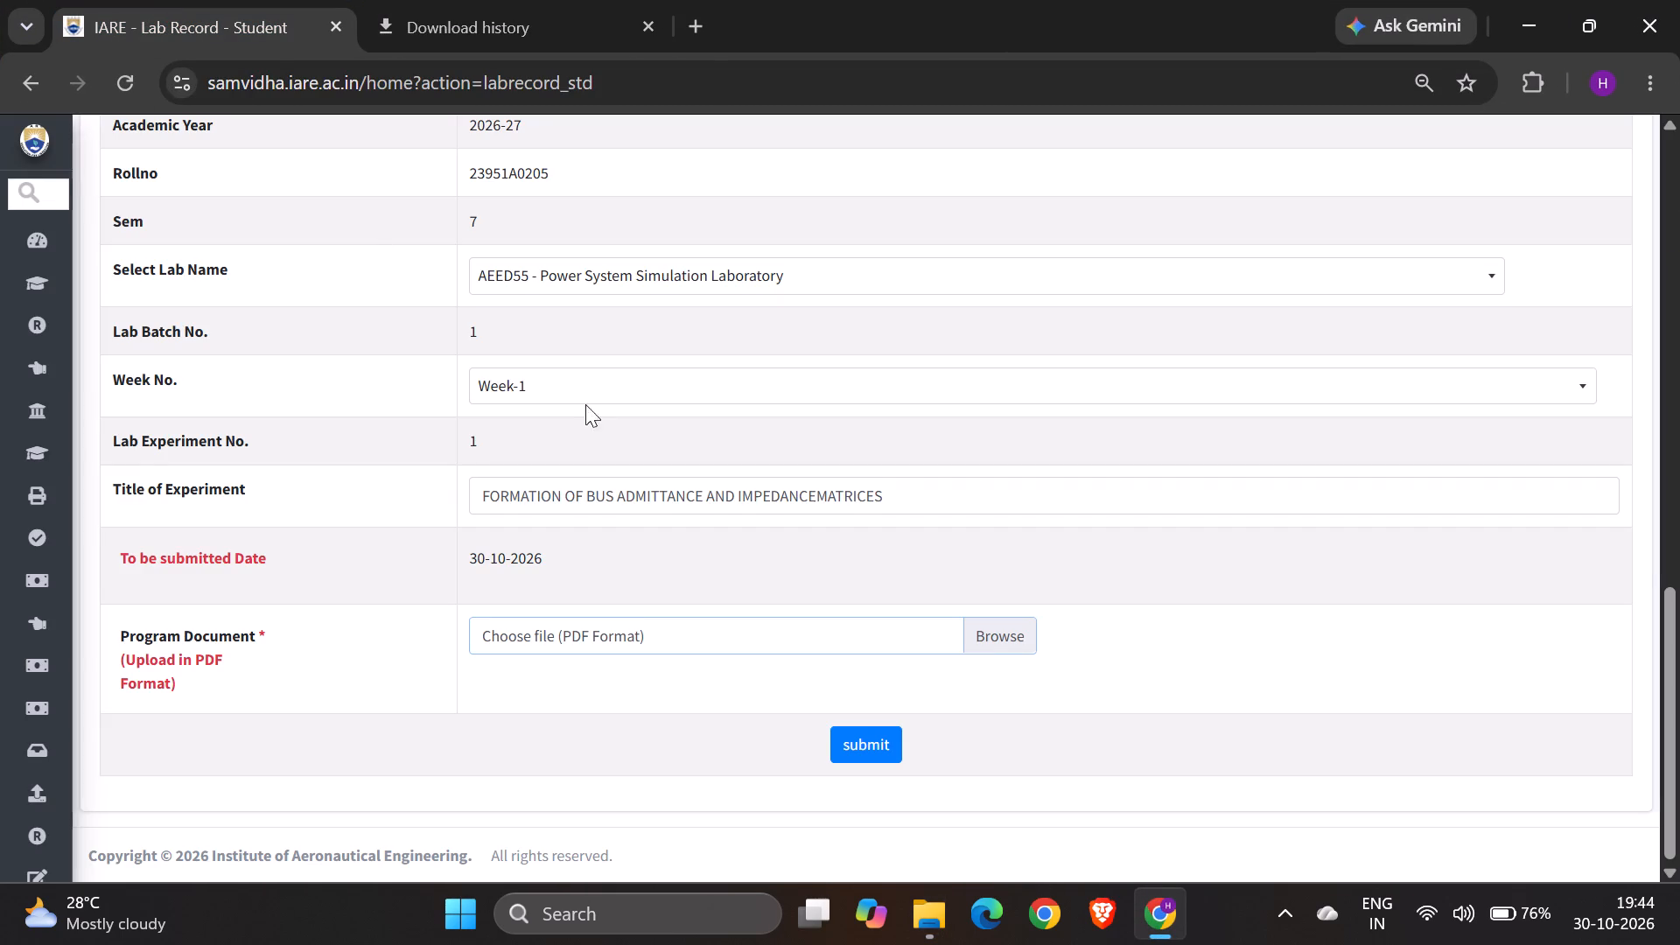
pyautogui.scroll(2, 598, 422)
pyautogui.scroll(-3, 607, 556)
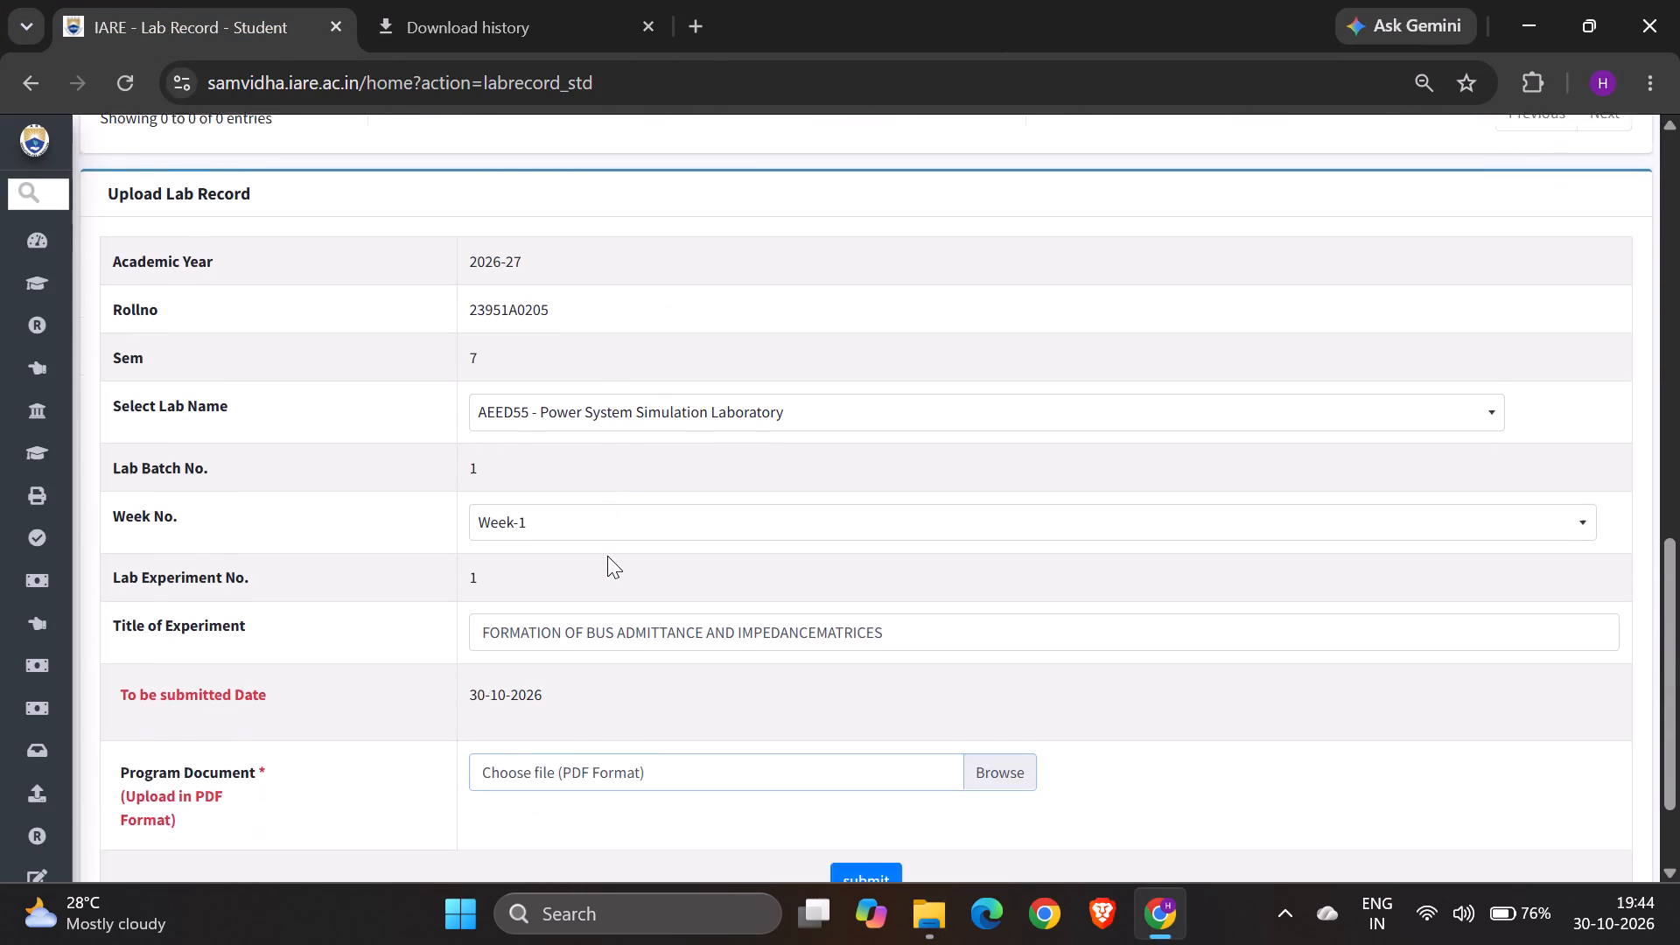
pyautogui.scroll(-1, 607, 556)
pyautogui.click(640, 628)
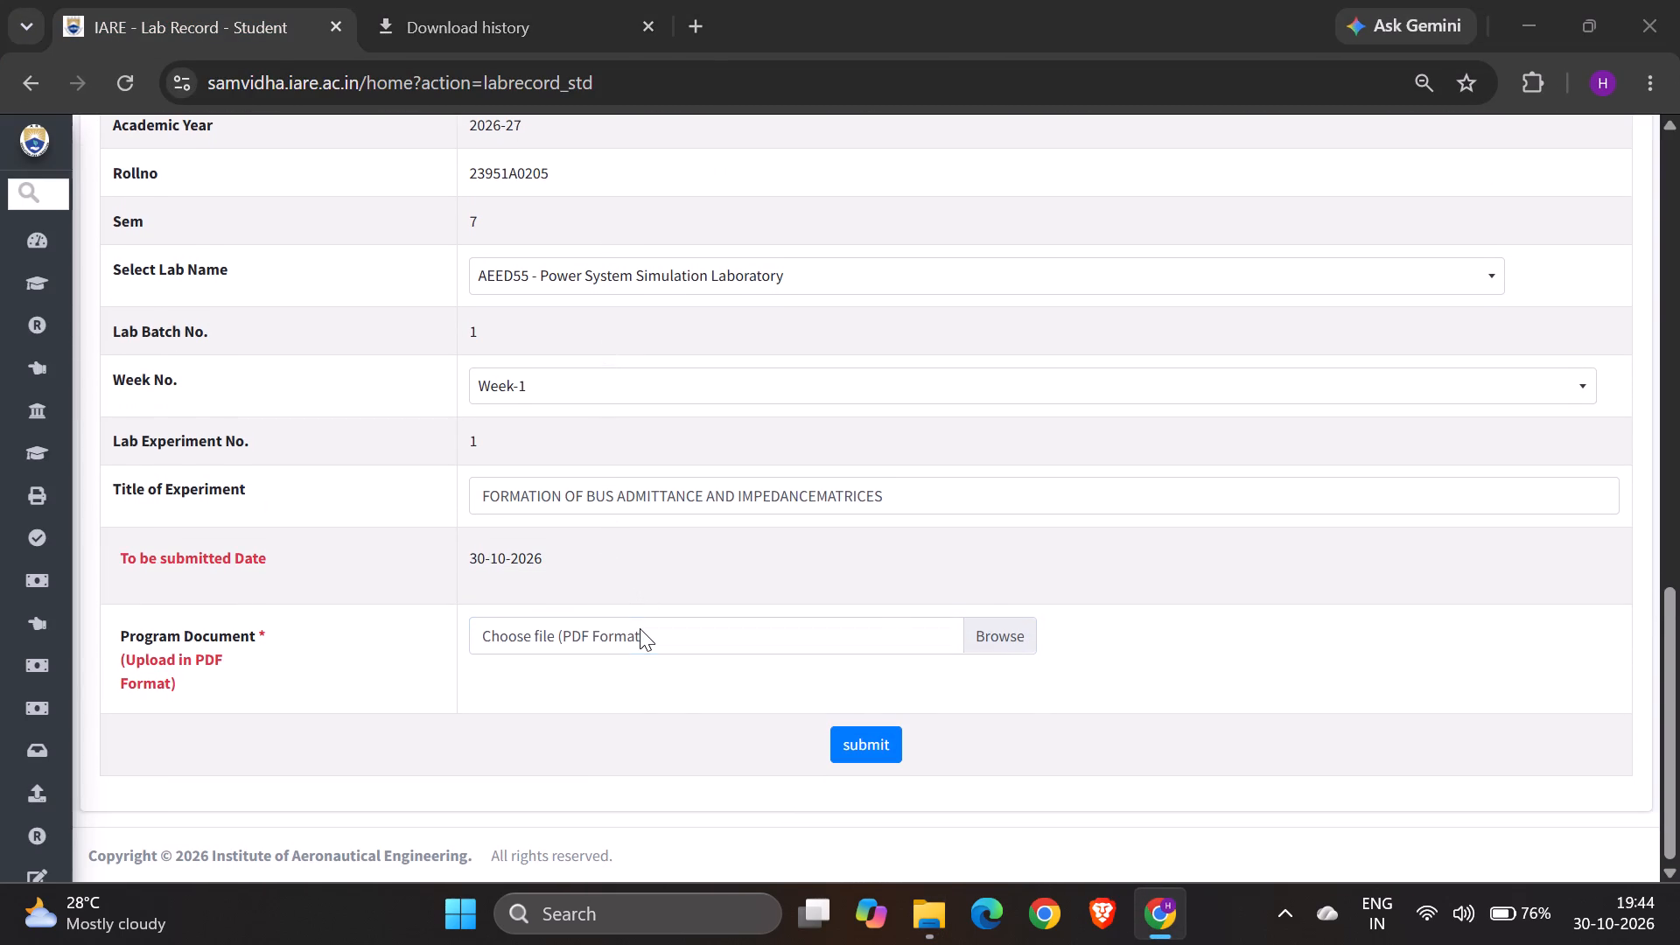
pyautogui.click(388, 233)
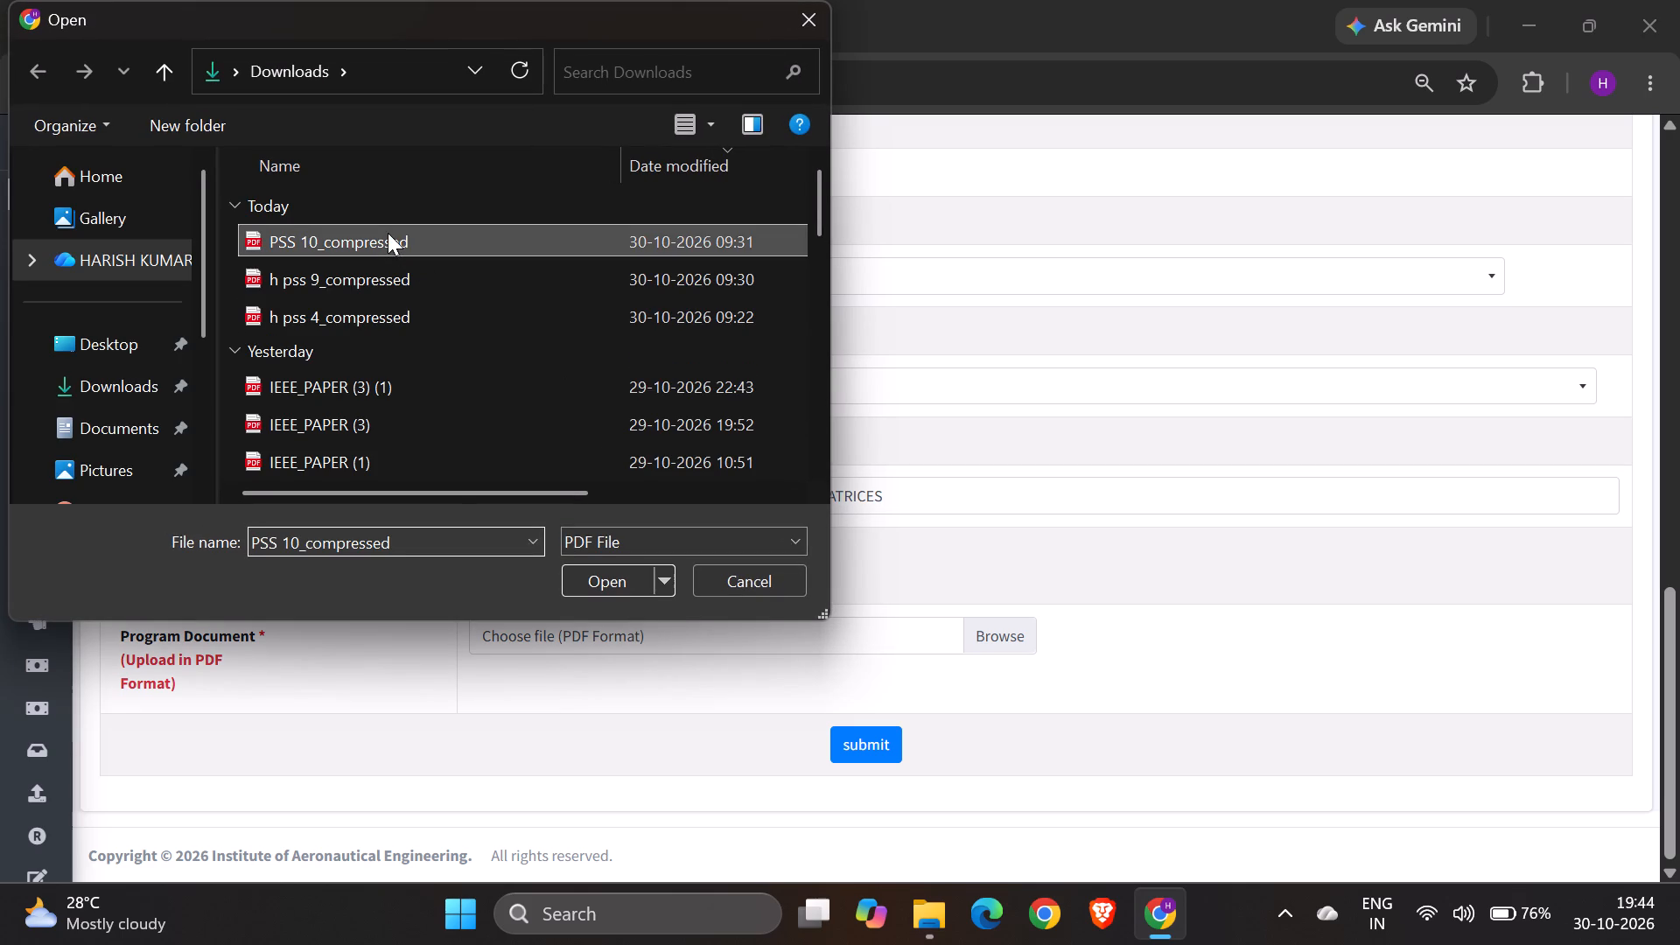
pyautogui.click(630, 581)
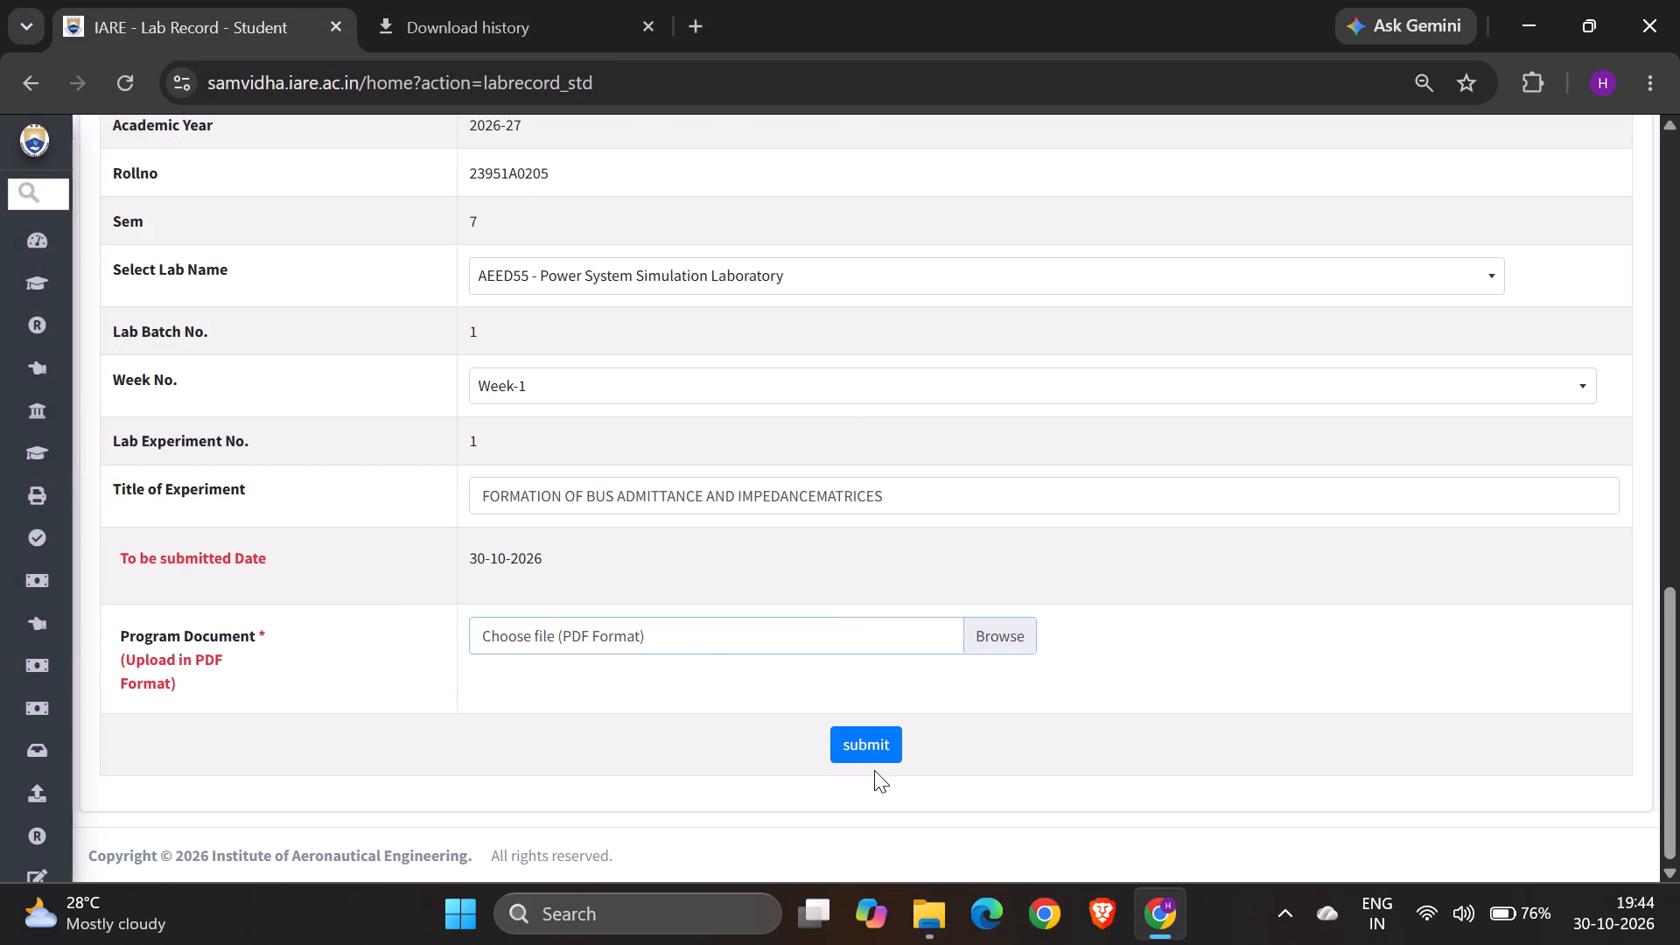
pyautogui.click(879, 738)
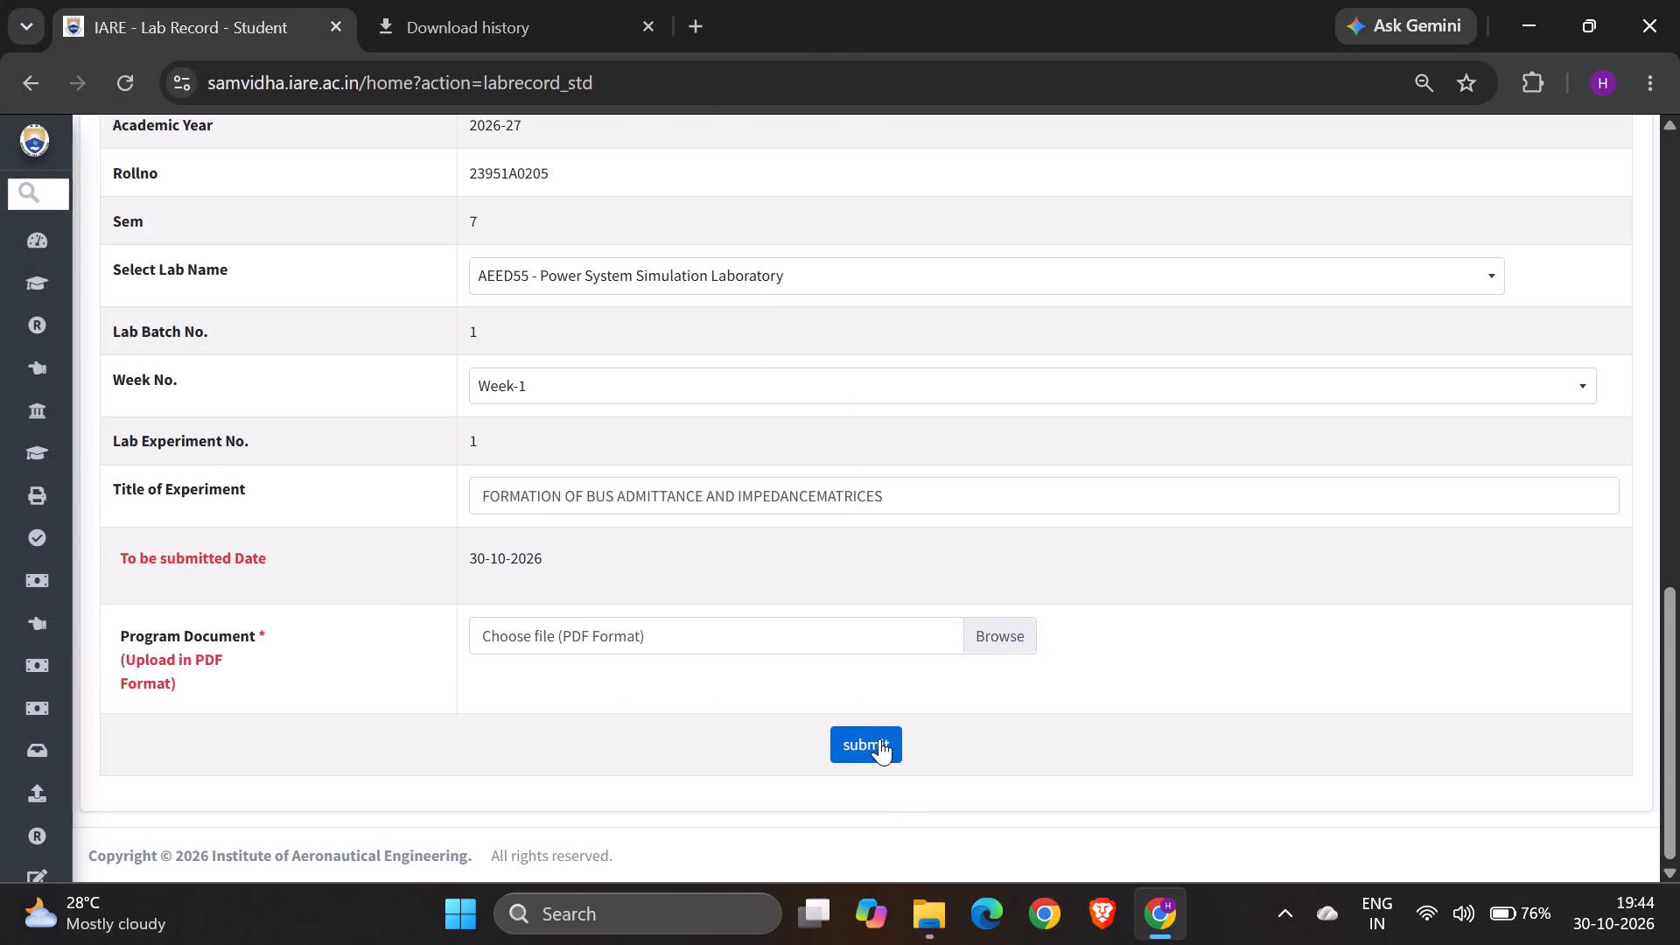
pyautogui.click(843, 593)
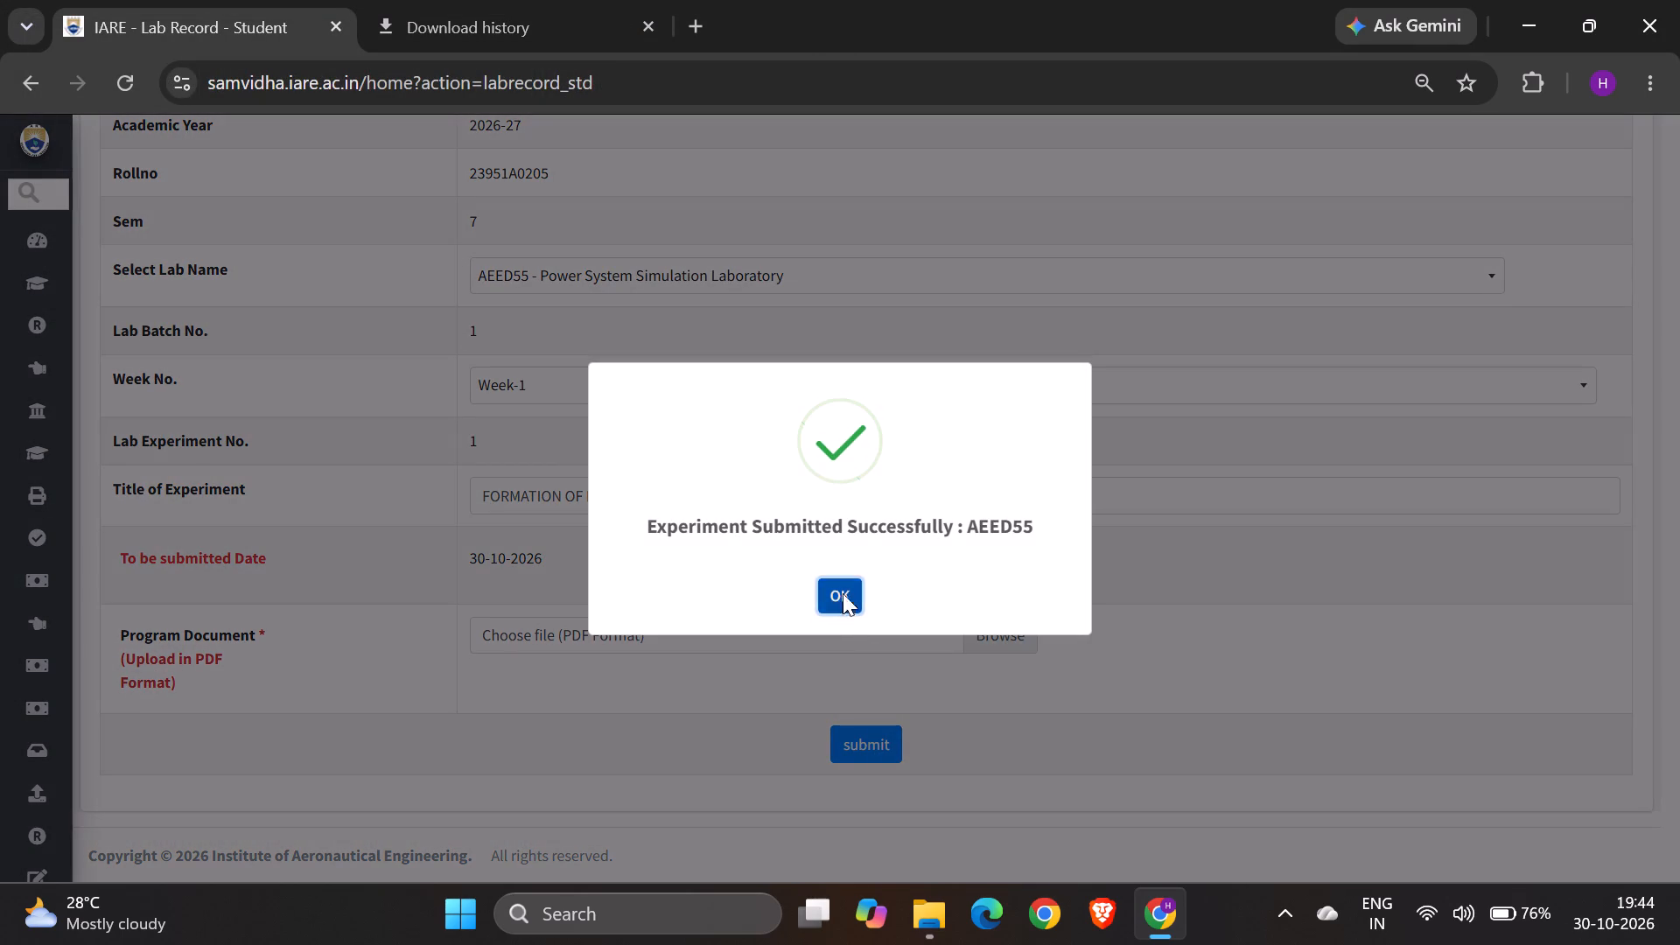
# Copy the Week-2 title LOAD FLOW SOLUTION USING GAUSS SEIDEL METHOD from the Experiment Details table.
pyautogui.scroll(2, 665, 457)
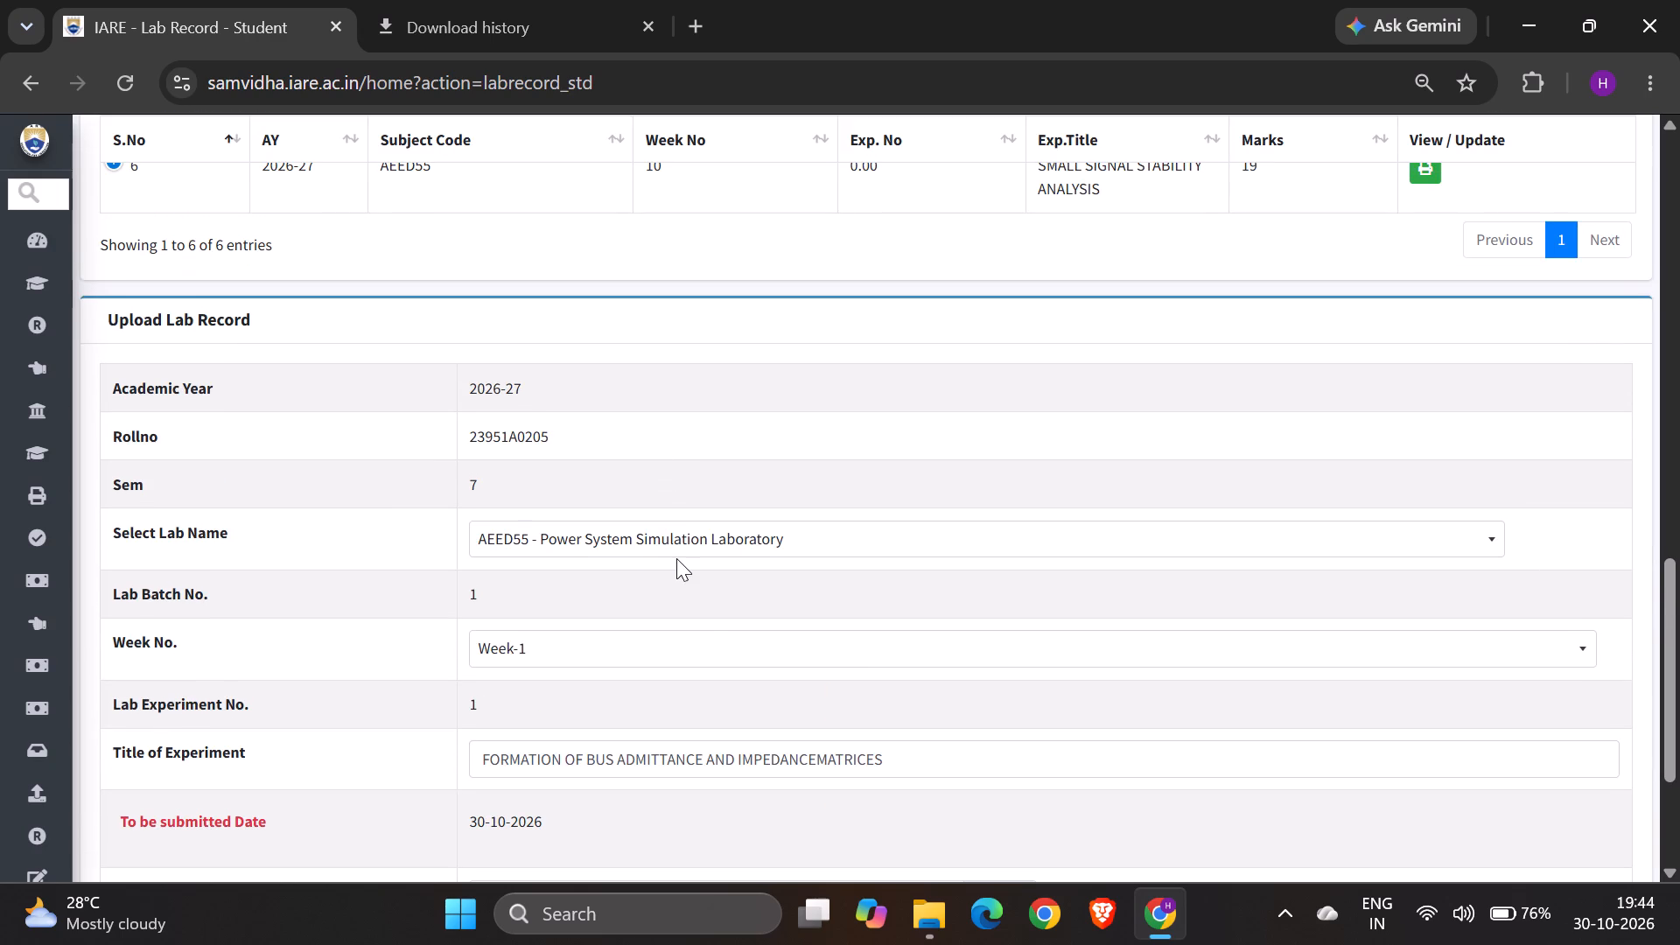
pyautogui.scroll(5, 676, 558)
pyautogui.hscroll(1, 676, 558)
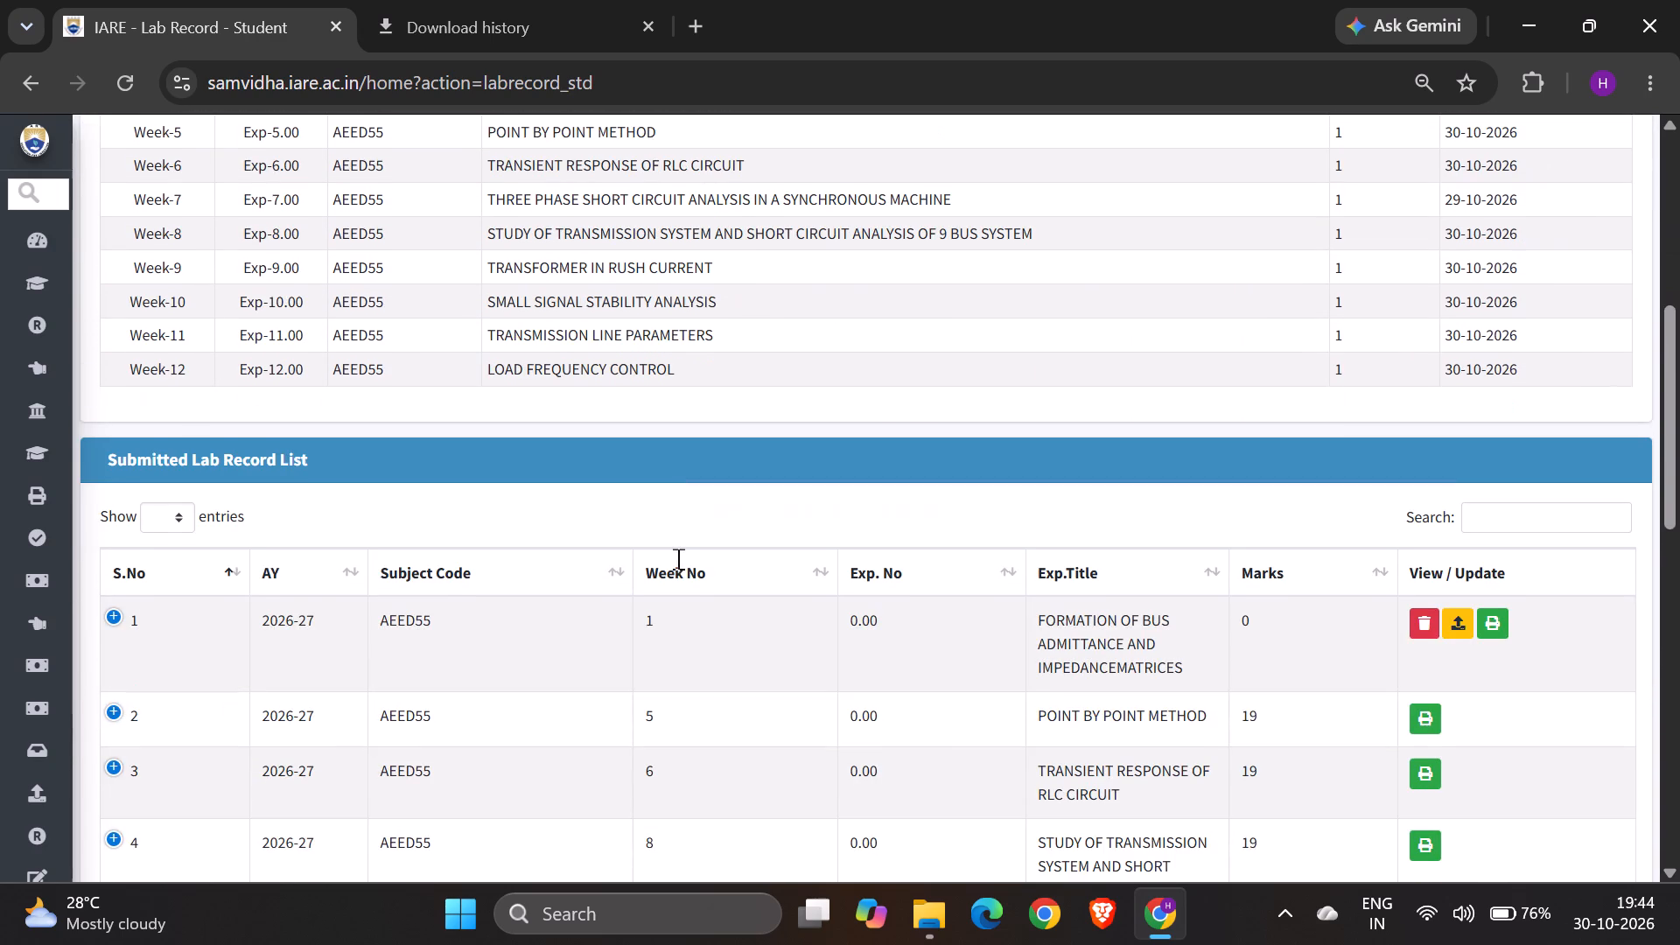
pyautogui.hscroll(2, 676, 558)
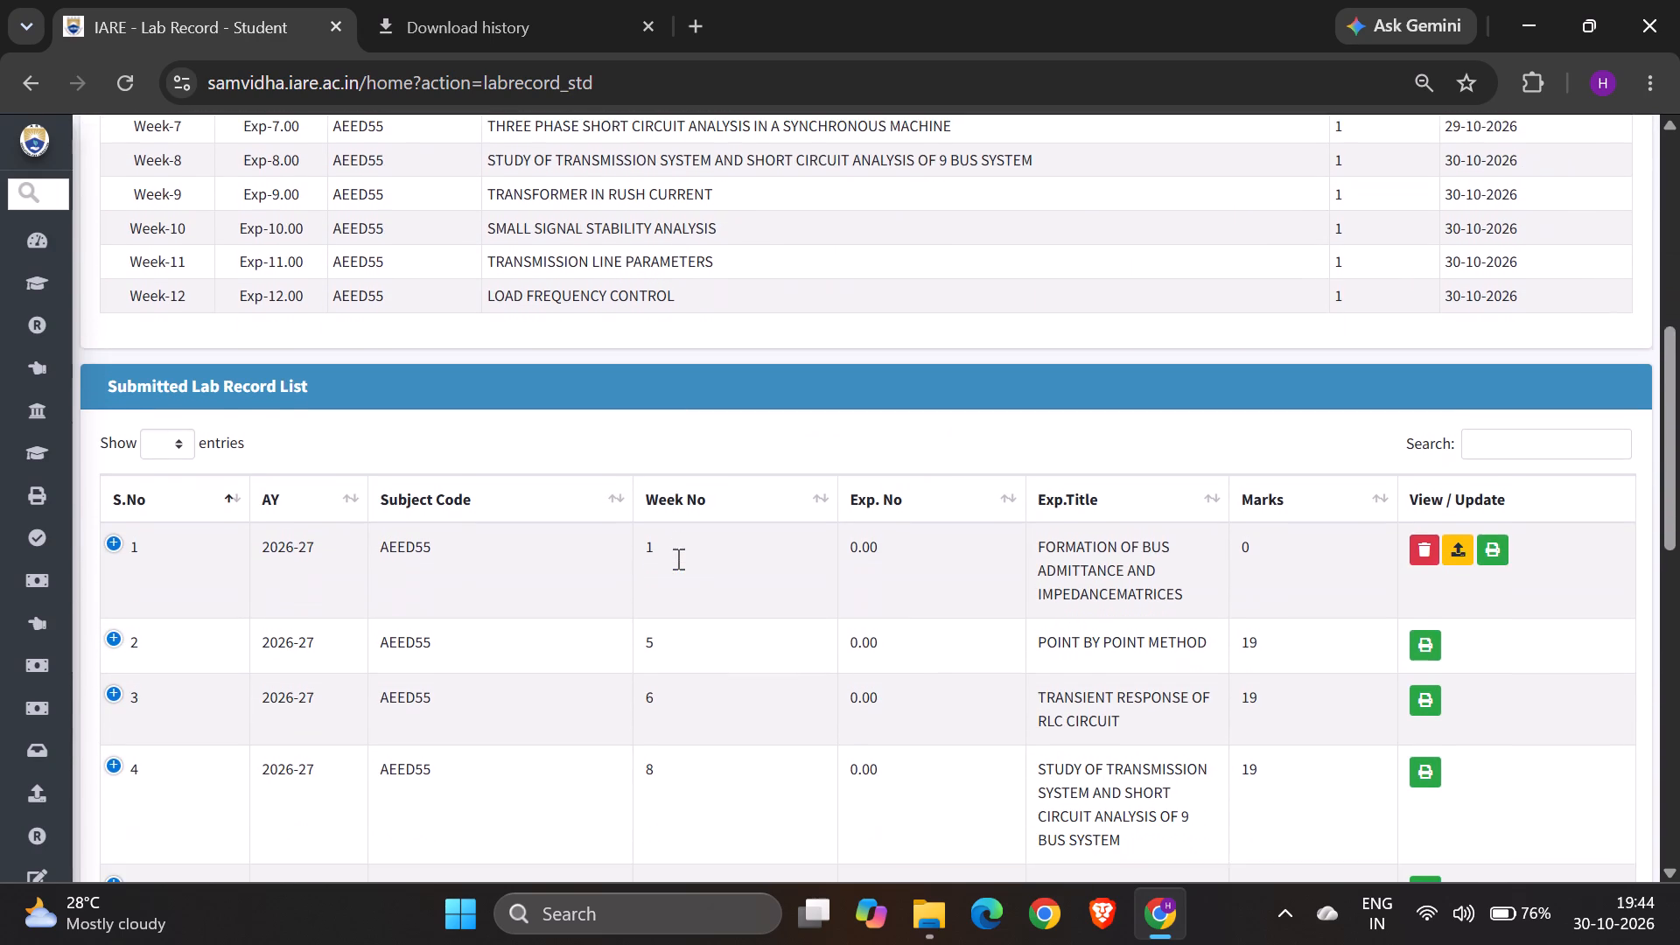
pyautogui.hscroll(1, 676, 558)
pyautogui.scroll(2, 676, 558)
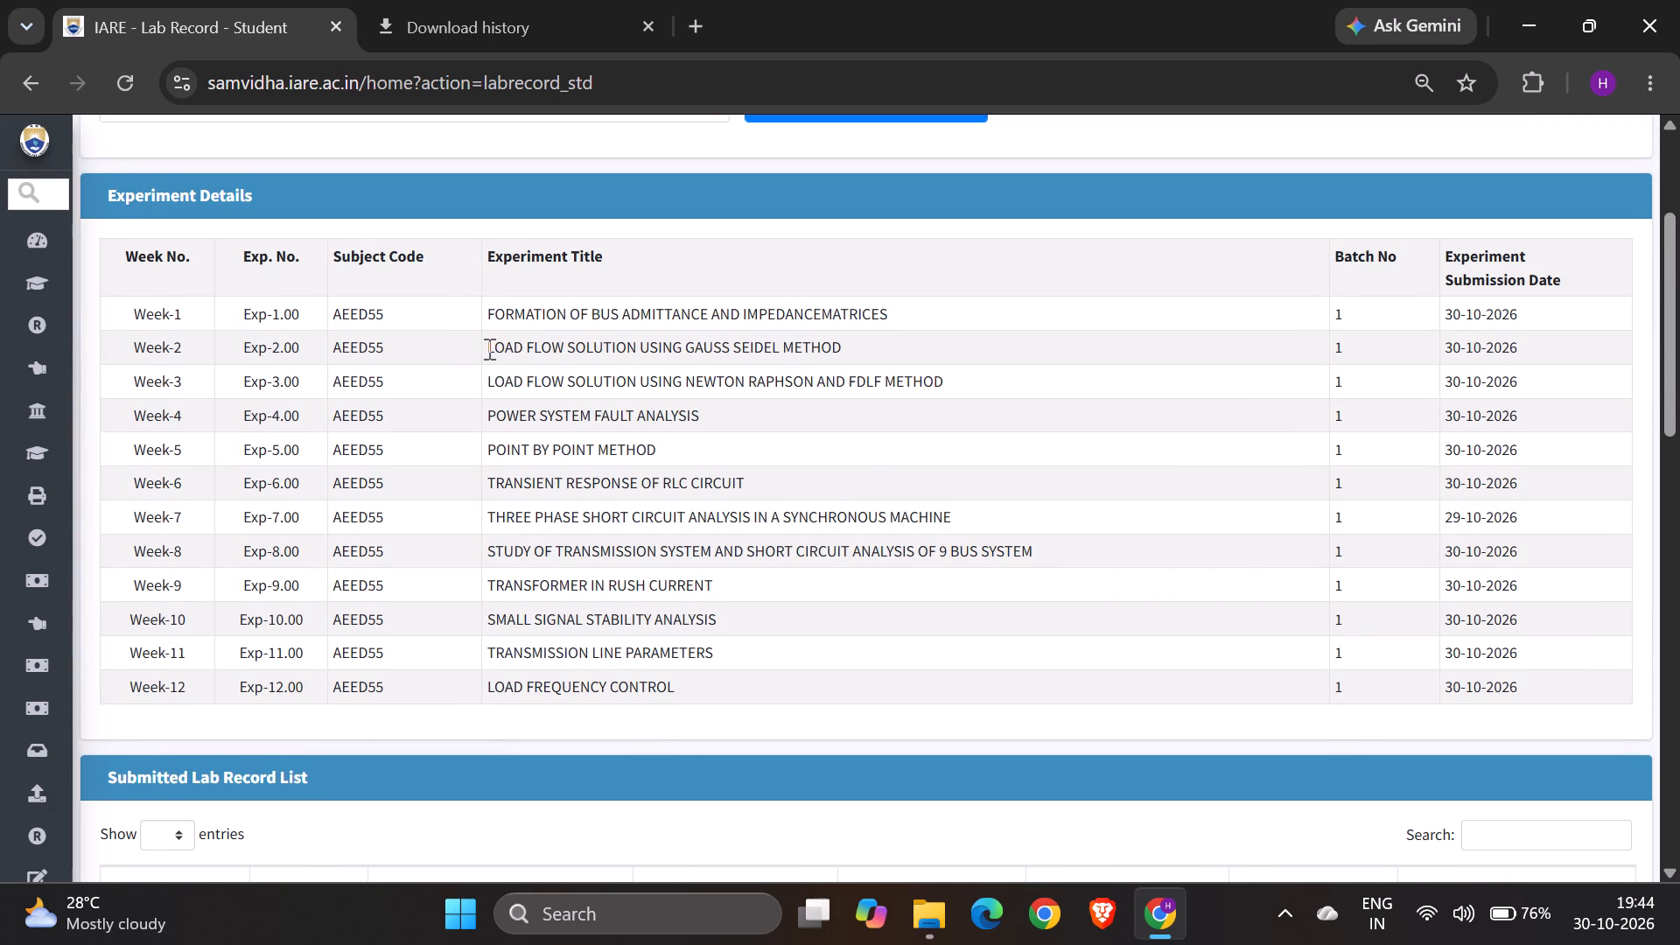
pyautogui.moveTo(487, 347); pyautogui.dragTo(842, 359)
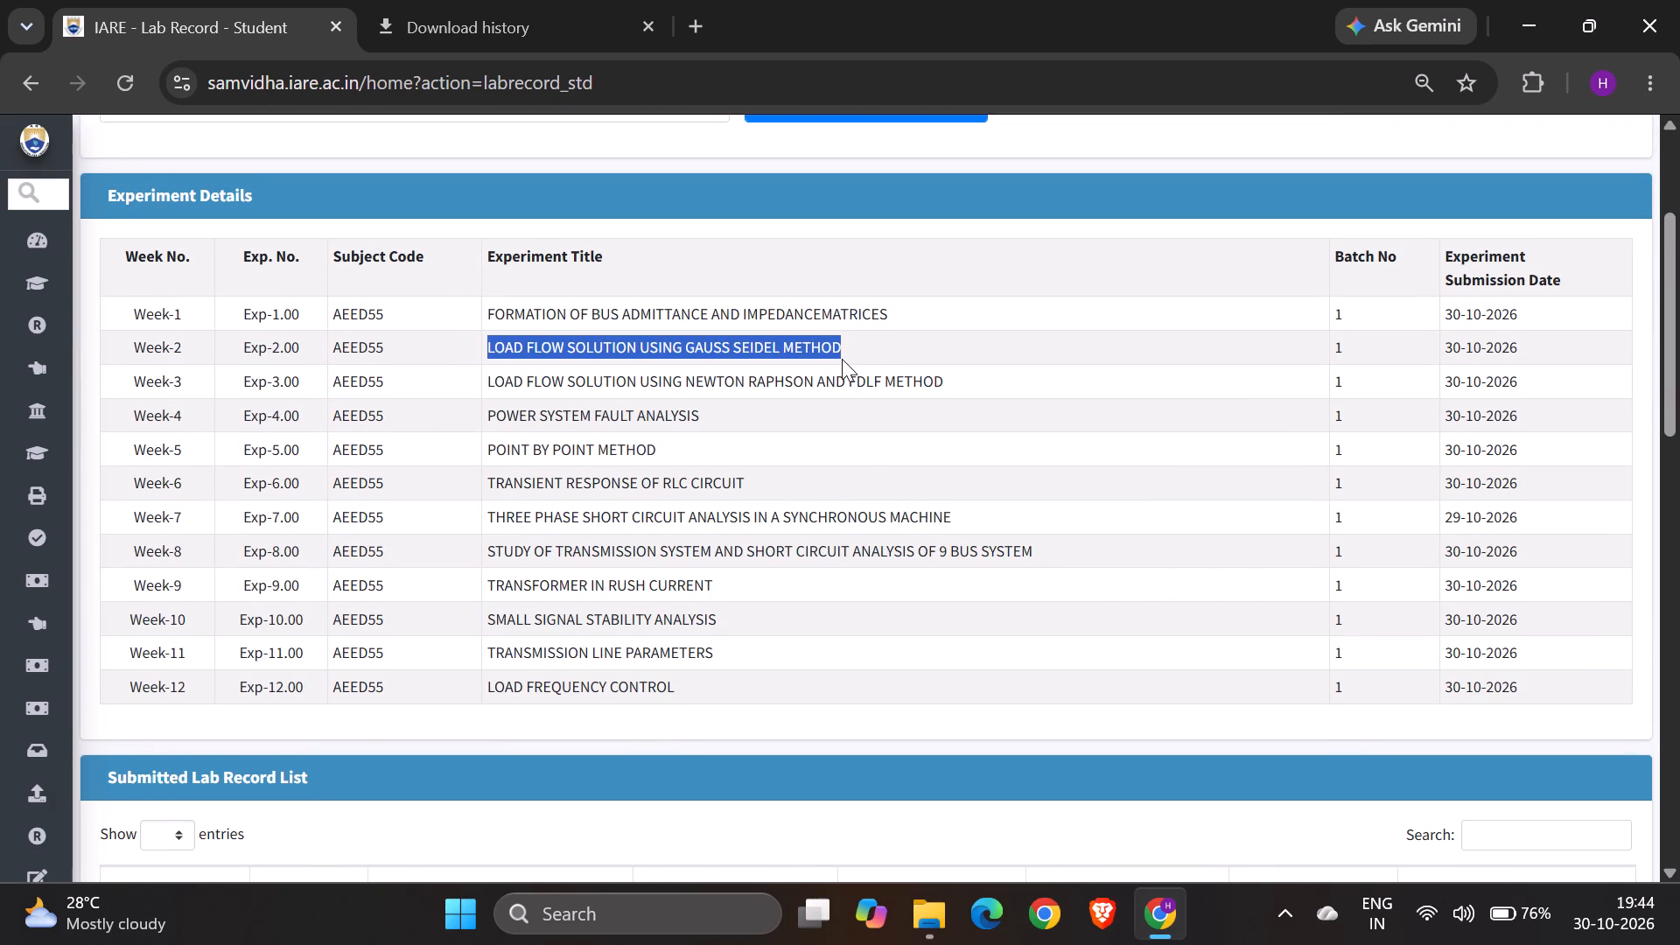
pyautogui.moveTo(842, 359); pyautogui.dragTo(843, 359)
pyautogui.hotkey('ctrl', 'c')
# In the upload form for AEED55 - Power System Simulation Laboratory, choose Week-2 and replace the experiment title with the copied LOAD FLOW SOLUTION USING GAUSS SEIDEL METHOD.
pyautogui.scroll(-5, 704, 450)
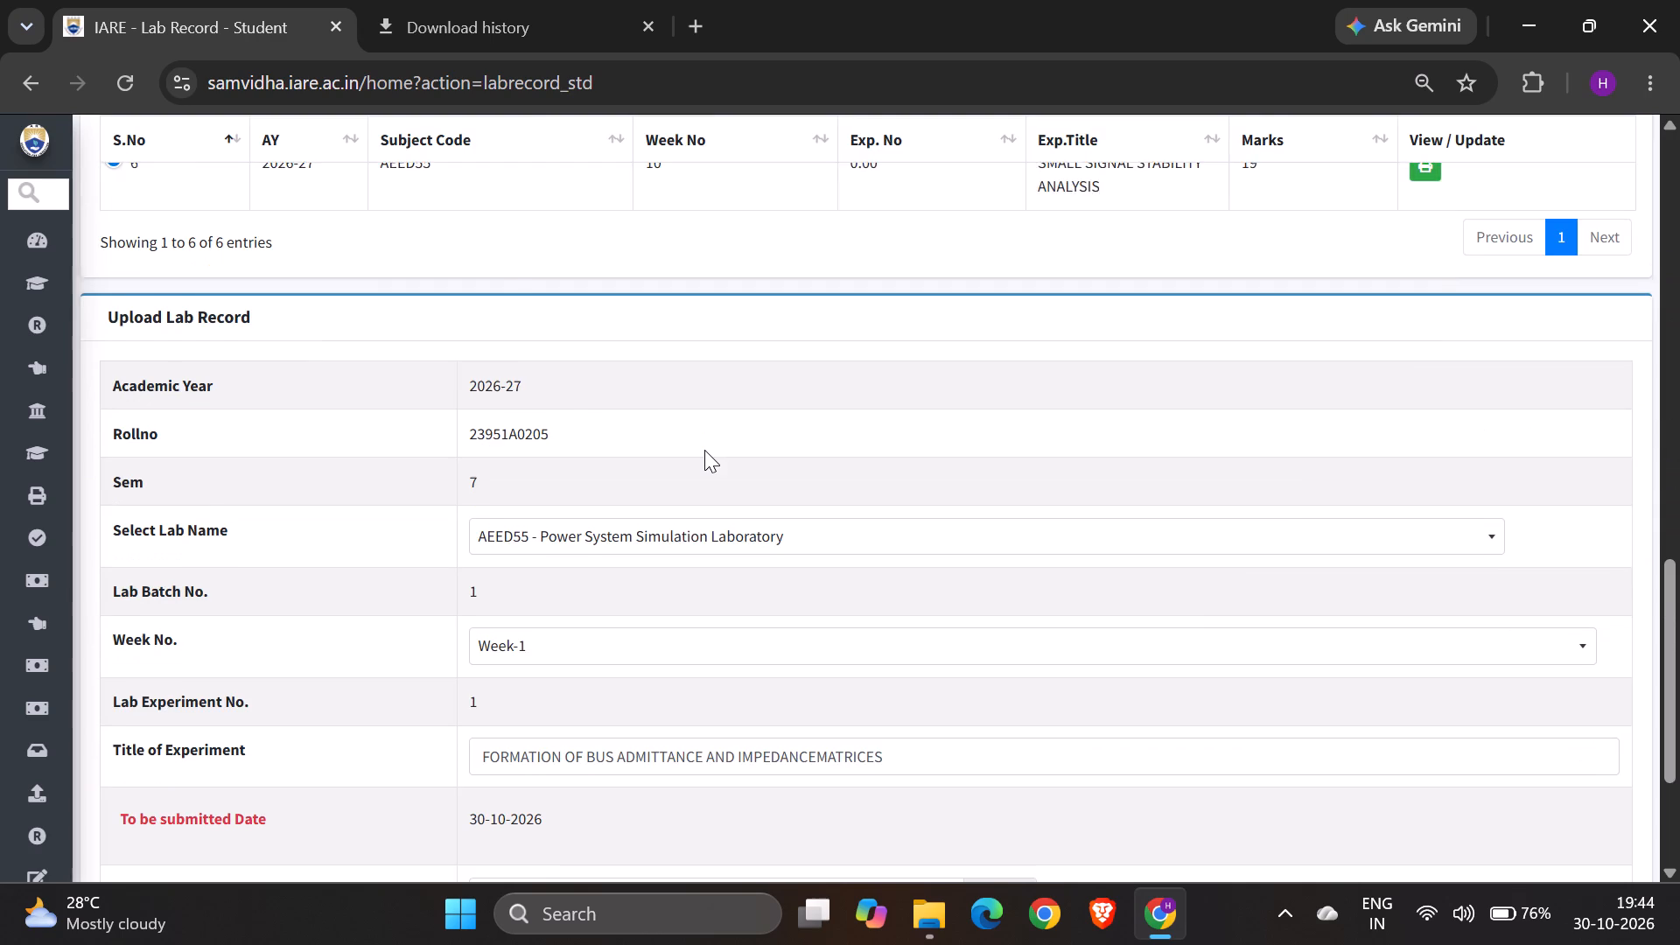
pyautogui.scroll(-2, 704, 450)
pyautogui.click(820, 357)
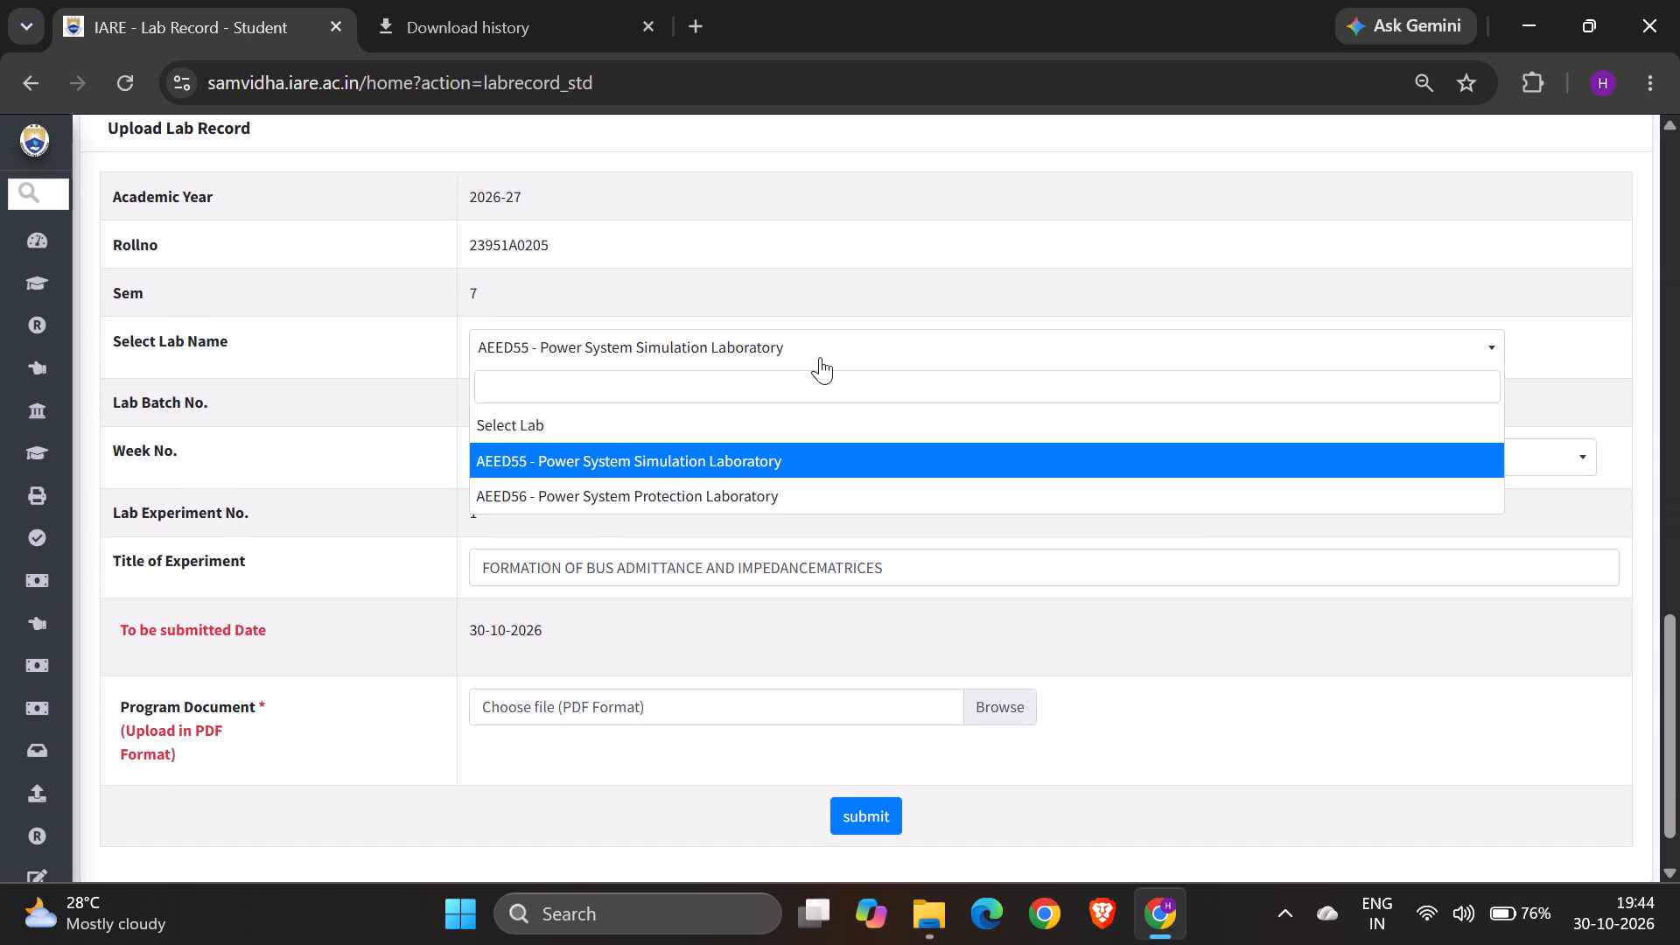
pyautogui.click(669, 460)
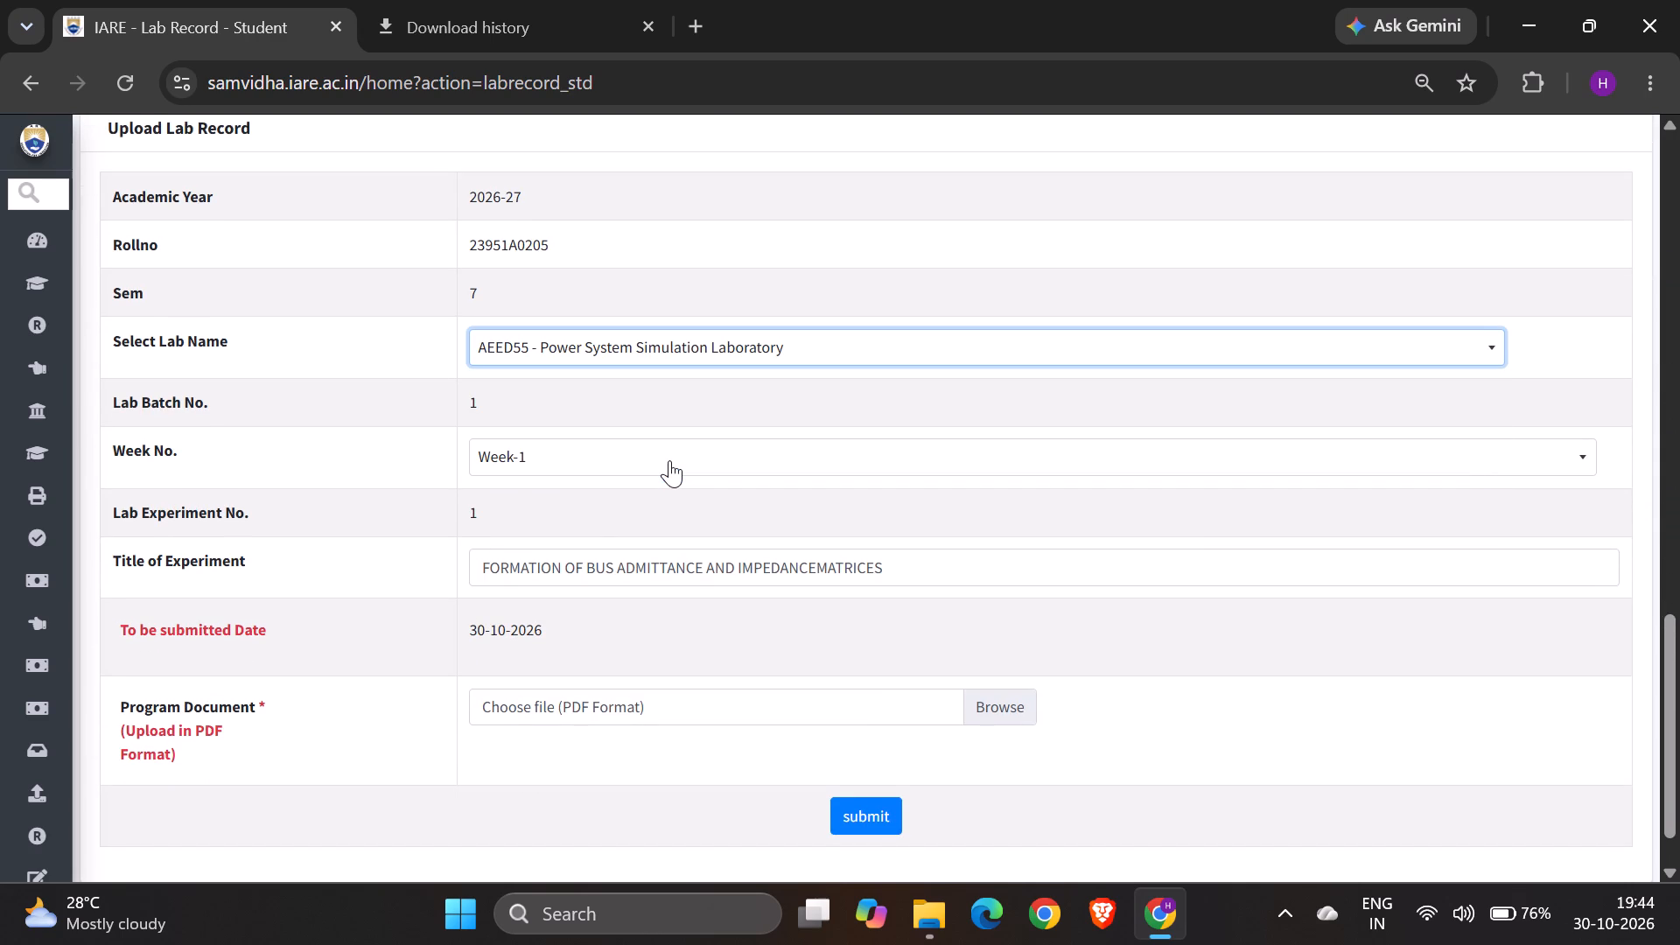
pyautogui.click(620, 467)
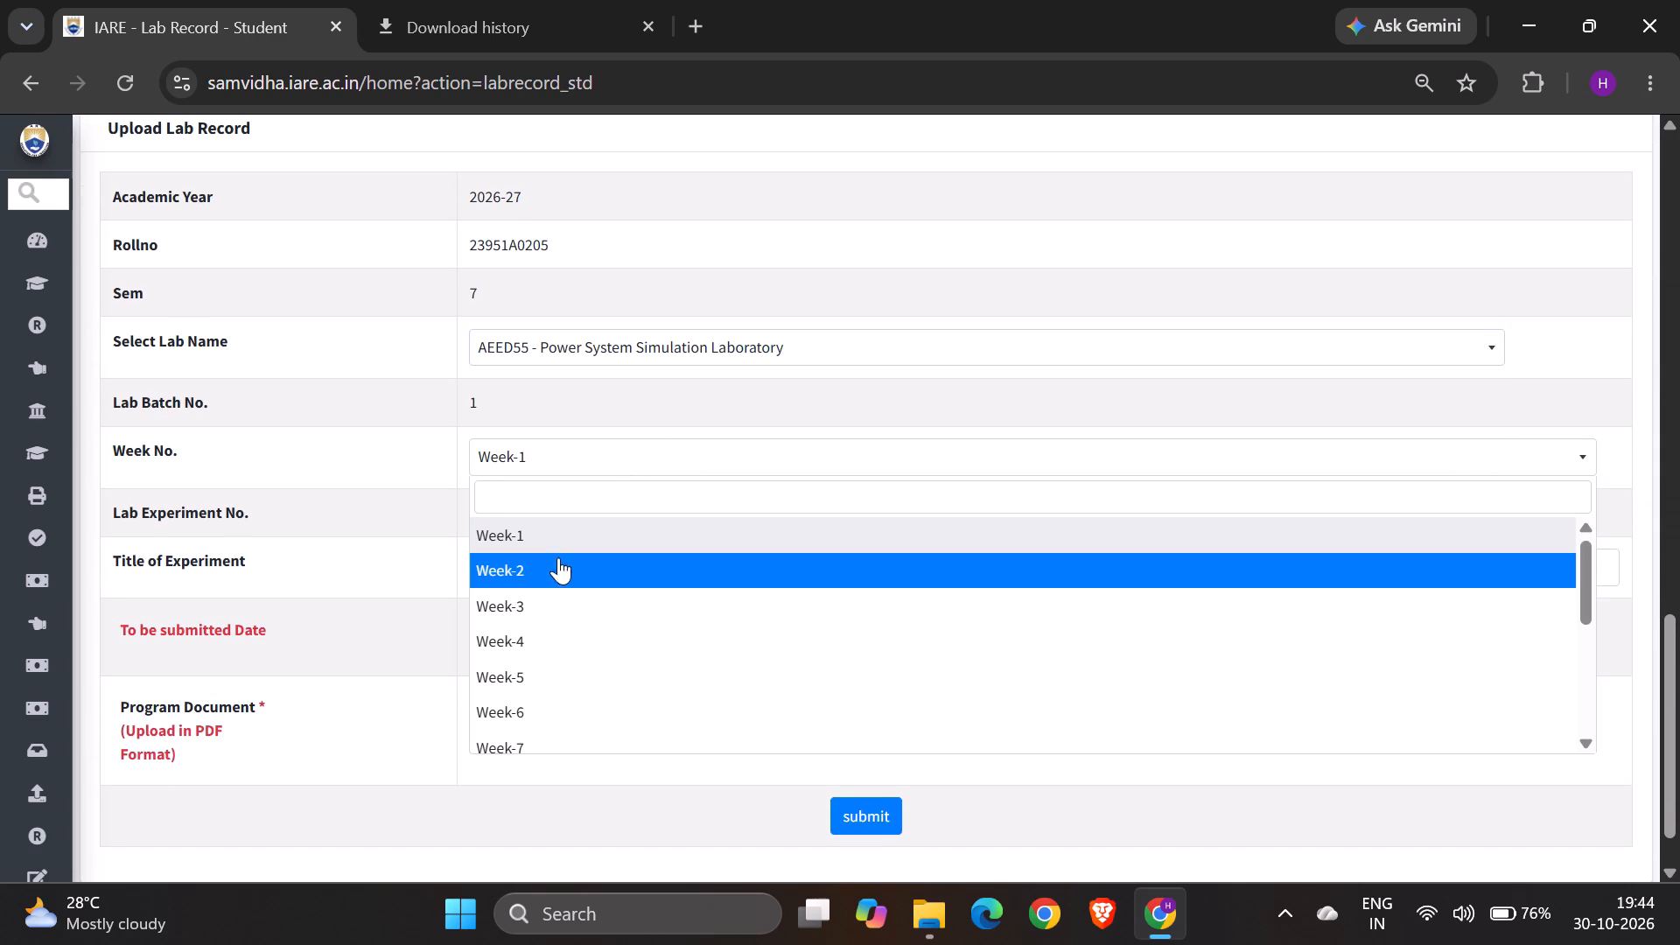
pyautogui.click(540, 584)
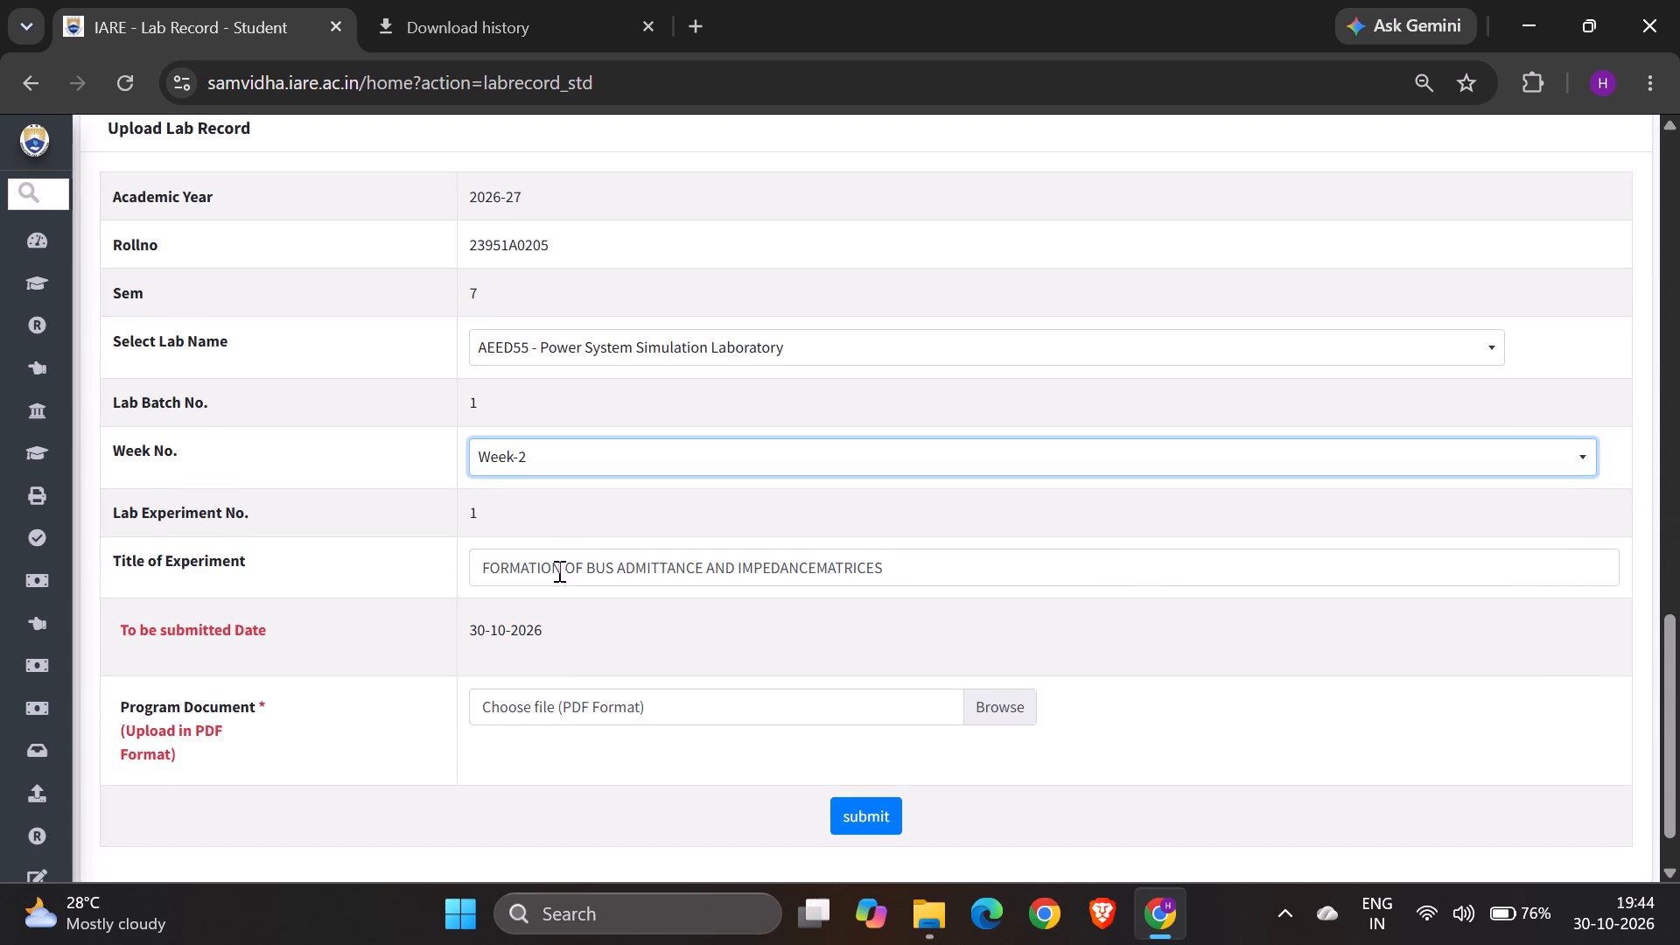
pyautogui.click(895, 569)
pyautogui.hotkey('ctrl', 'a')
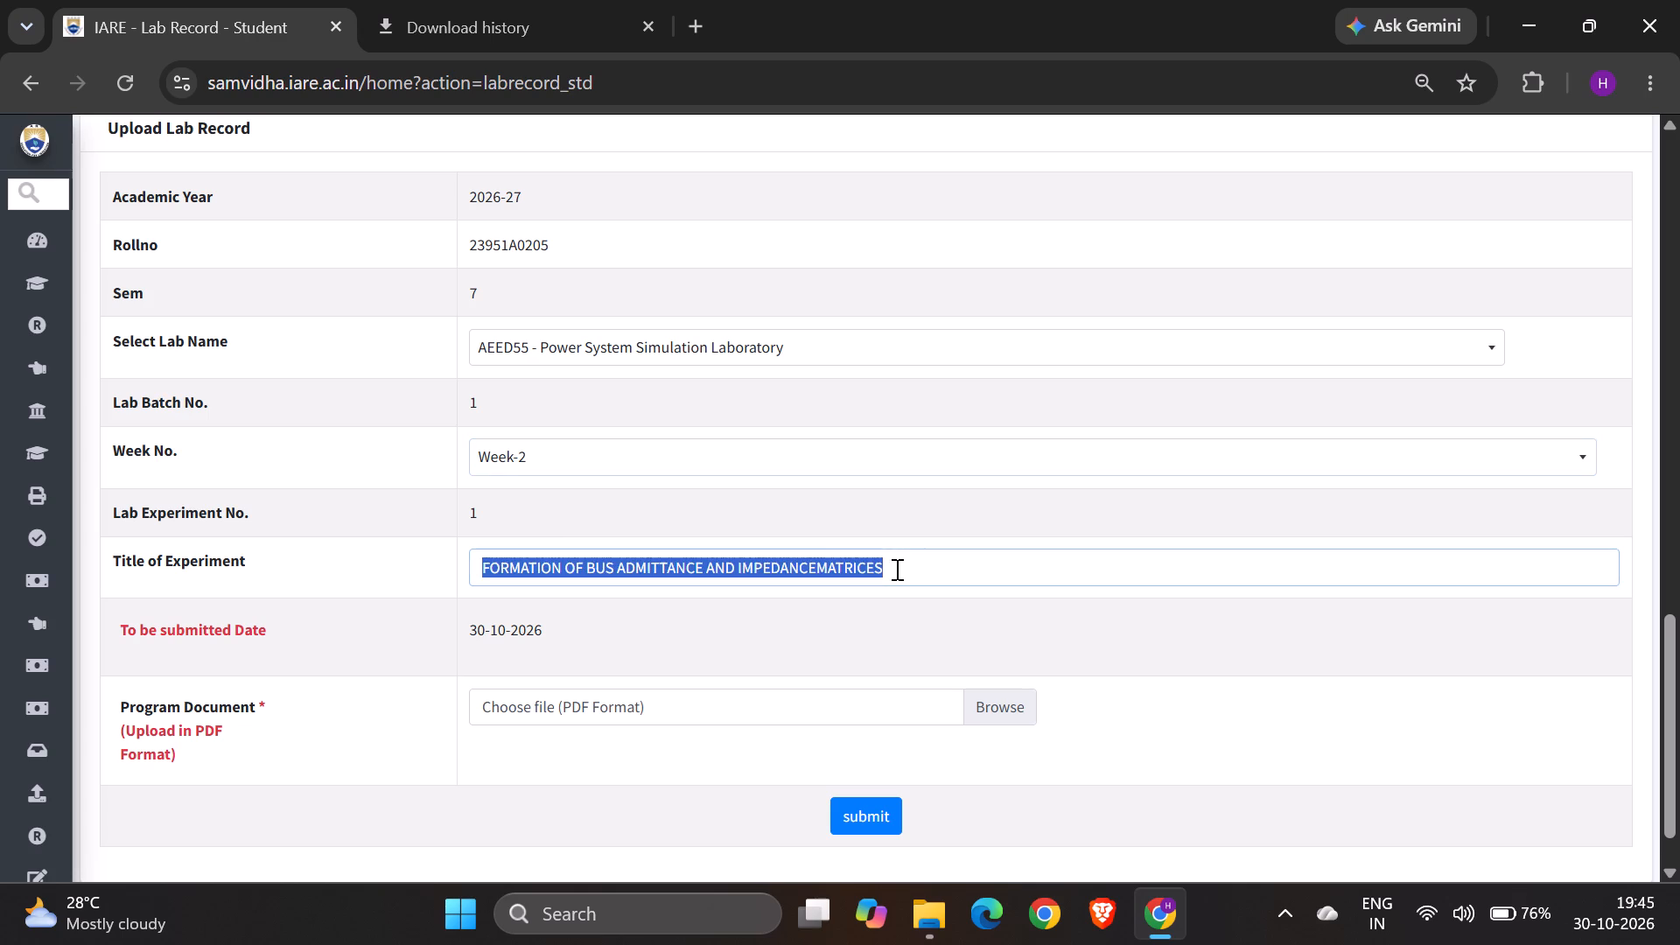
pyautogui.press('BackSpace')
pyautogui.hotkey('ctrl', 'v')
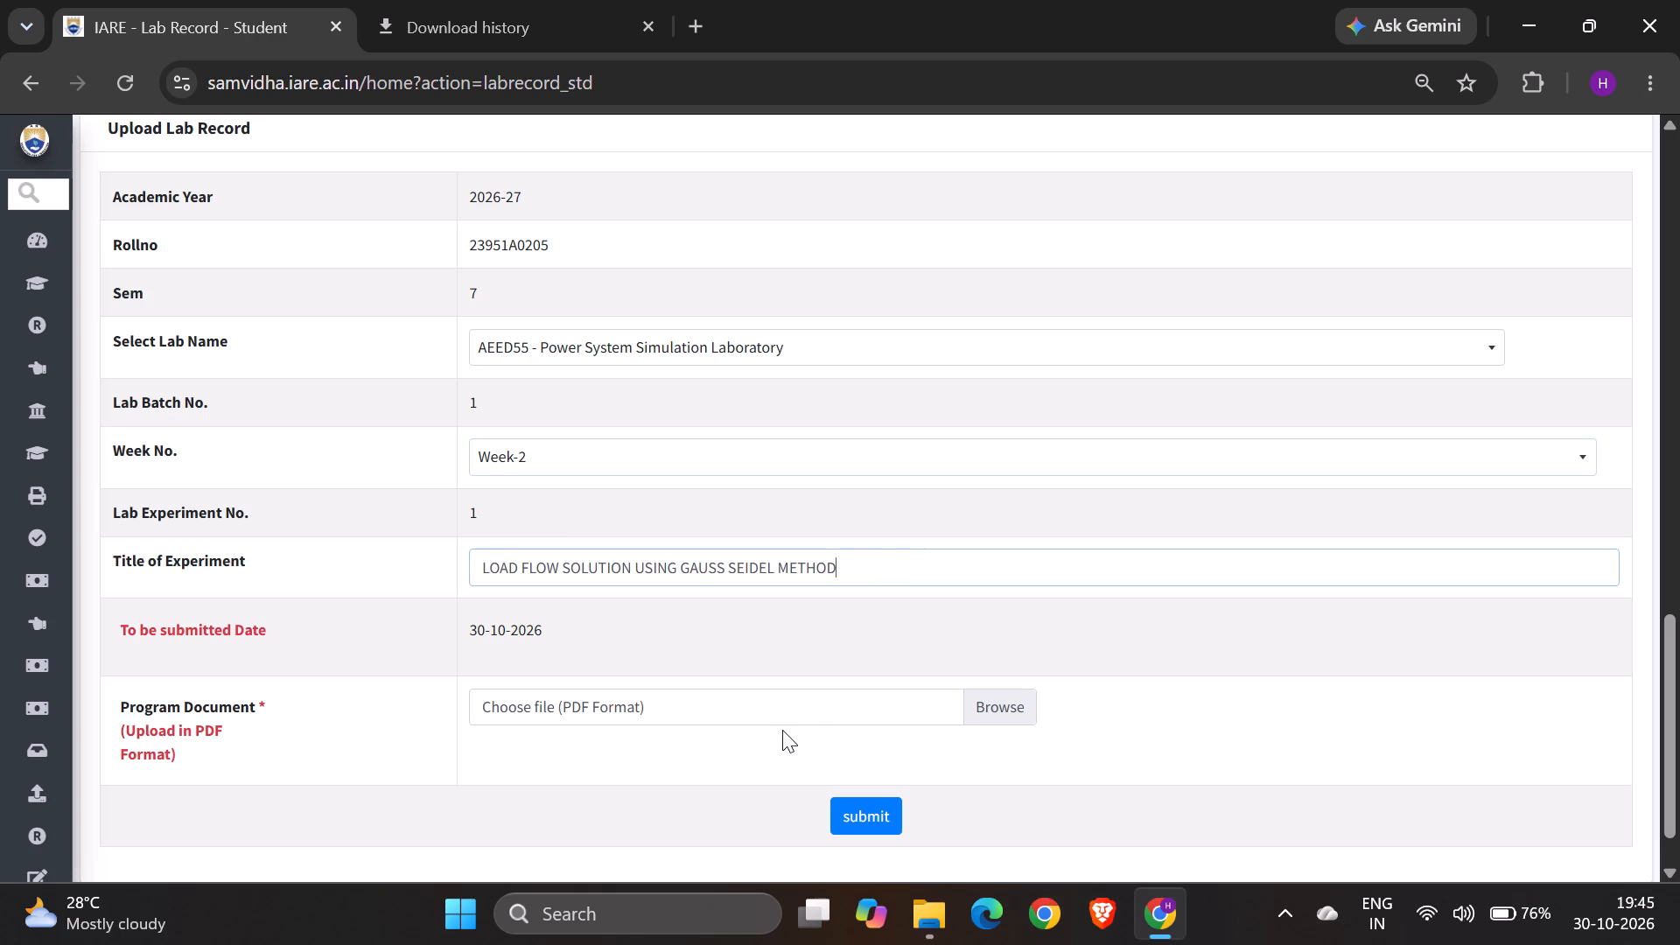
# Attach h pss 9_compressed as the Week-2 program document, submit the record and dismiss the message.
pyautogui.click(700, 713)
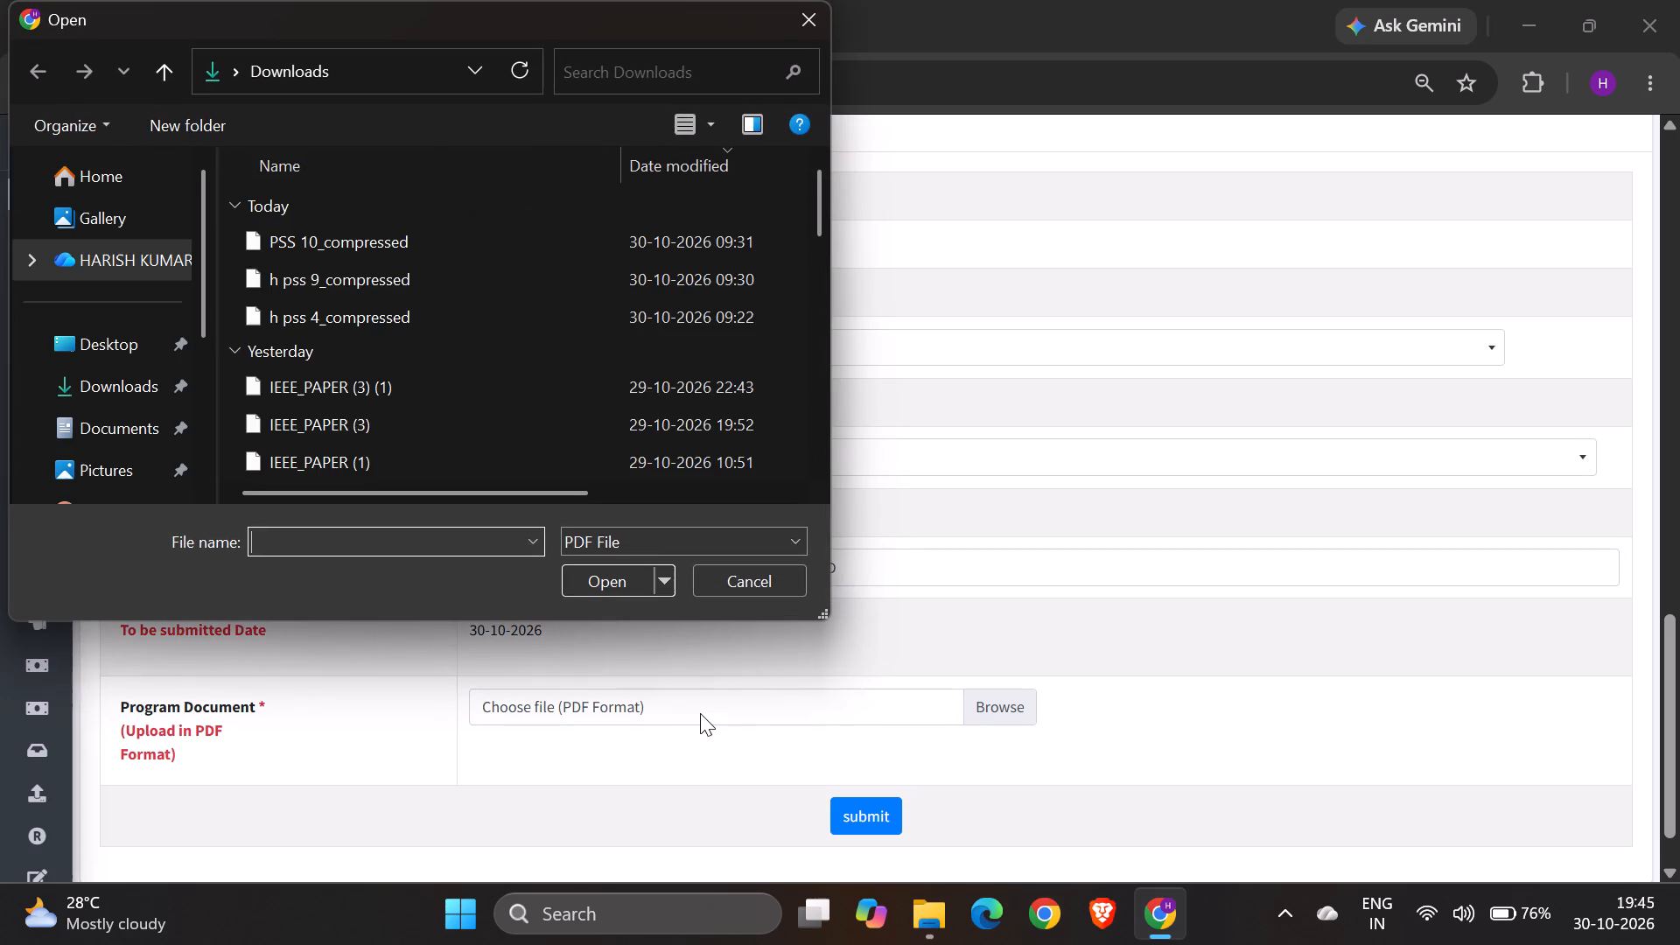
pyautogui.click(456, 283)
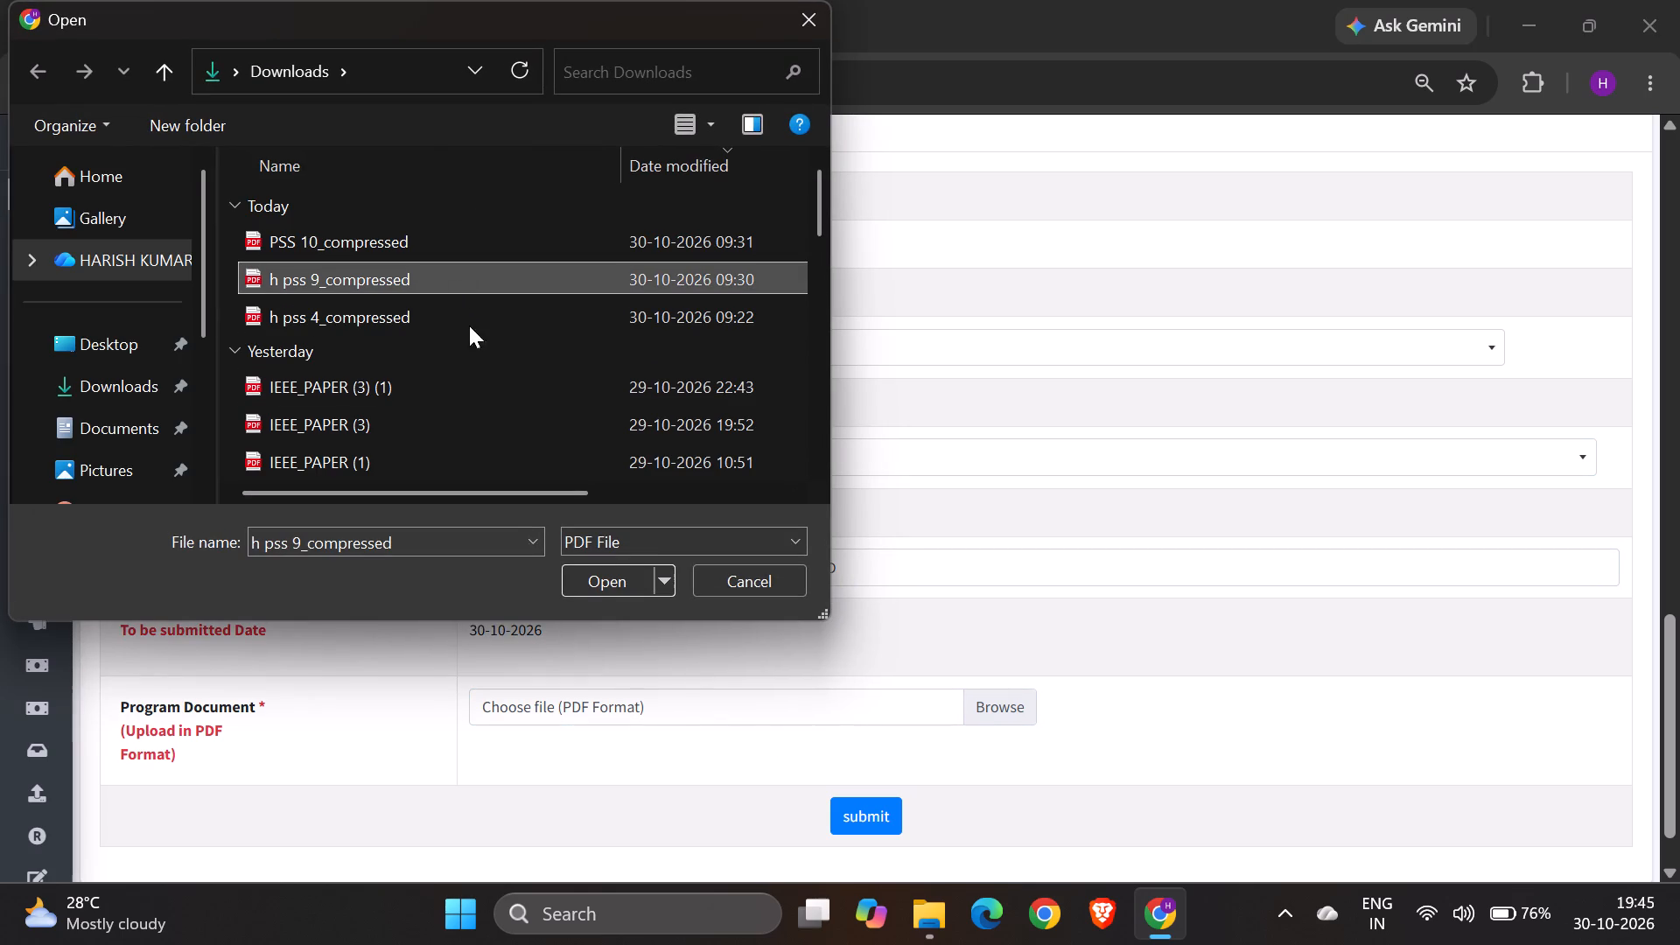
pyautogui.click(606, 574)
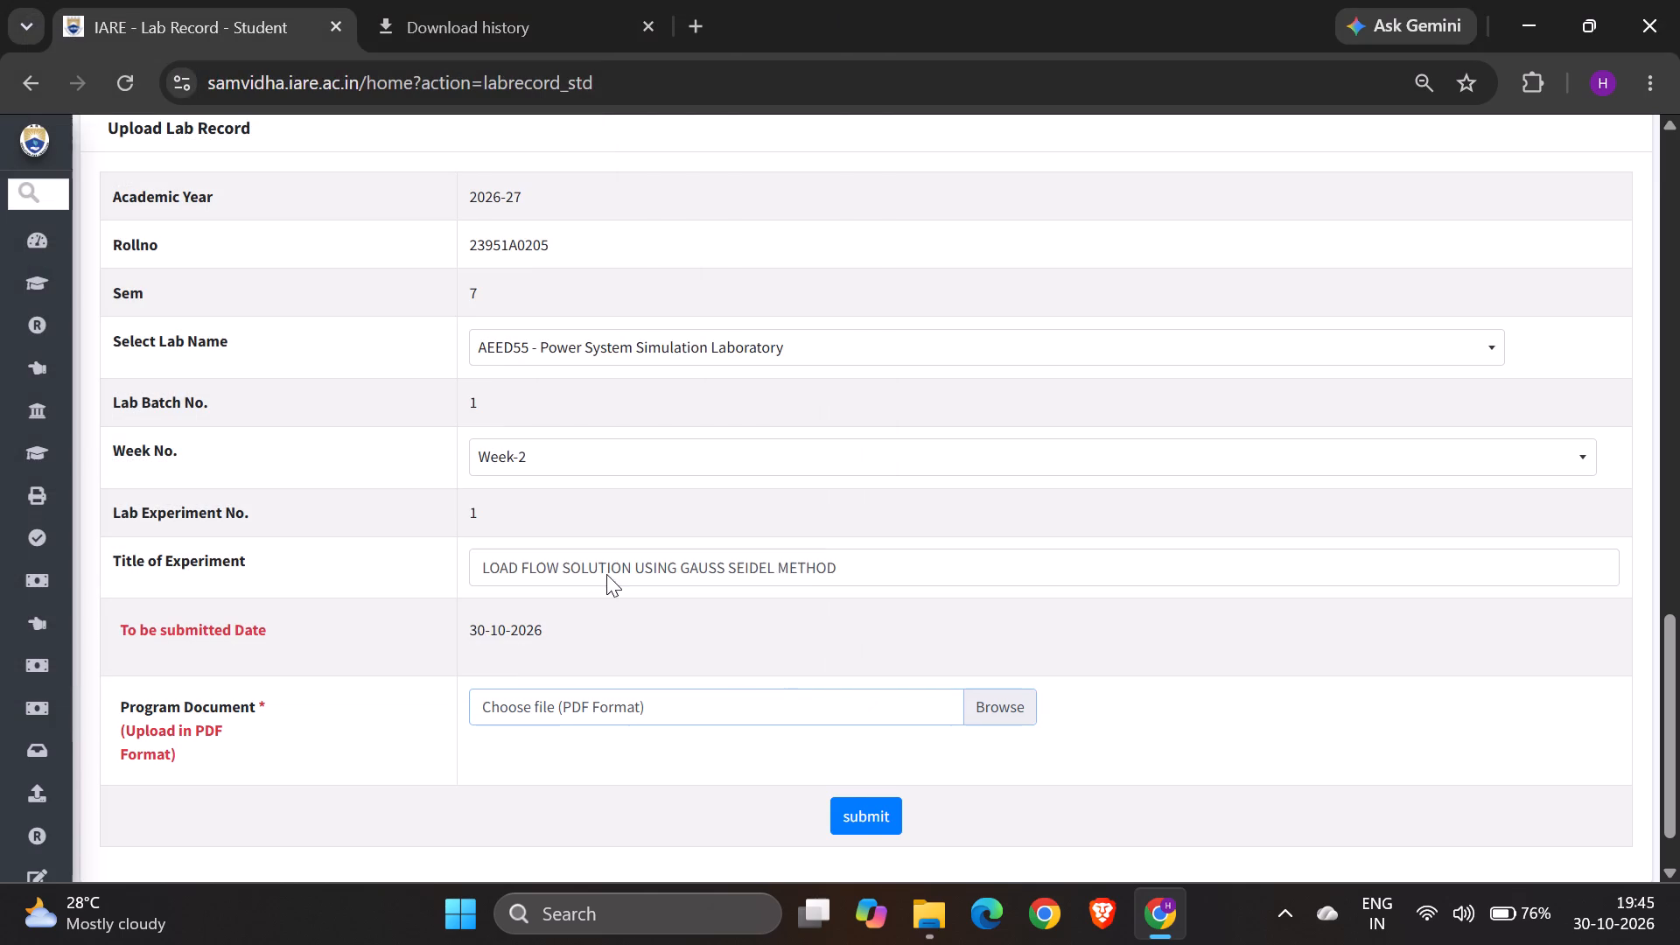
pyautogui.click(864, 811)
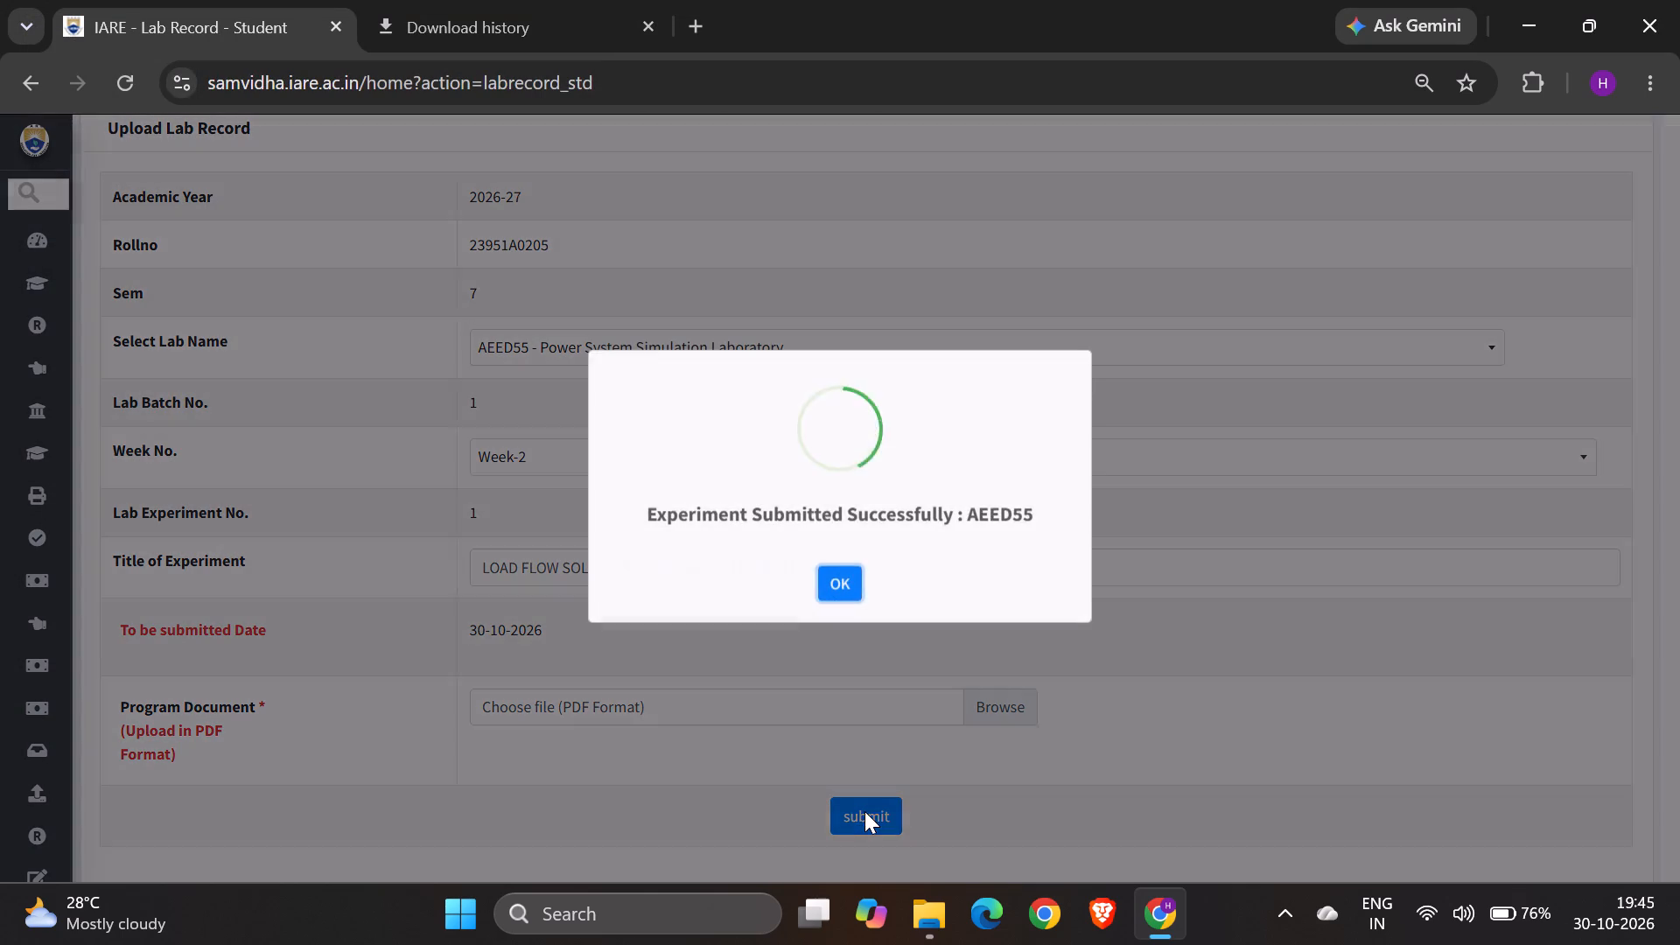
pyautogui.click(848, 574)
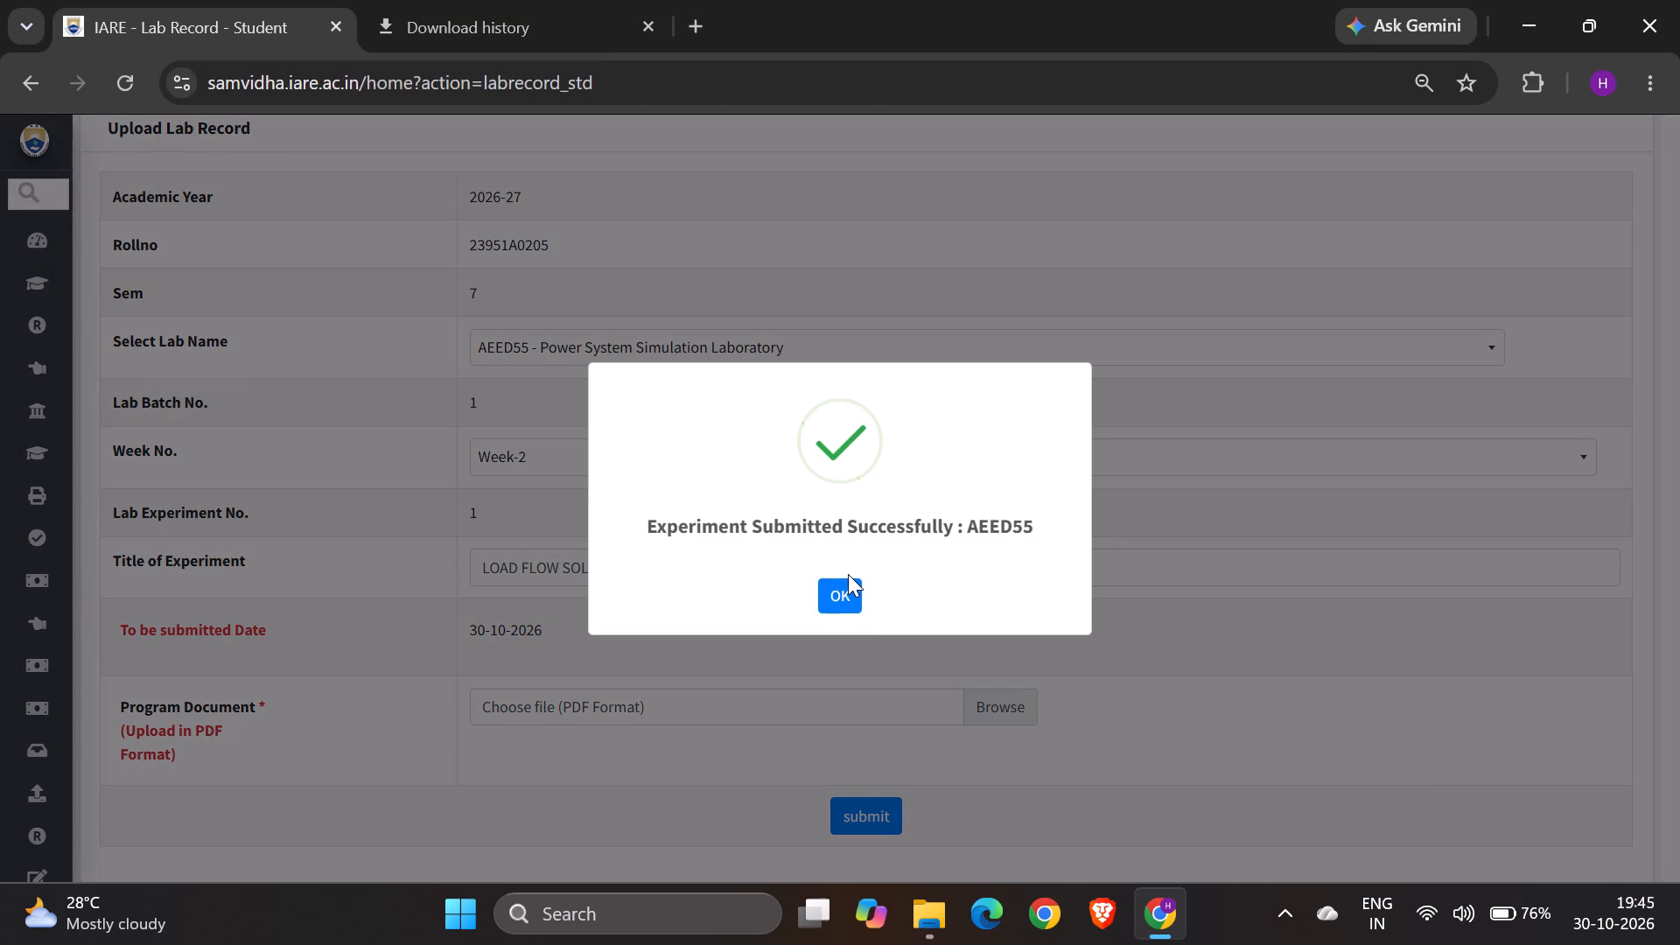
pyautogui.click(848, 593)
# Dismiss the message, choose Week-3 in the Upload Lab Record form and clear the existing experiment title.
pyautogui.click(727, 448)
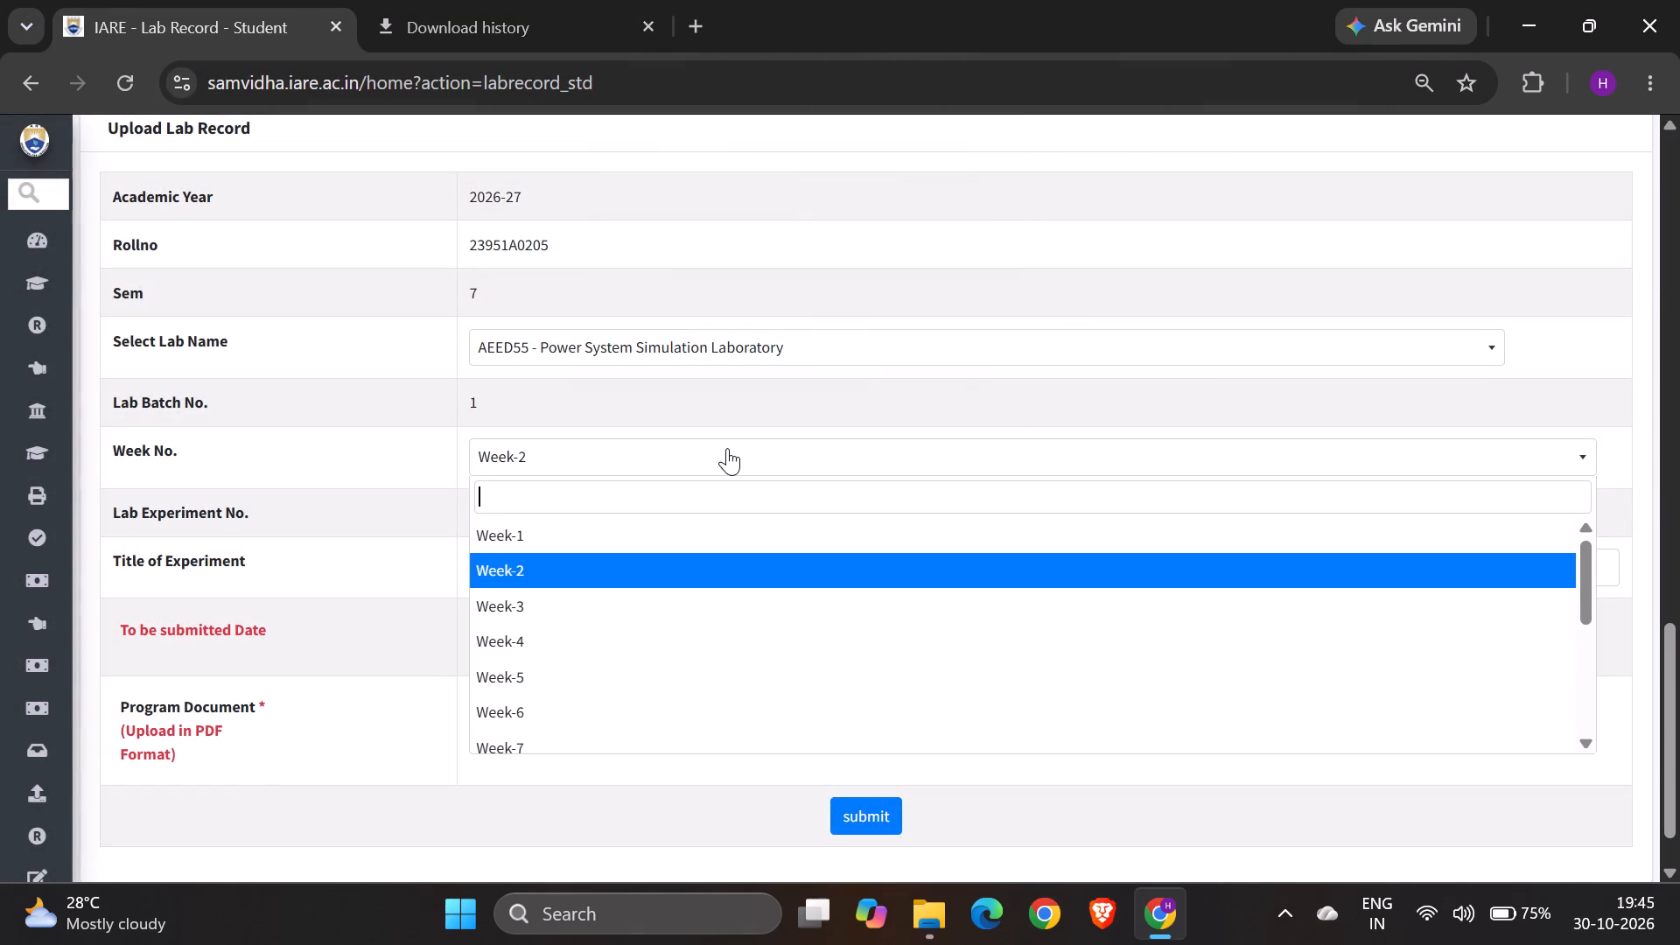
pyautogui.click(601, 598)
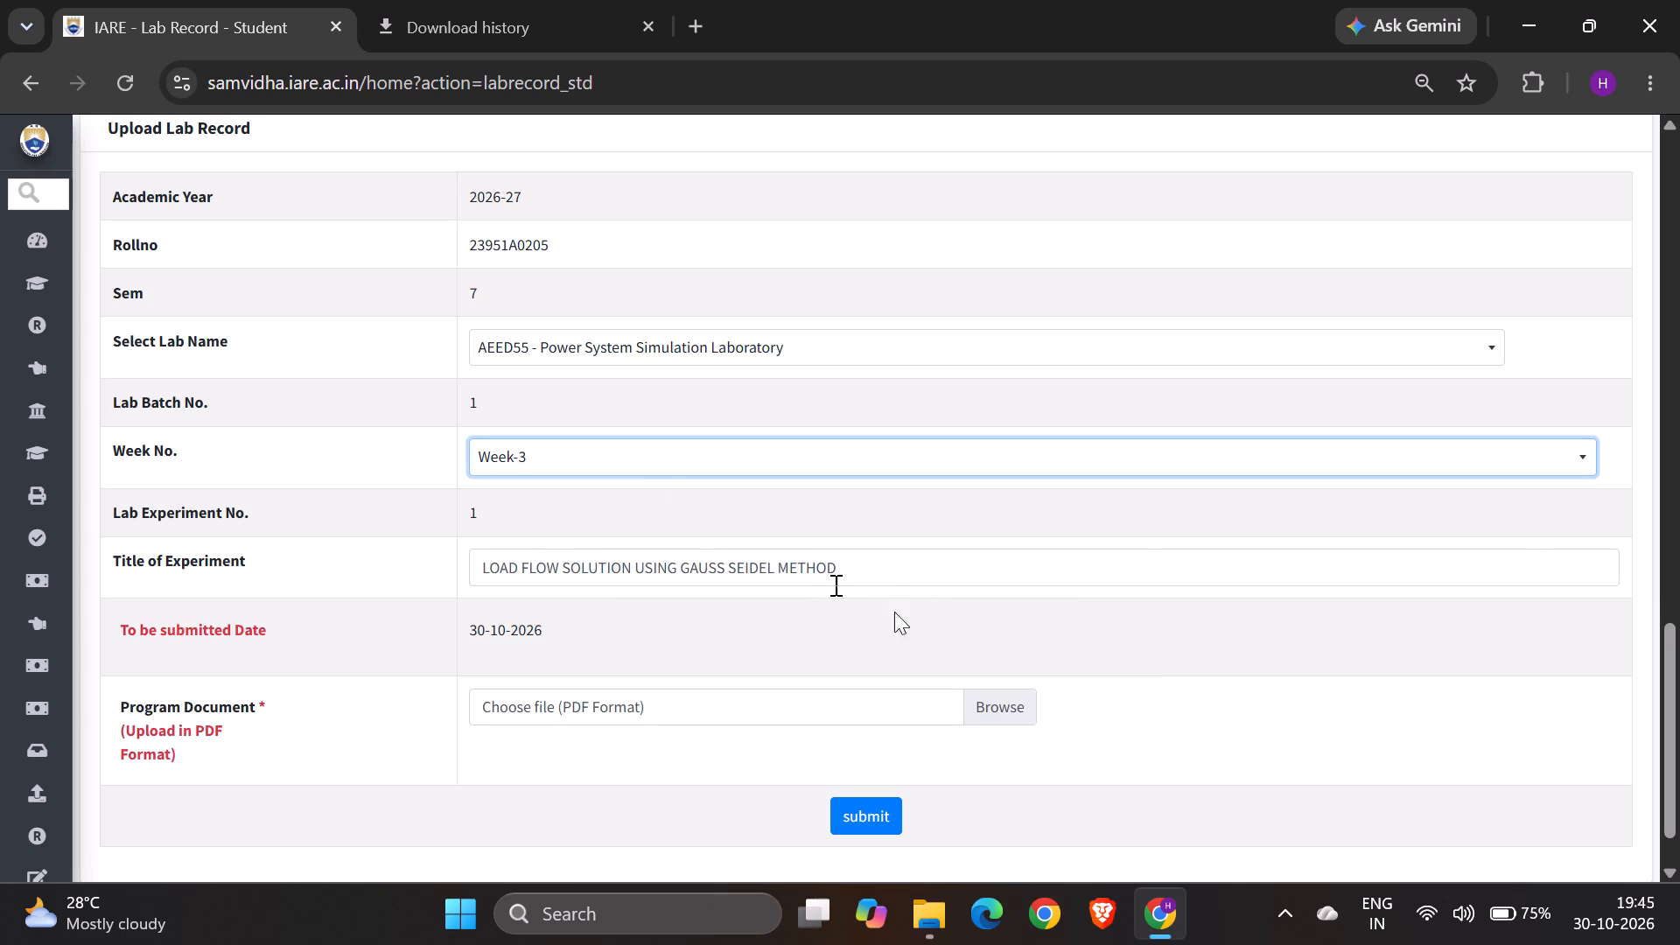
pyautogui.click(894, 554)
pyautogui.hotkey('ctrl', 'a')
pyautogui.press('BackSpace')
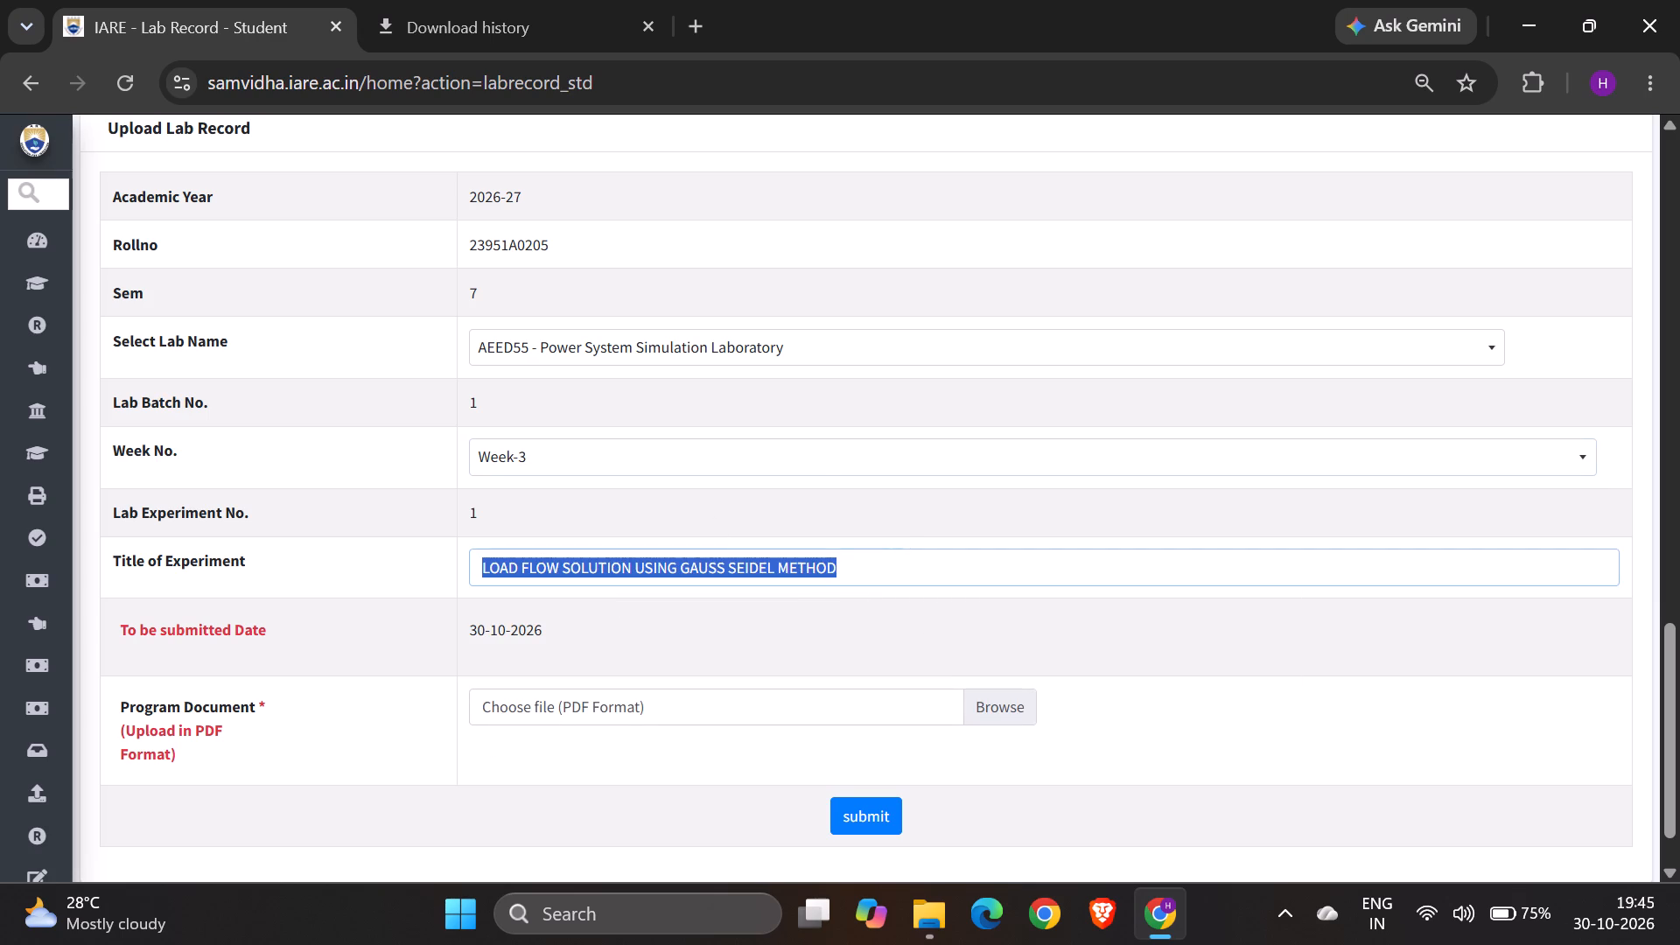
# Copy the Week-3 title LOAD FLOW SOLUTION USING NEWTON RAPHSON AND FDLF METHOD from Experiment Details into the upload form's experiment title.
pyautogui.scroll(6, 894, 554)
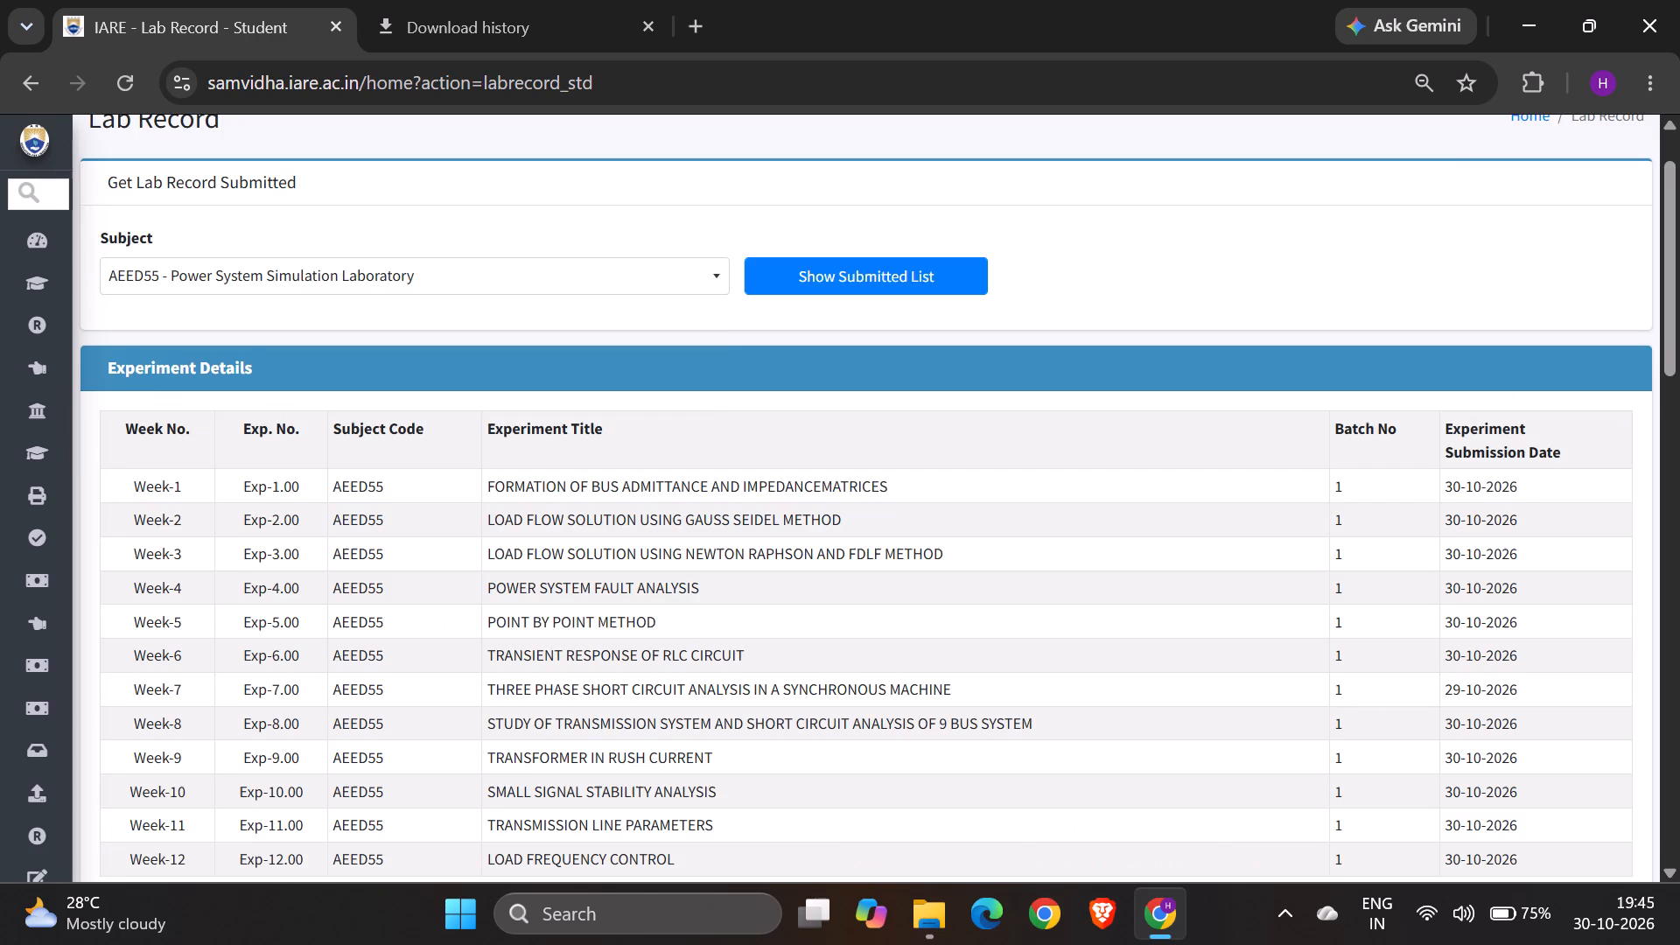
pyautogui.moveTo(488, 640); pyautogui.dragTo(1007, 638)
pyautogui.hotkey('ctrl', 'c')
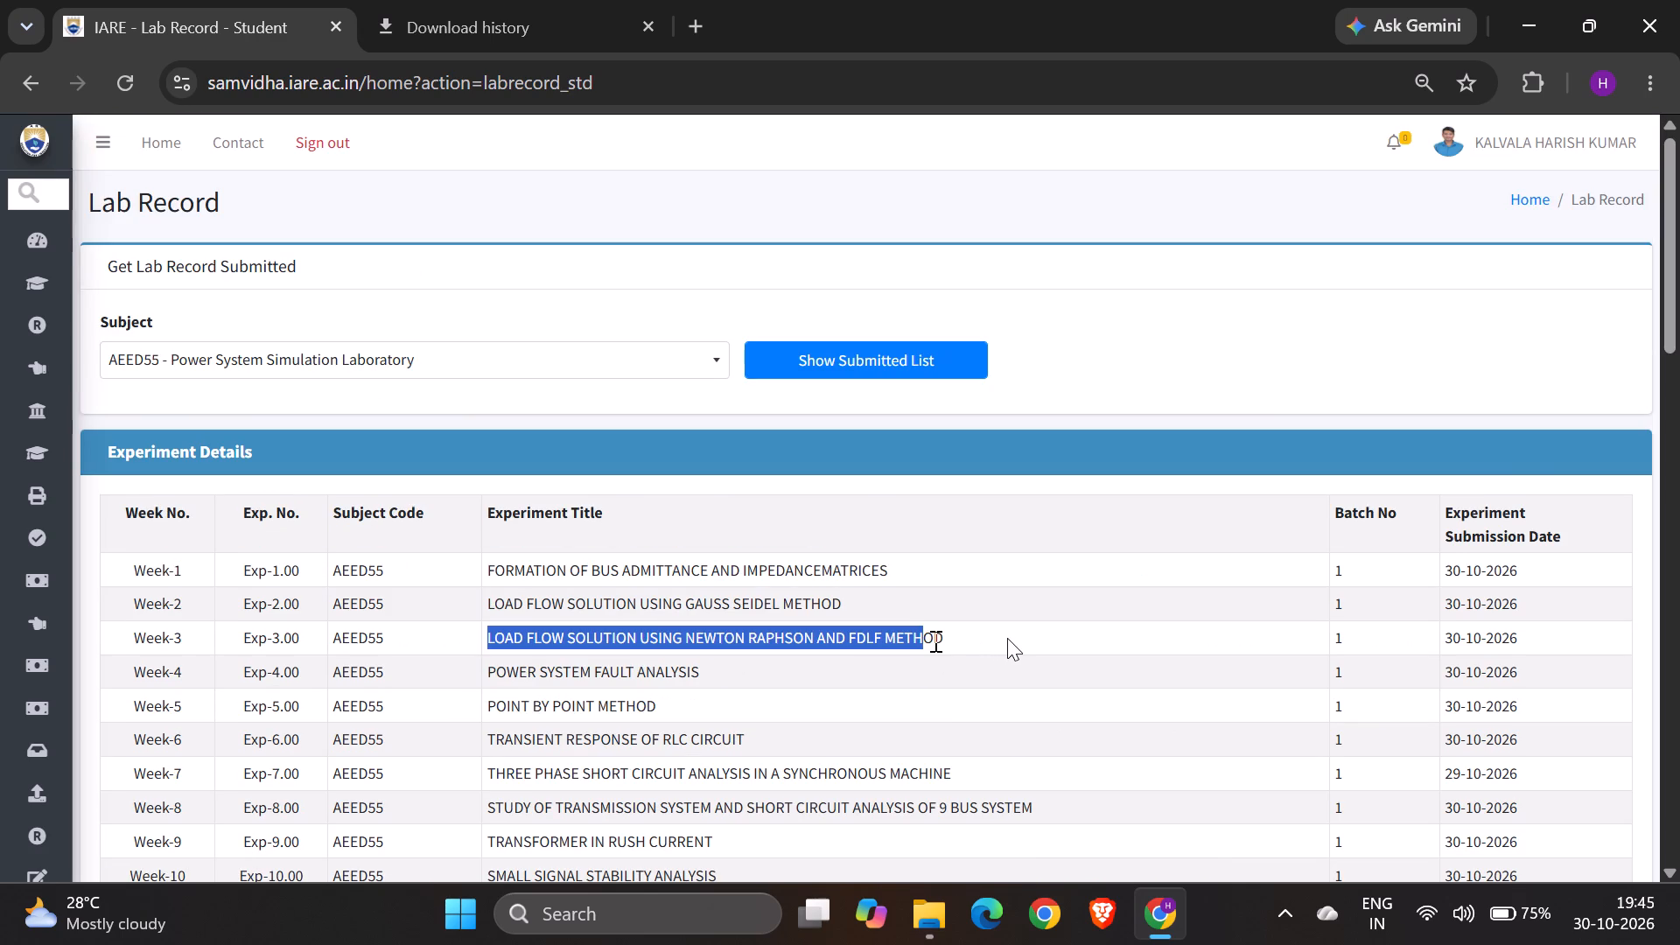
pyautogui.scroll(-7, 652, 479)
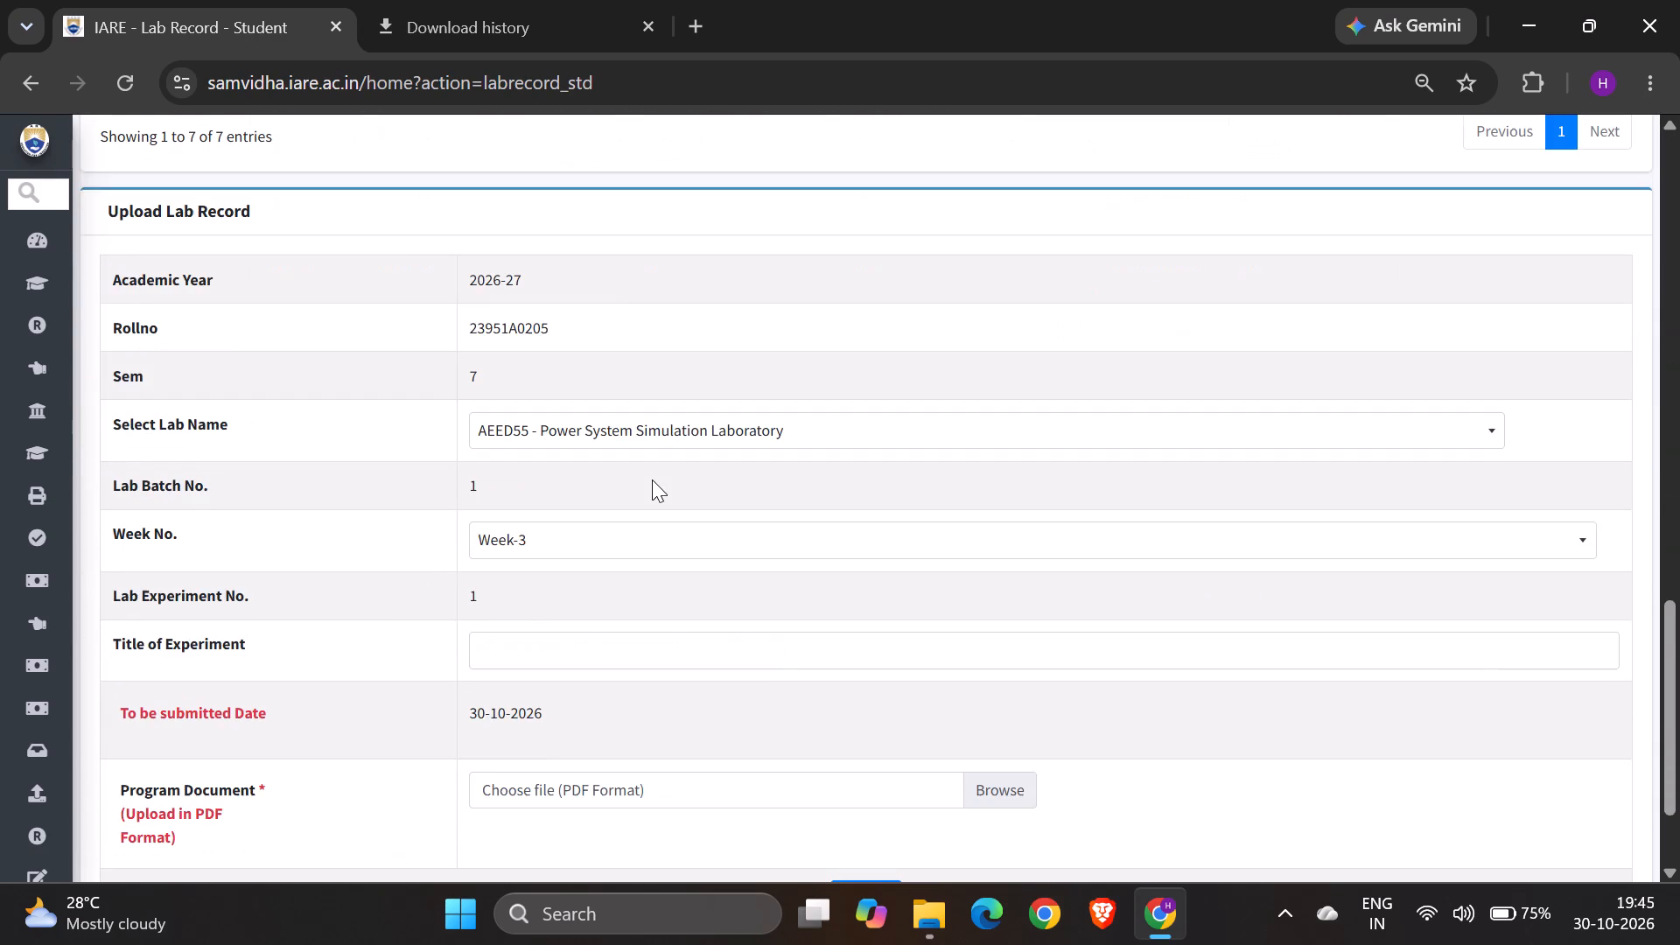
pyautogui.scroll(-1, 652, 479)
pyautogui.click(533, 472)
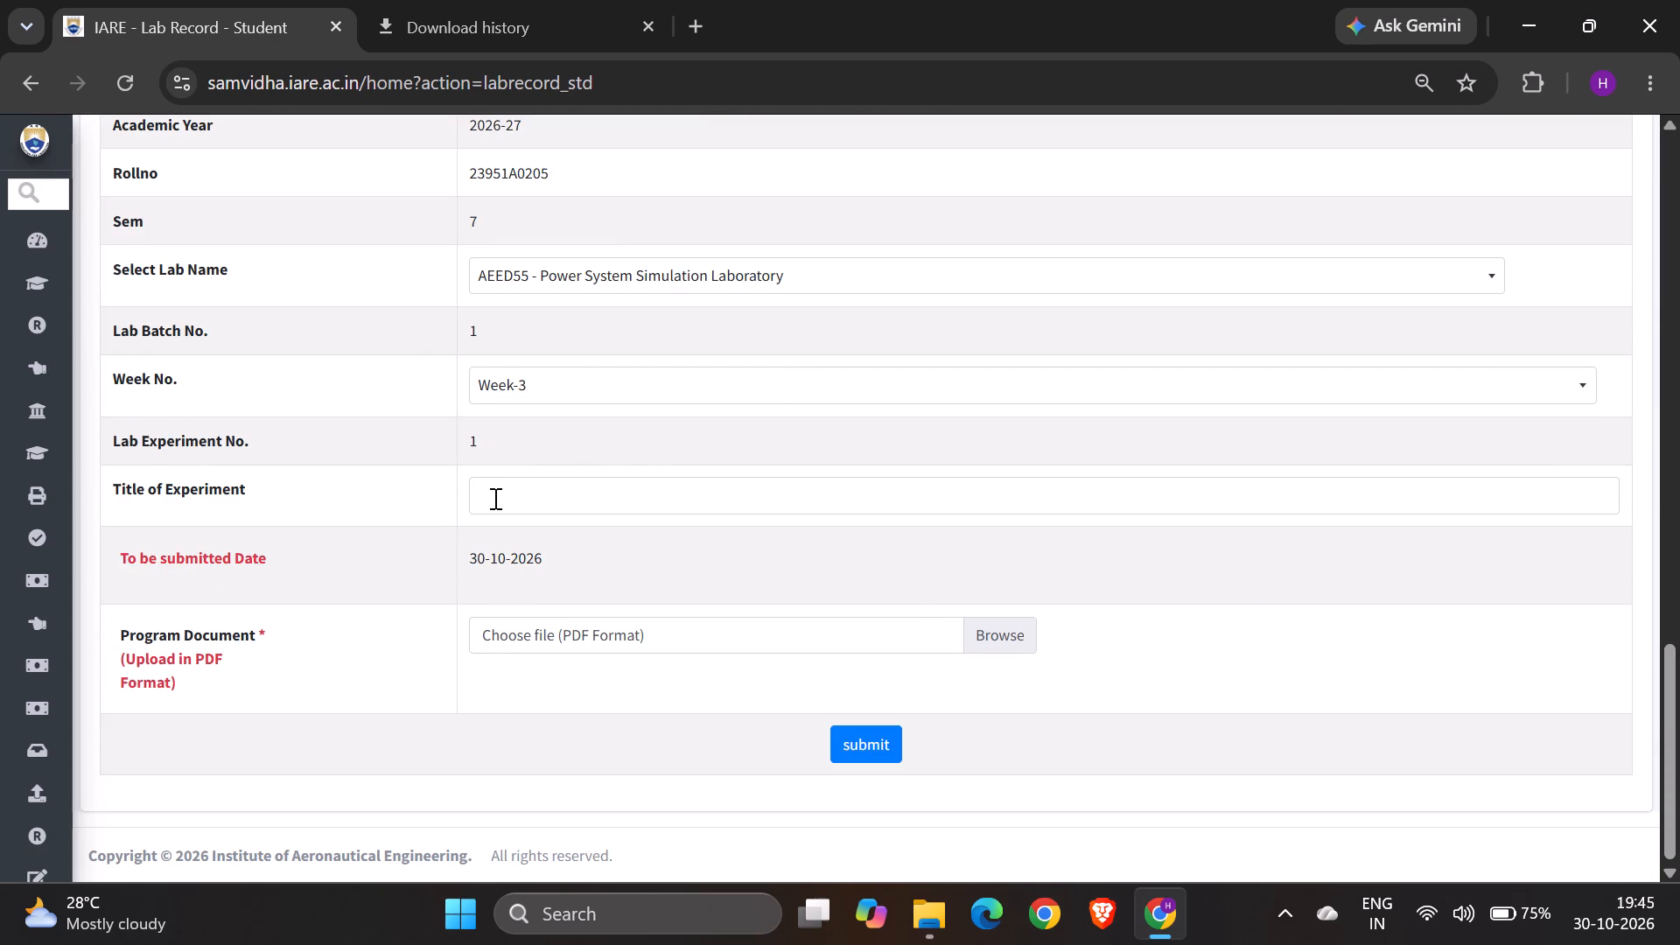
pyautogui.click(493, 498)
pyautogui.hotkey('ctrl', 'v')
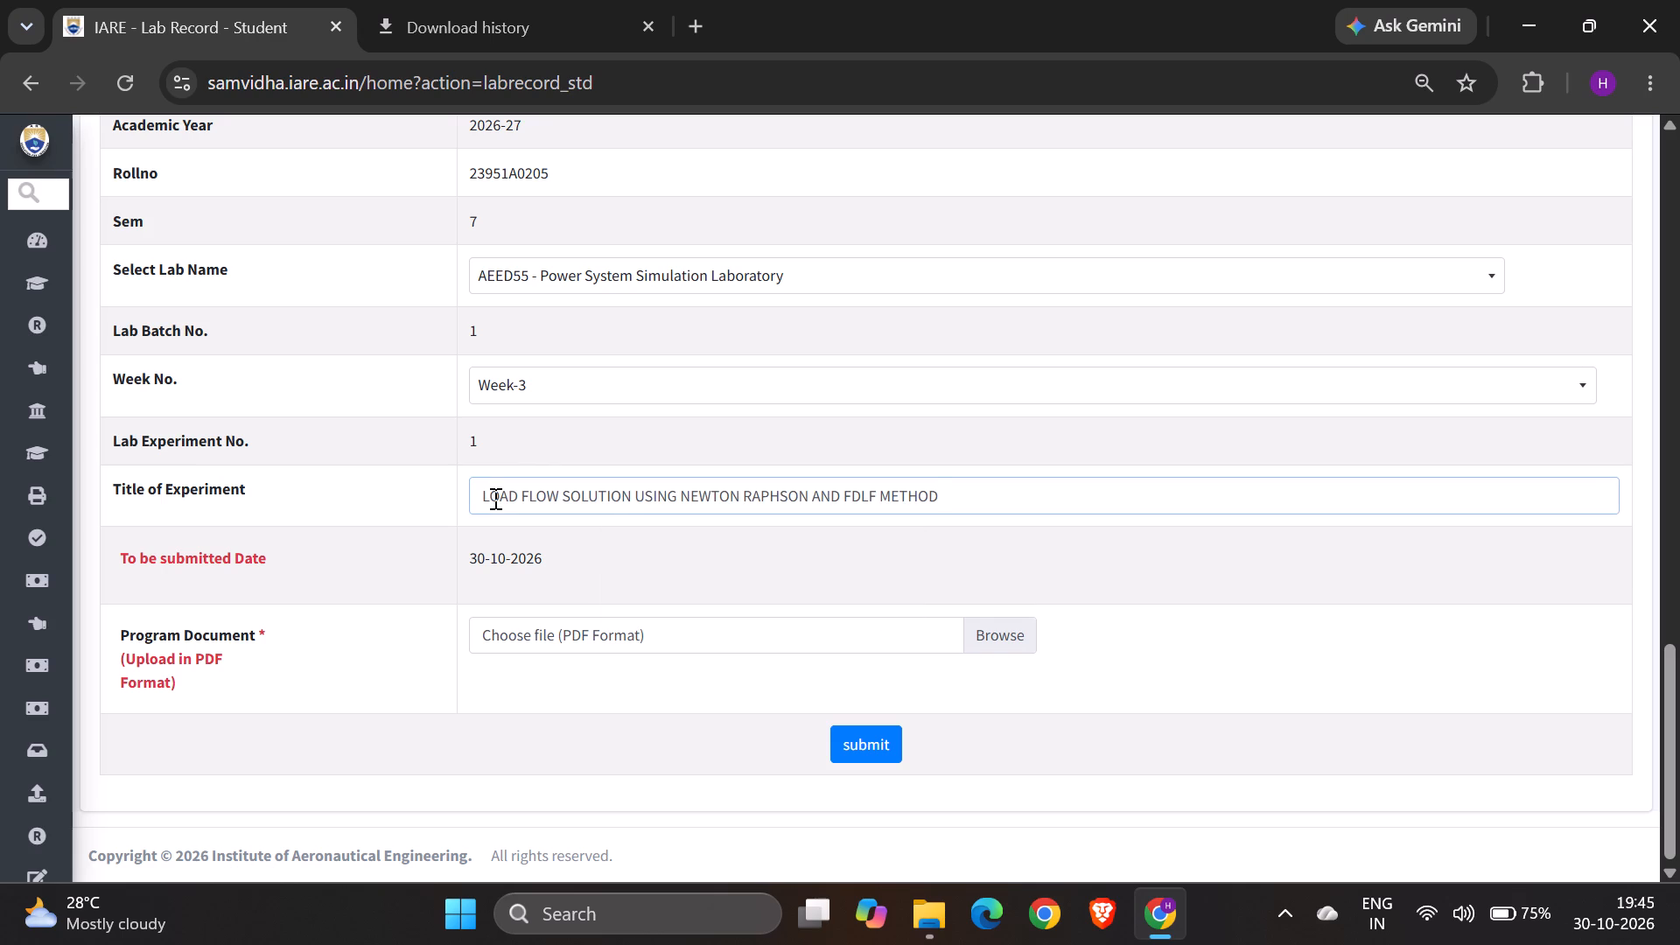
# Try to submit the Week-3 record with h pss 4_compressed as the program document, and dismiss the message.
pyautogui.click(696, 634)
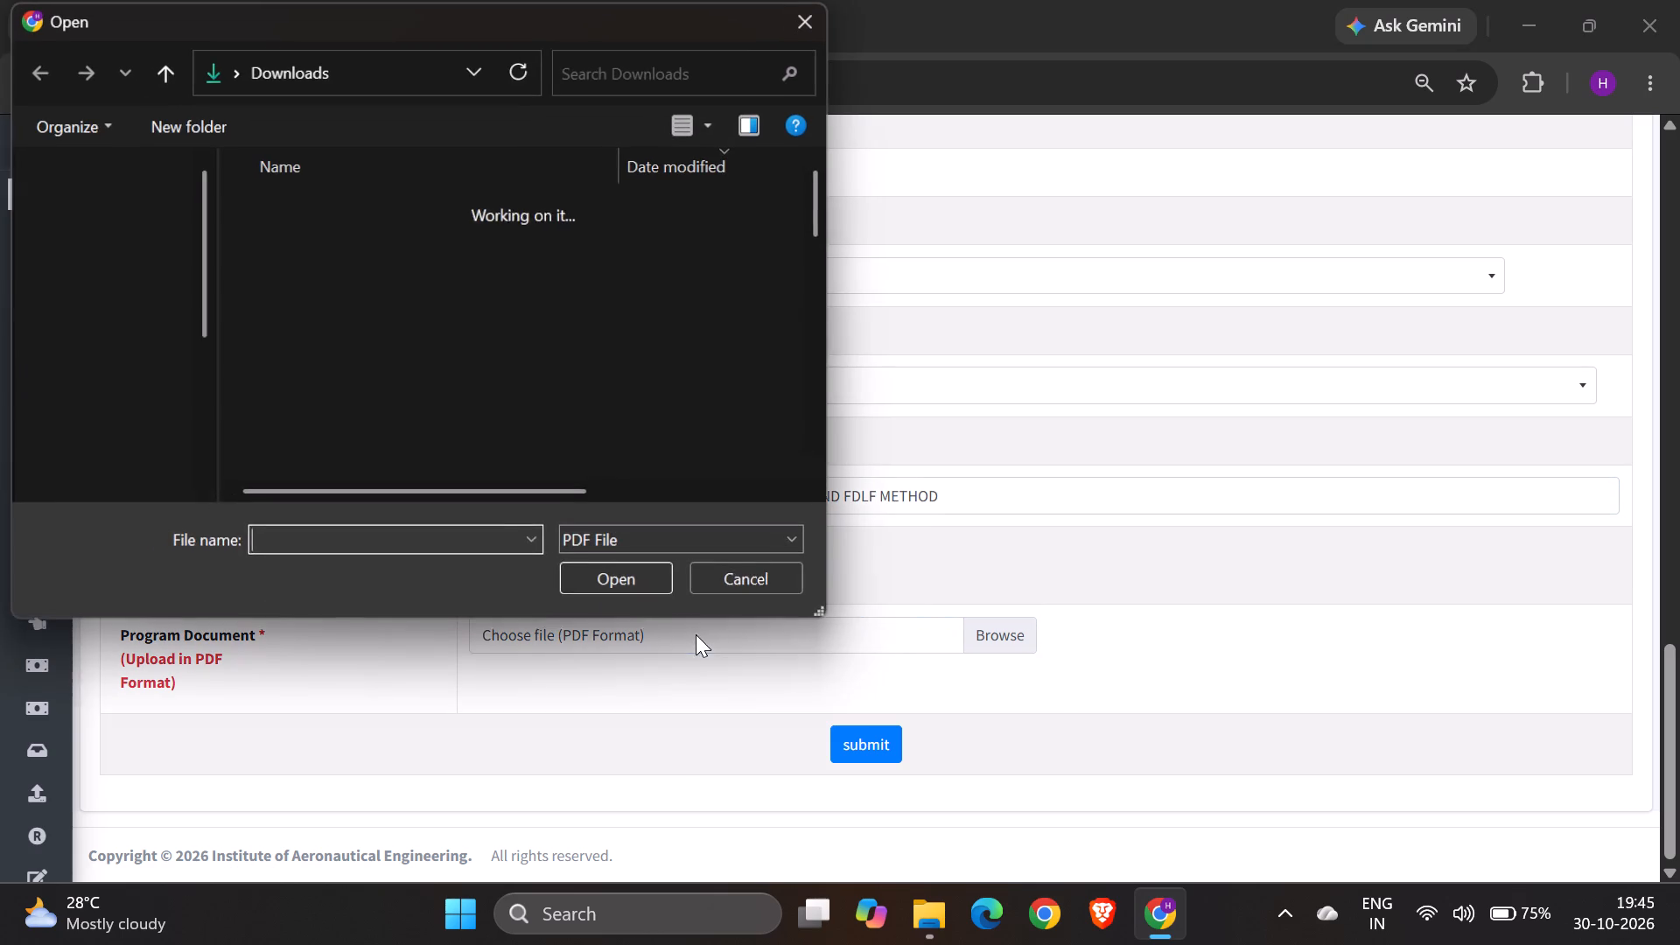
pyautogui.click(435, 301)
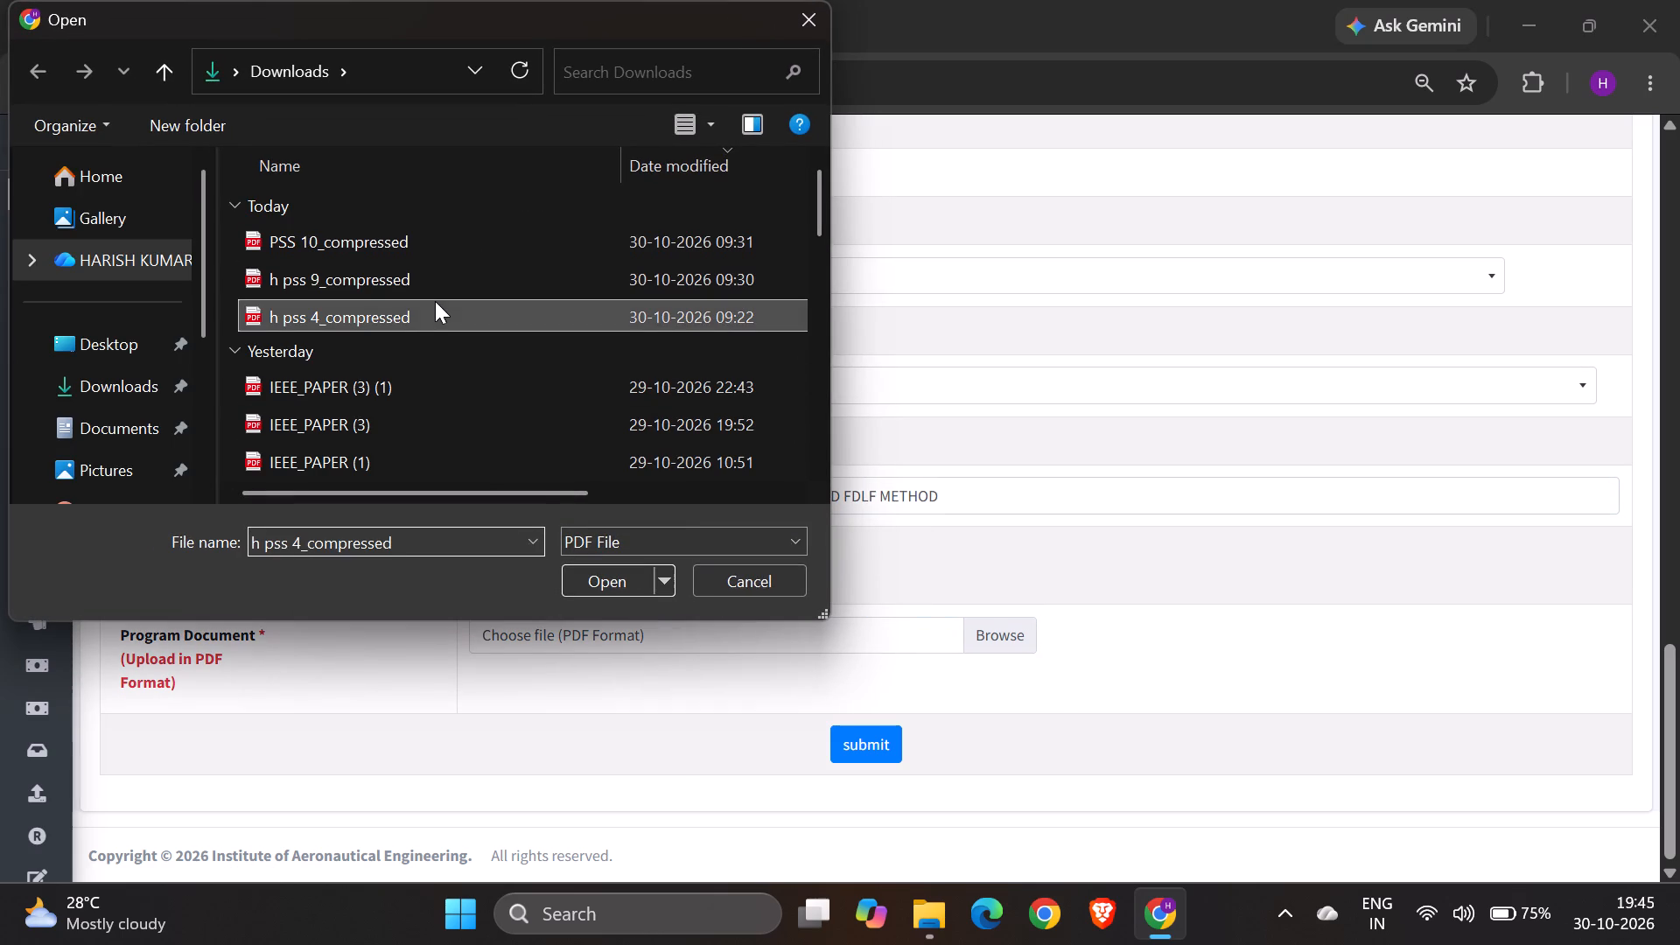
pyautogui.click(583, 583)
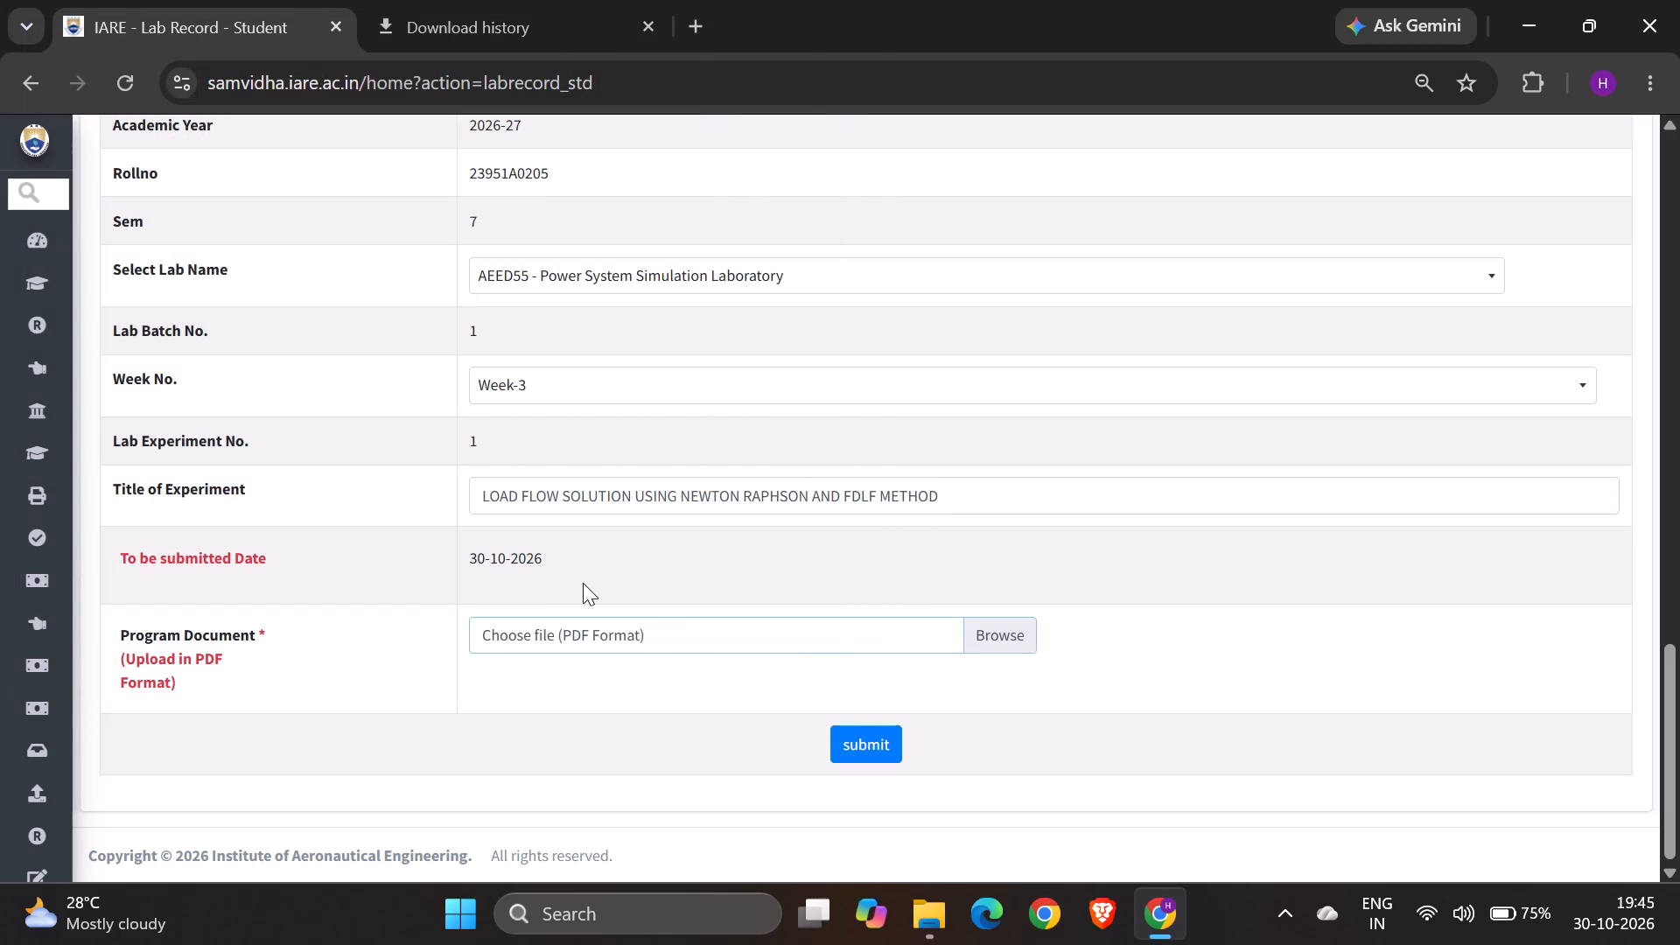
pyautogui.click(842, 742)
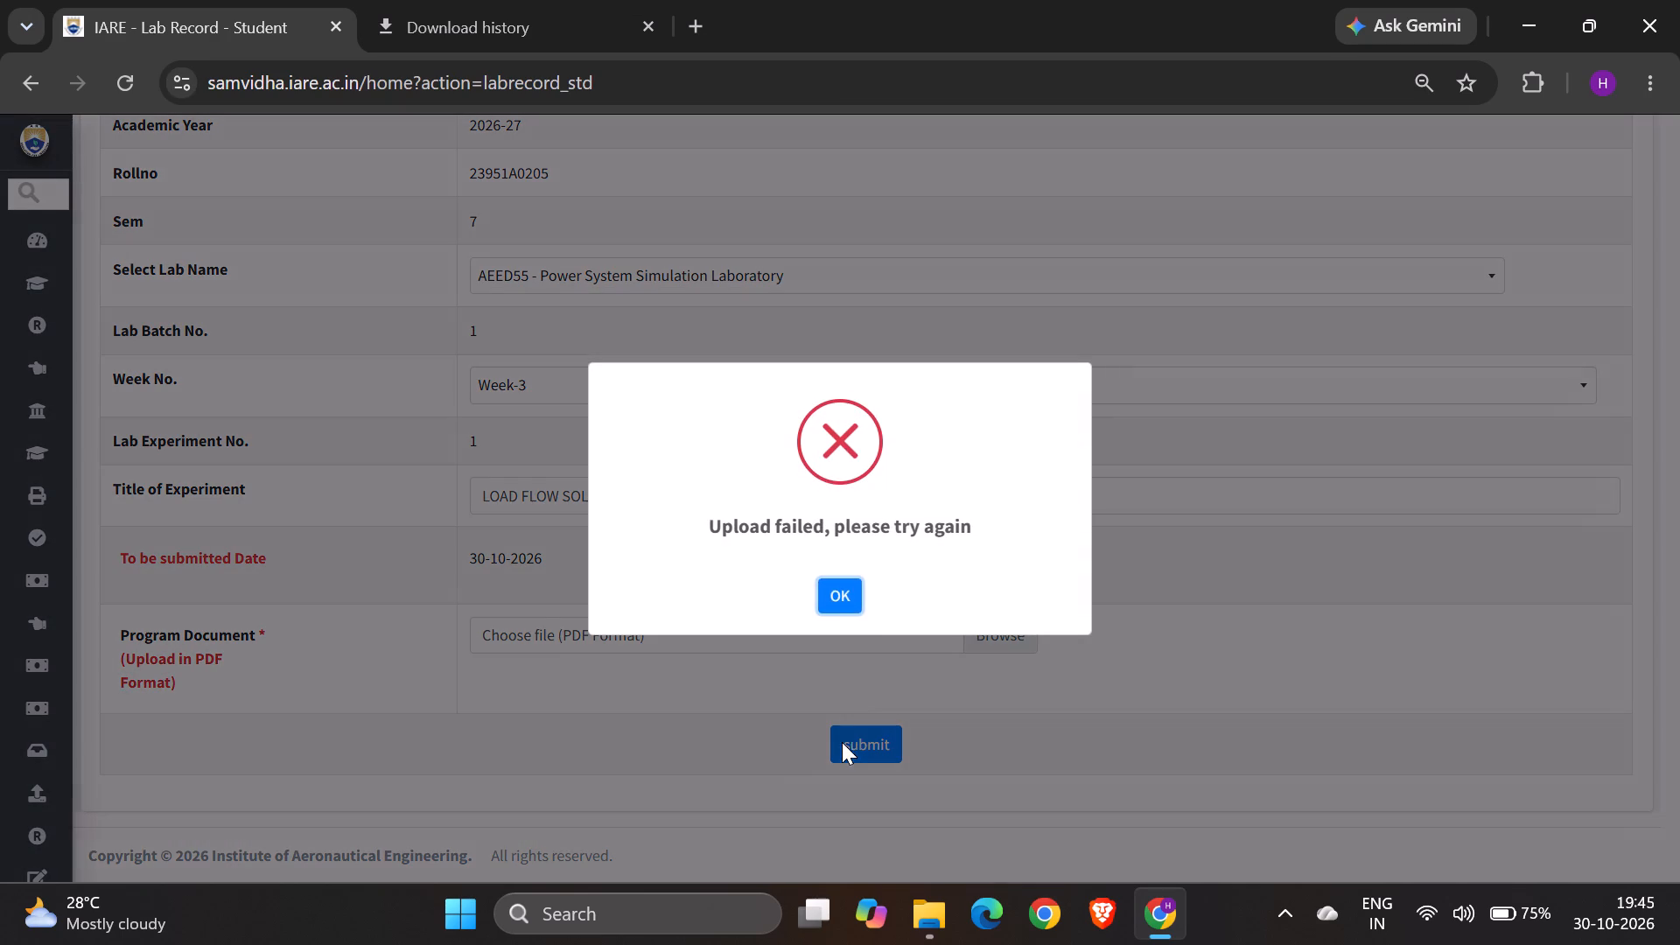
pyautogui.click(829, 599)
# Check the AEED55 entries in the Experiment Details table and the Submitted Lab Record List.
pyautogui.scroll(2, 675, 520)
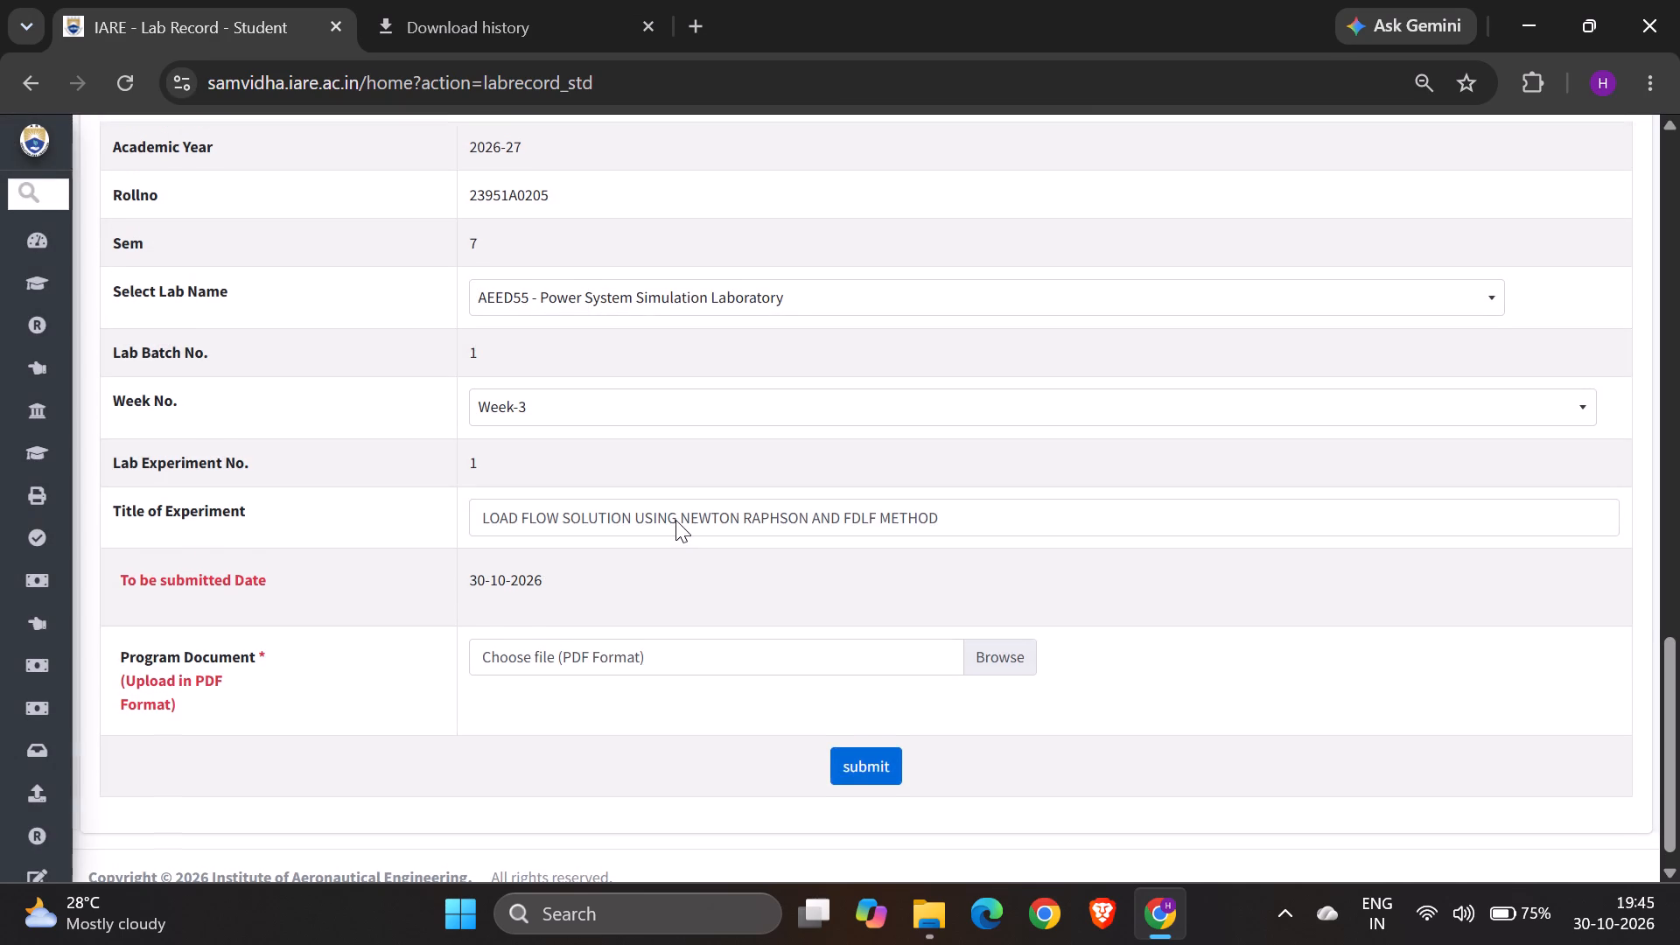
pyautogui.scroll(4, 675, 520)
pyautogui.scroll(-1, 675, 520)
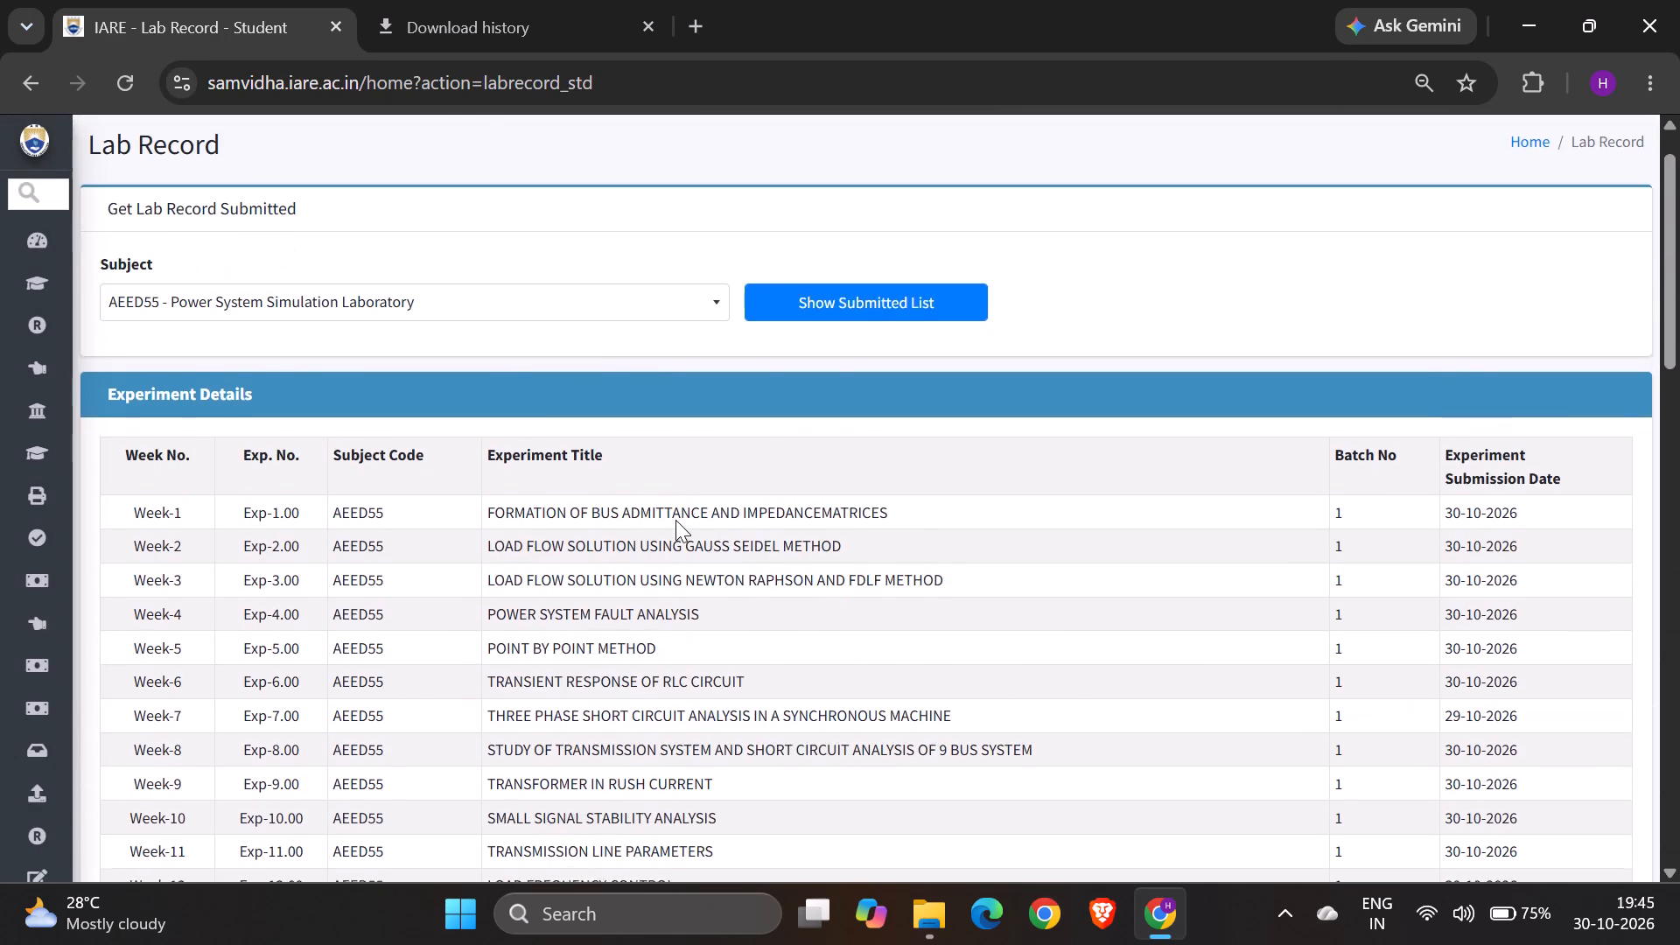
pyautogui.scroll(-7, 675, 520)
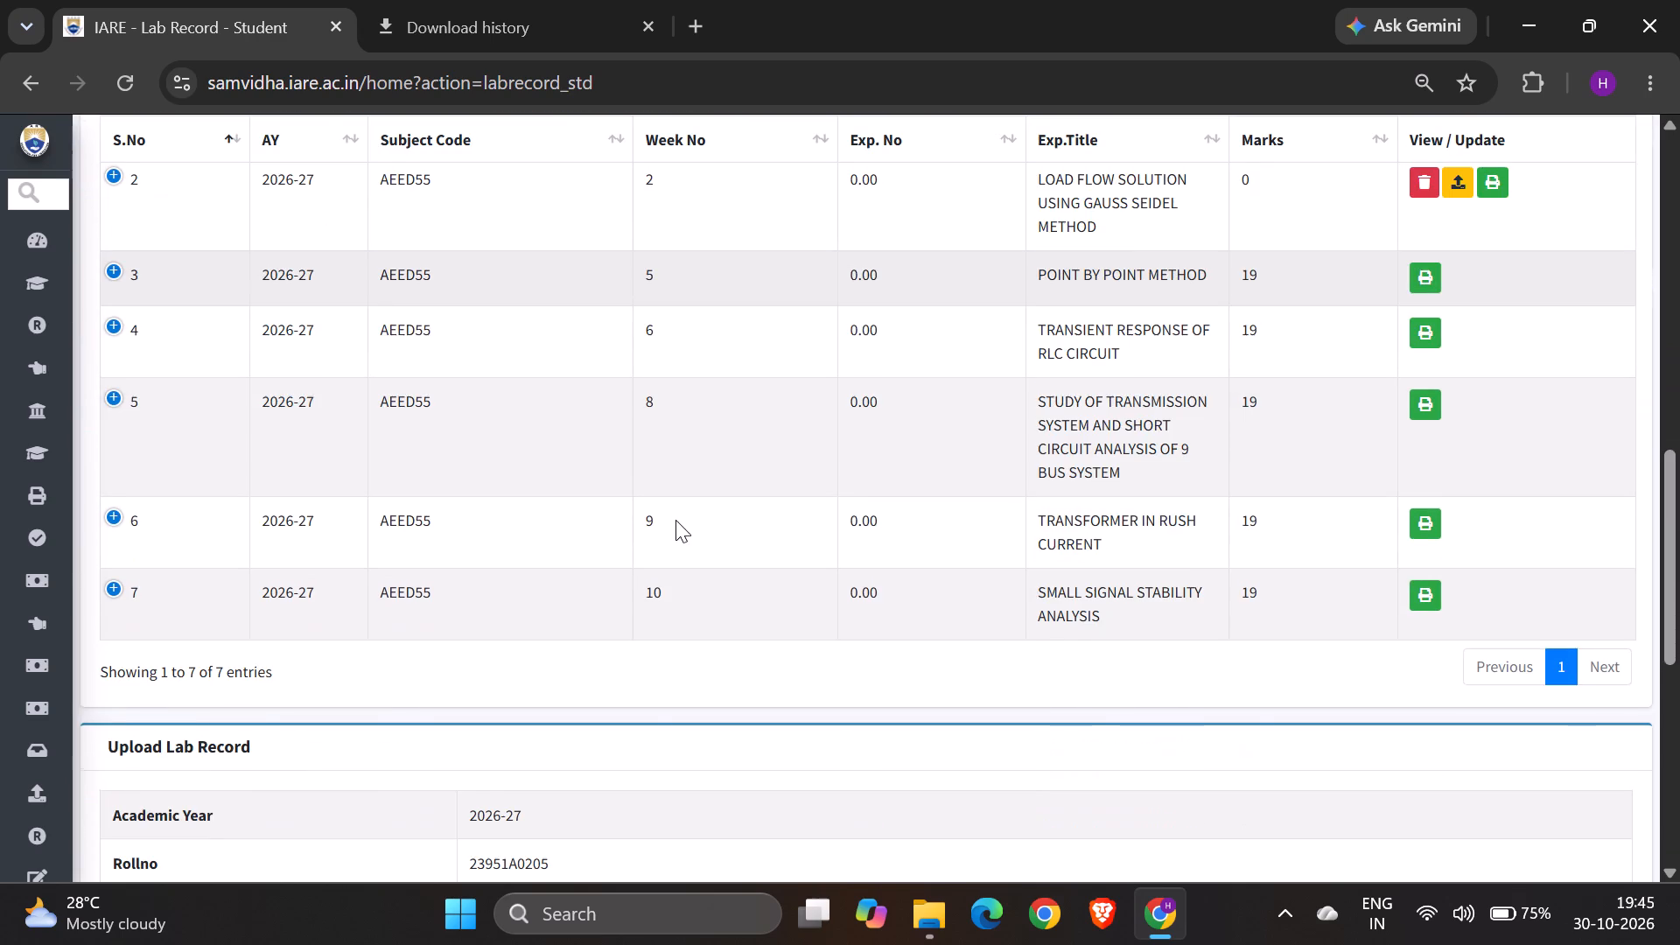
pyautogui.scroll(-2, 675, 520)
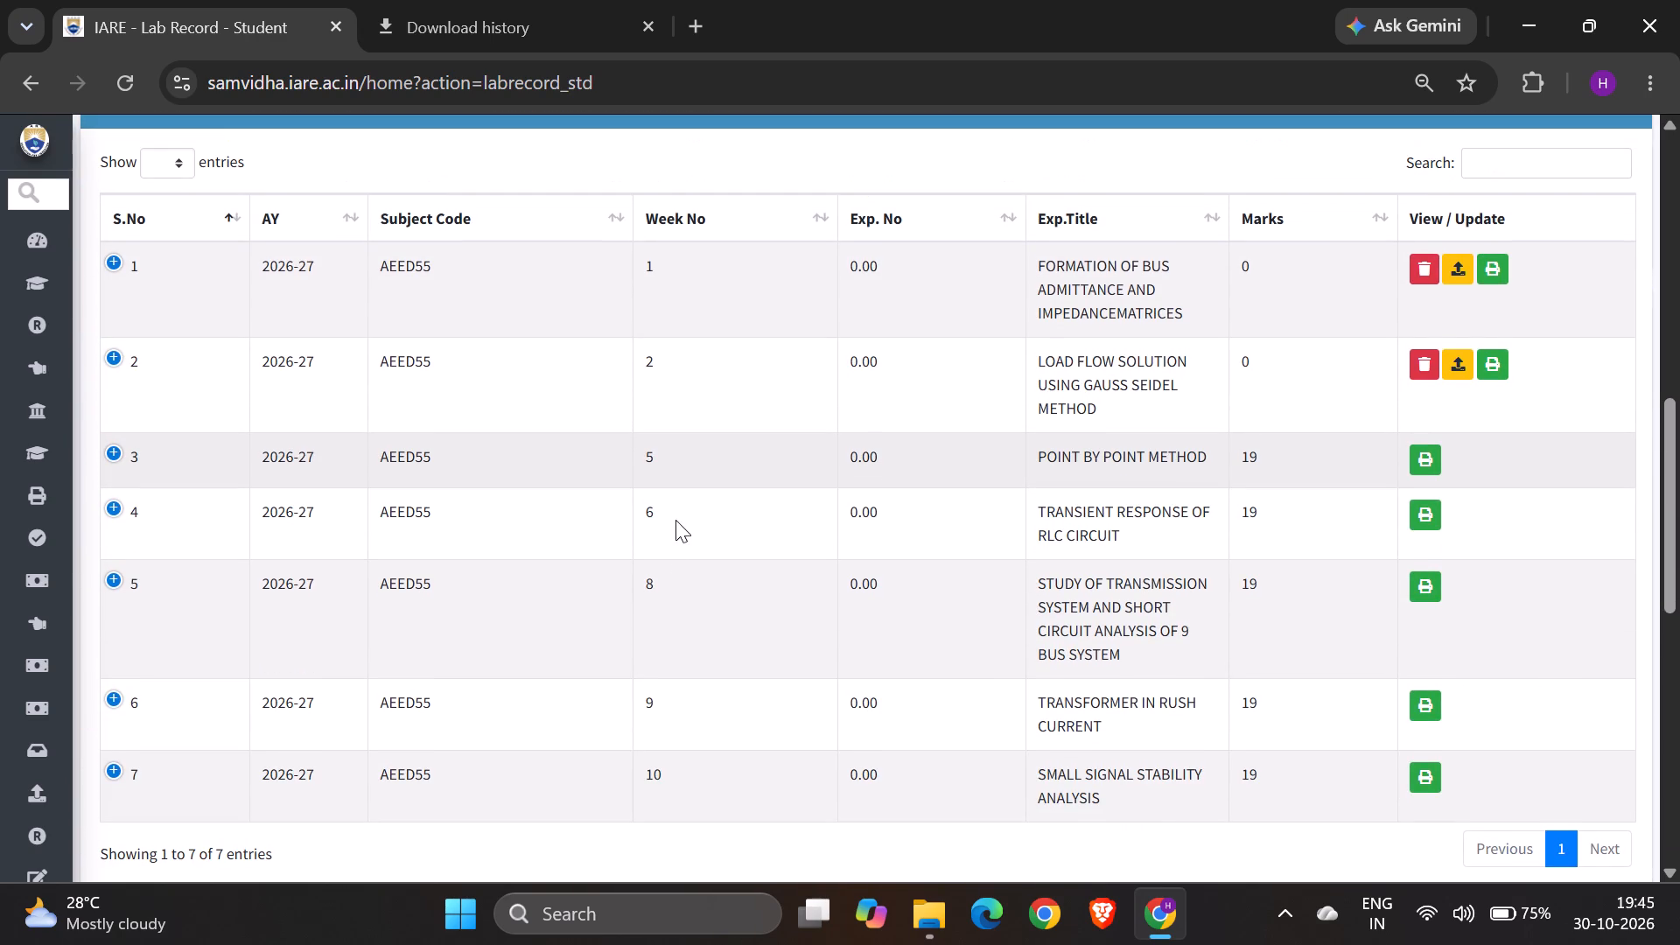
pyautogui.scroll(-1, 675, 520)
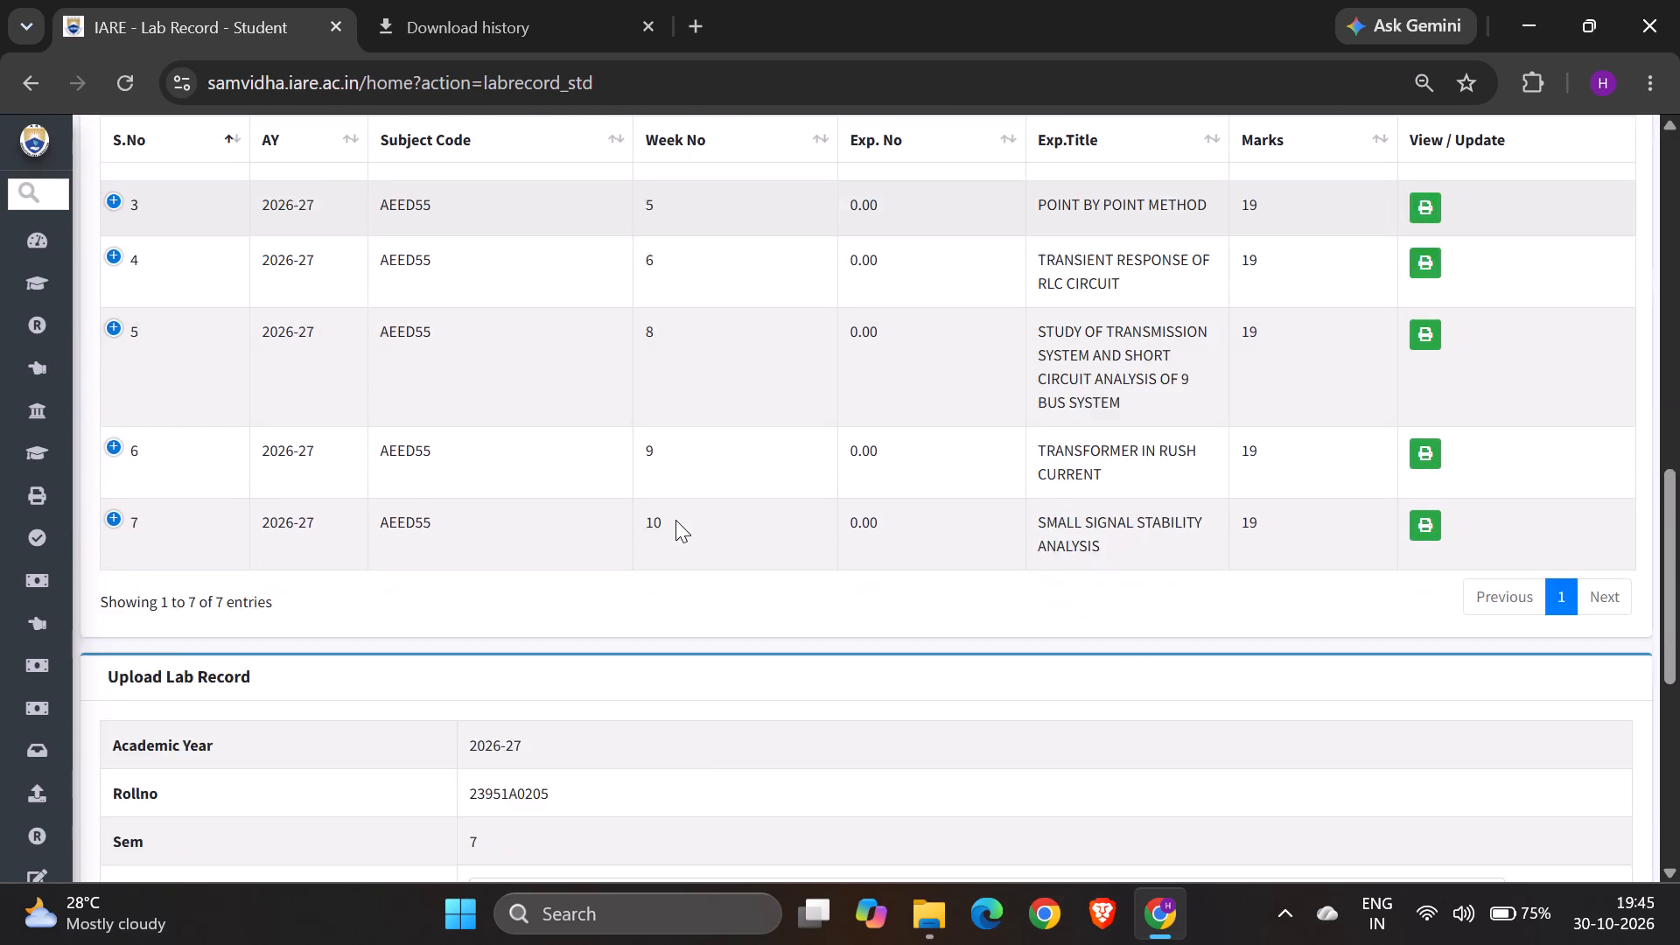
pyautogui.scroll(-2, 675, 520)
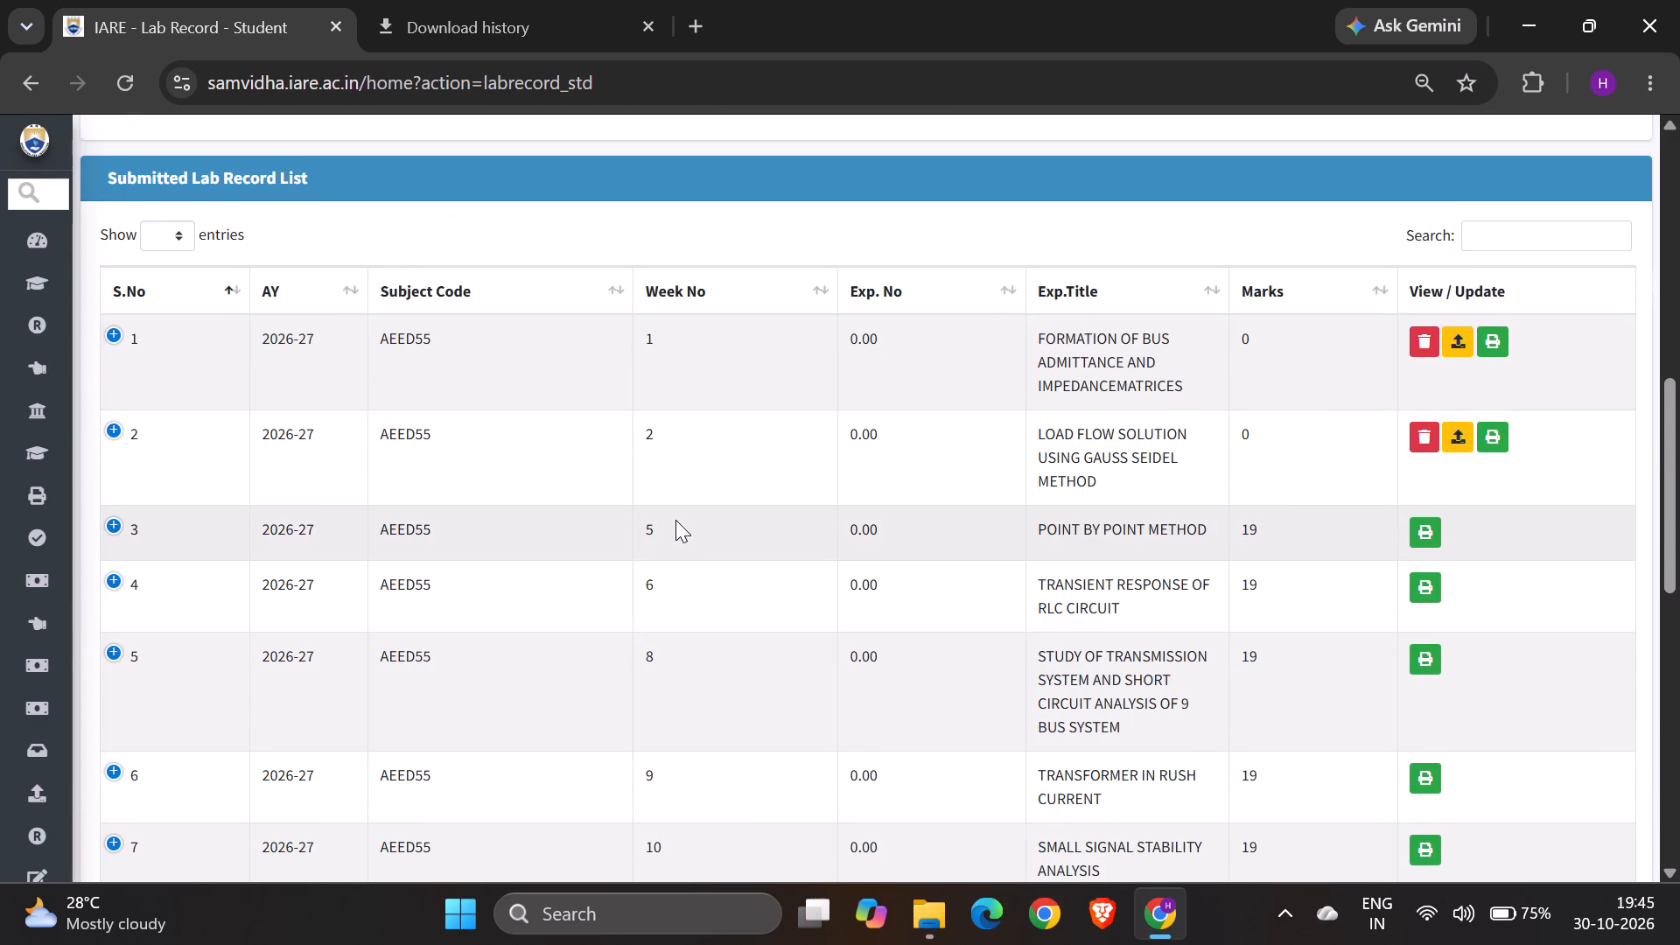
pyautogui.scroll(-1, 675, 520)
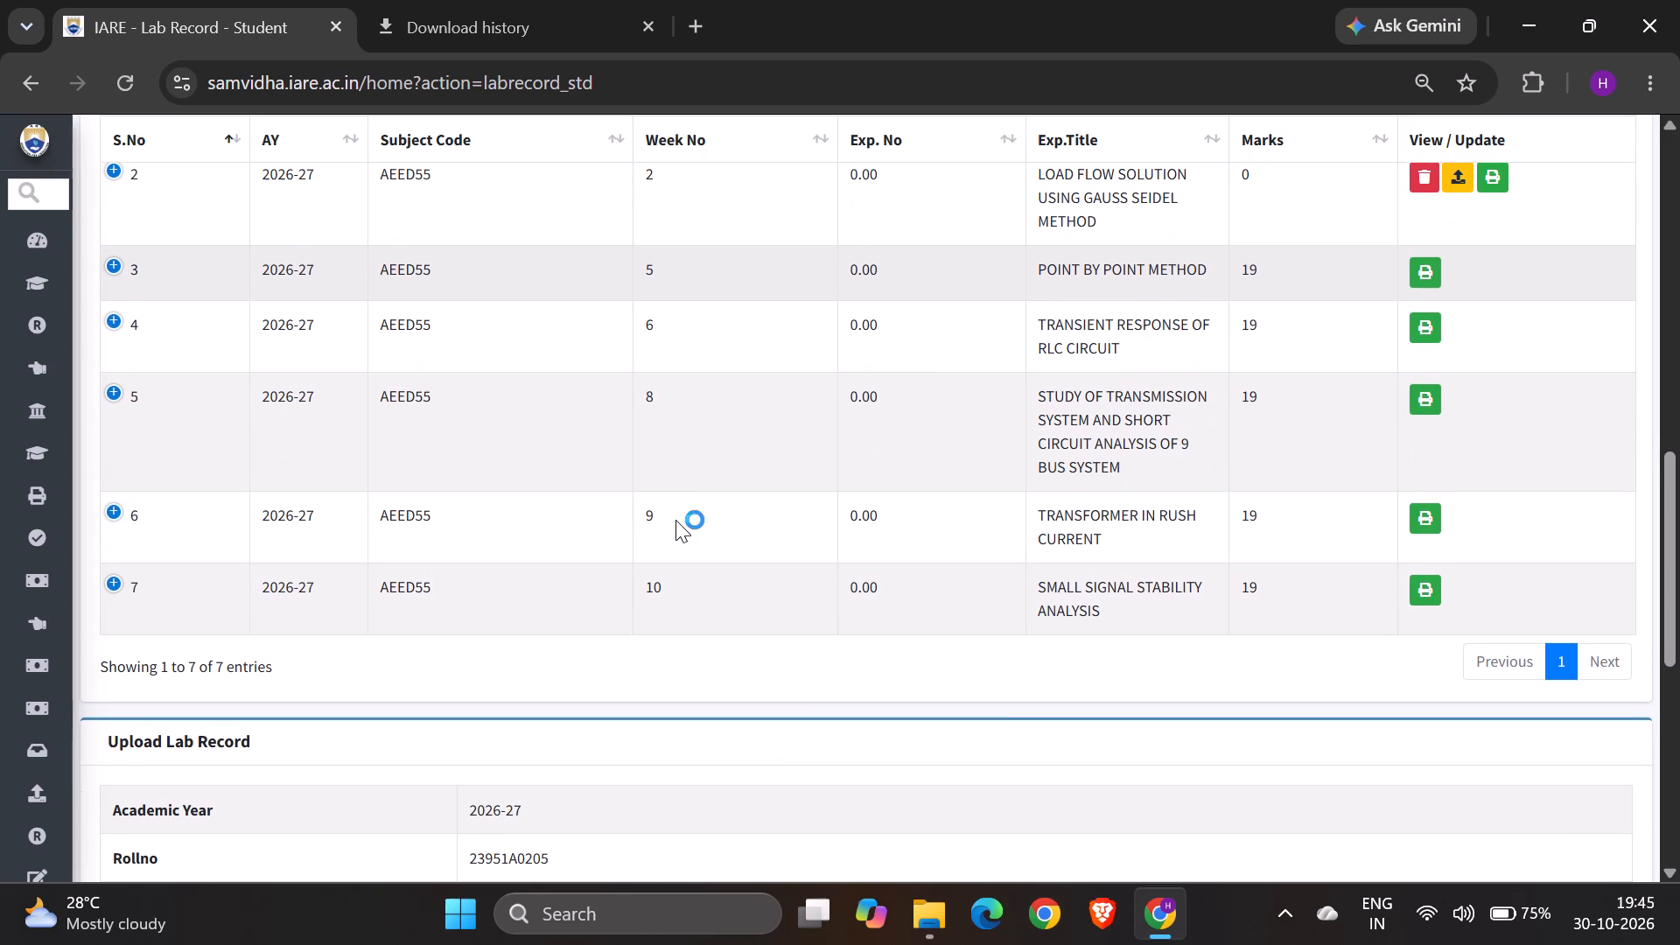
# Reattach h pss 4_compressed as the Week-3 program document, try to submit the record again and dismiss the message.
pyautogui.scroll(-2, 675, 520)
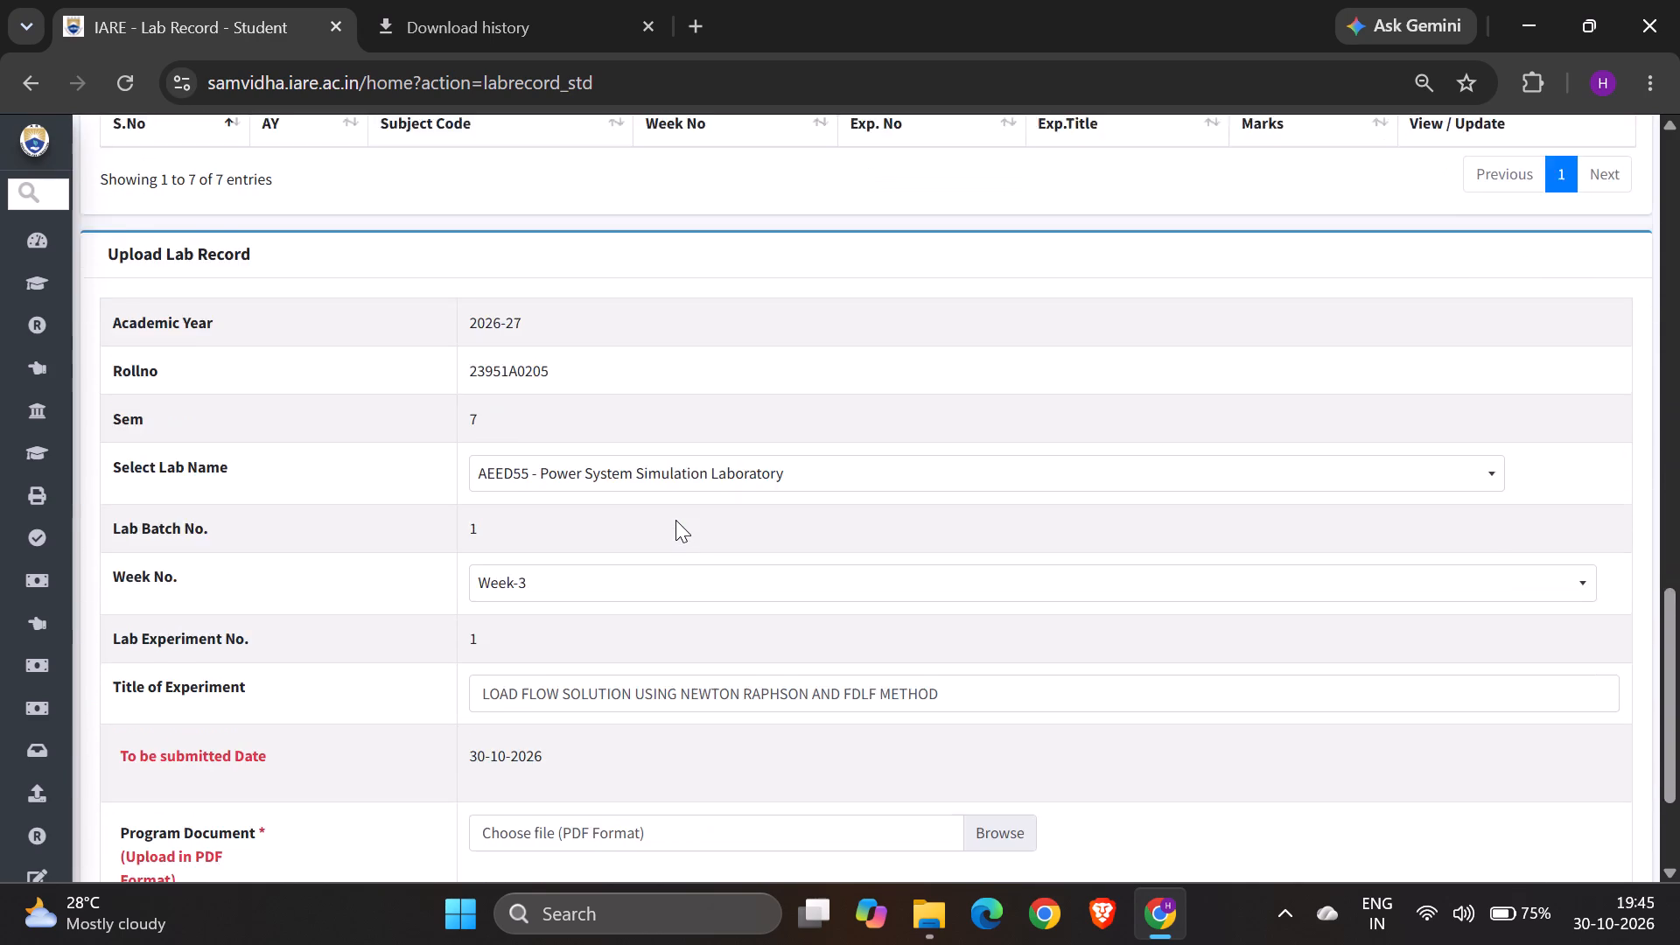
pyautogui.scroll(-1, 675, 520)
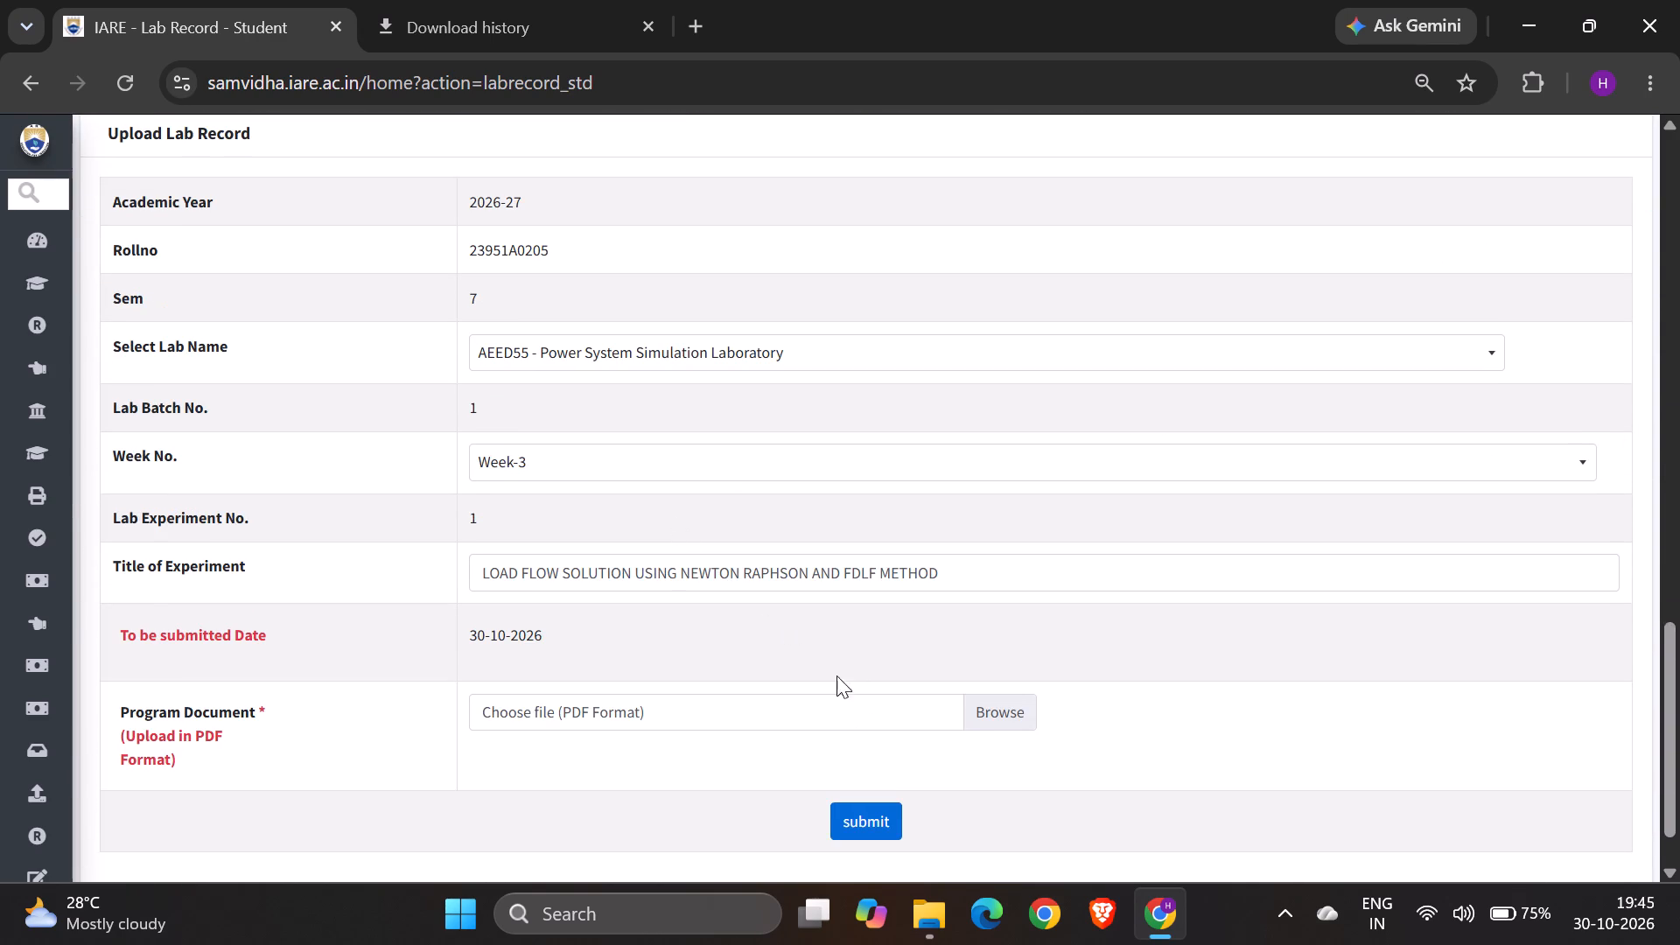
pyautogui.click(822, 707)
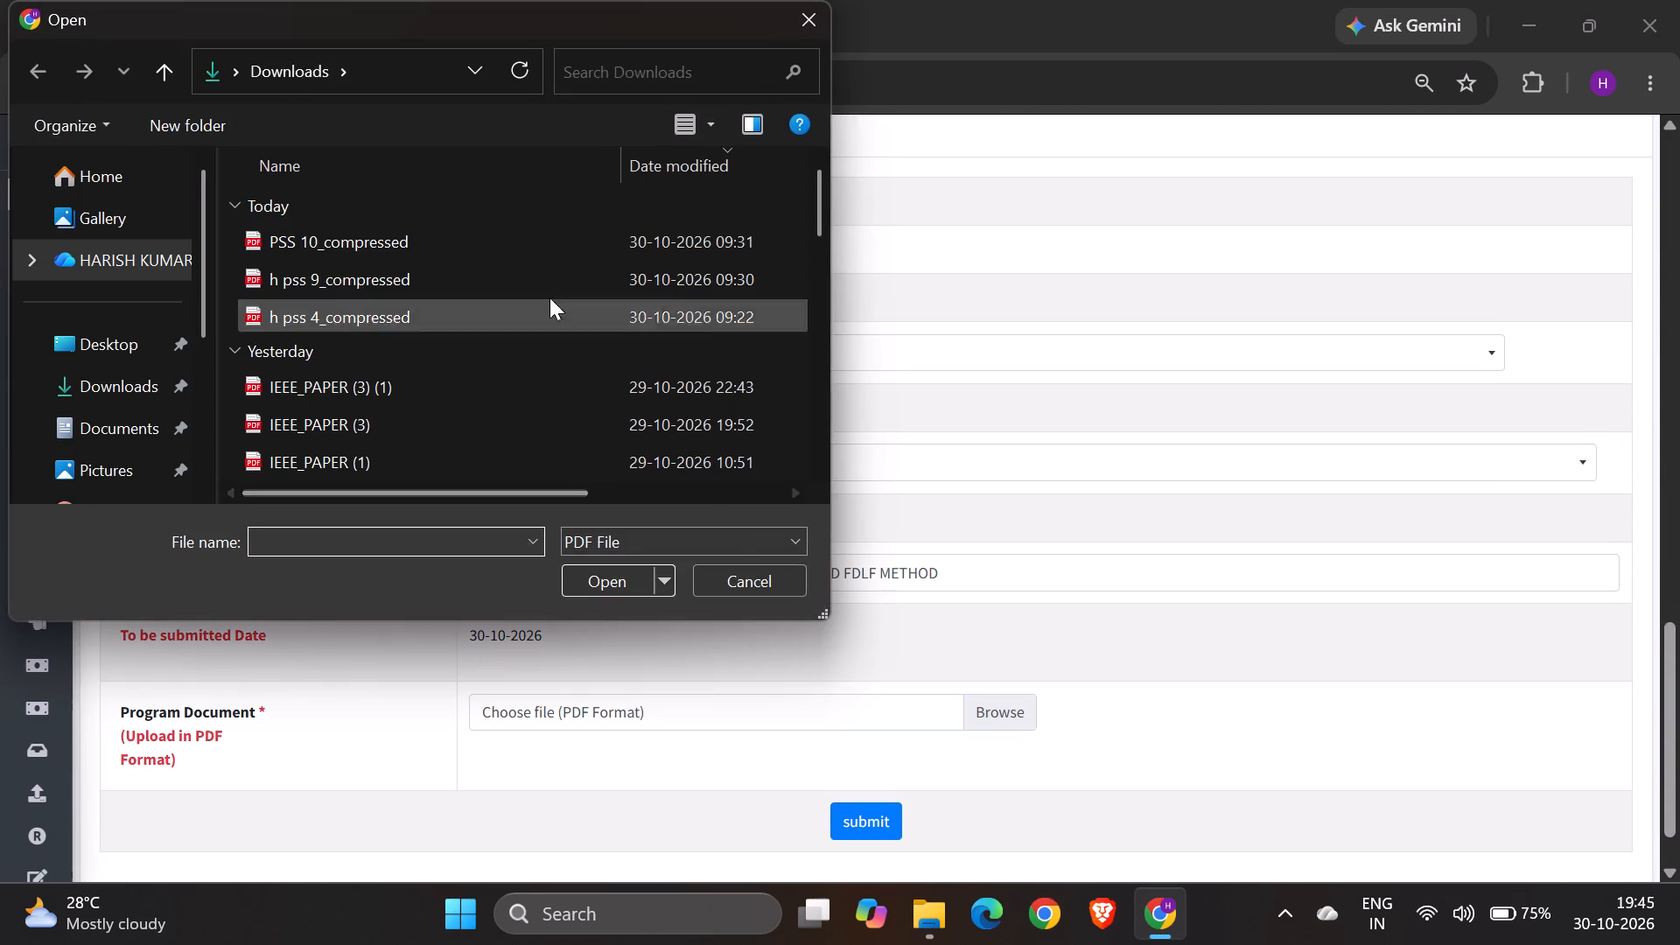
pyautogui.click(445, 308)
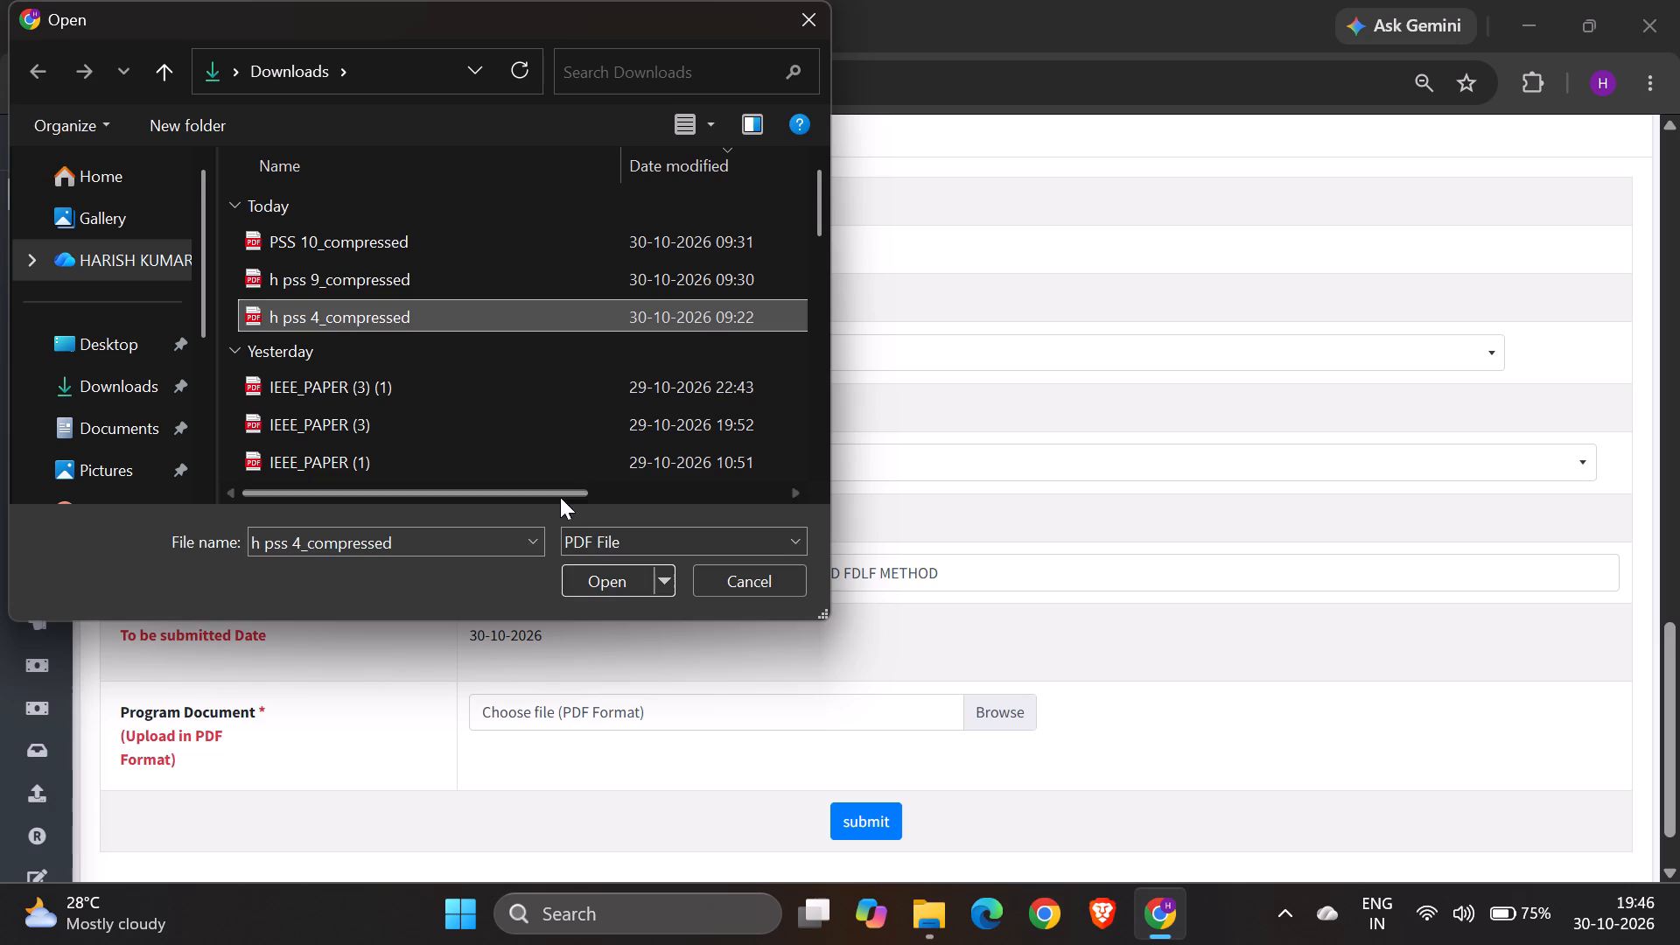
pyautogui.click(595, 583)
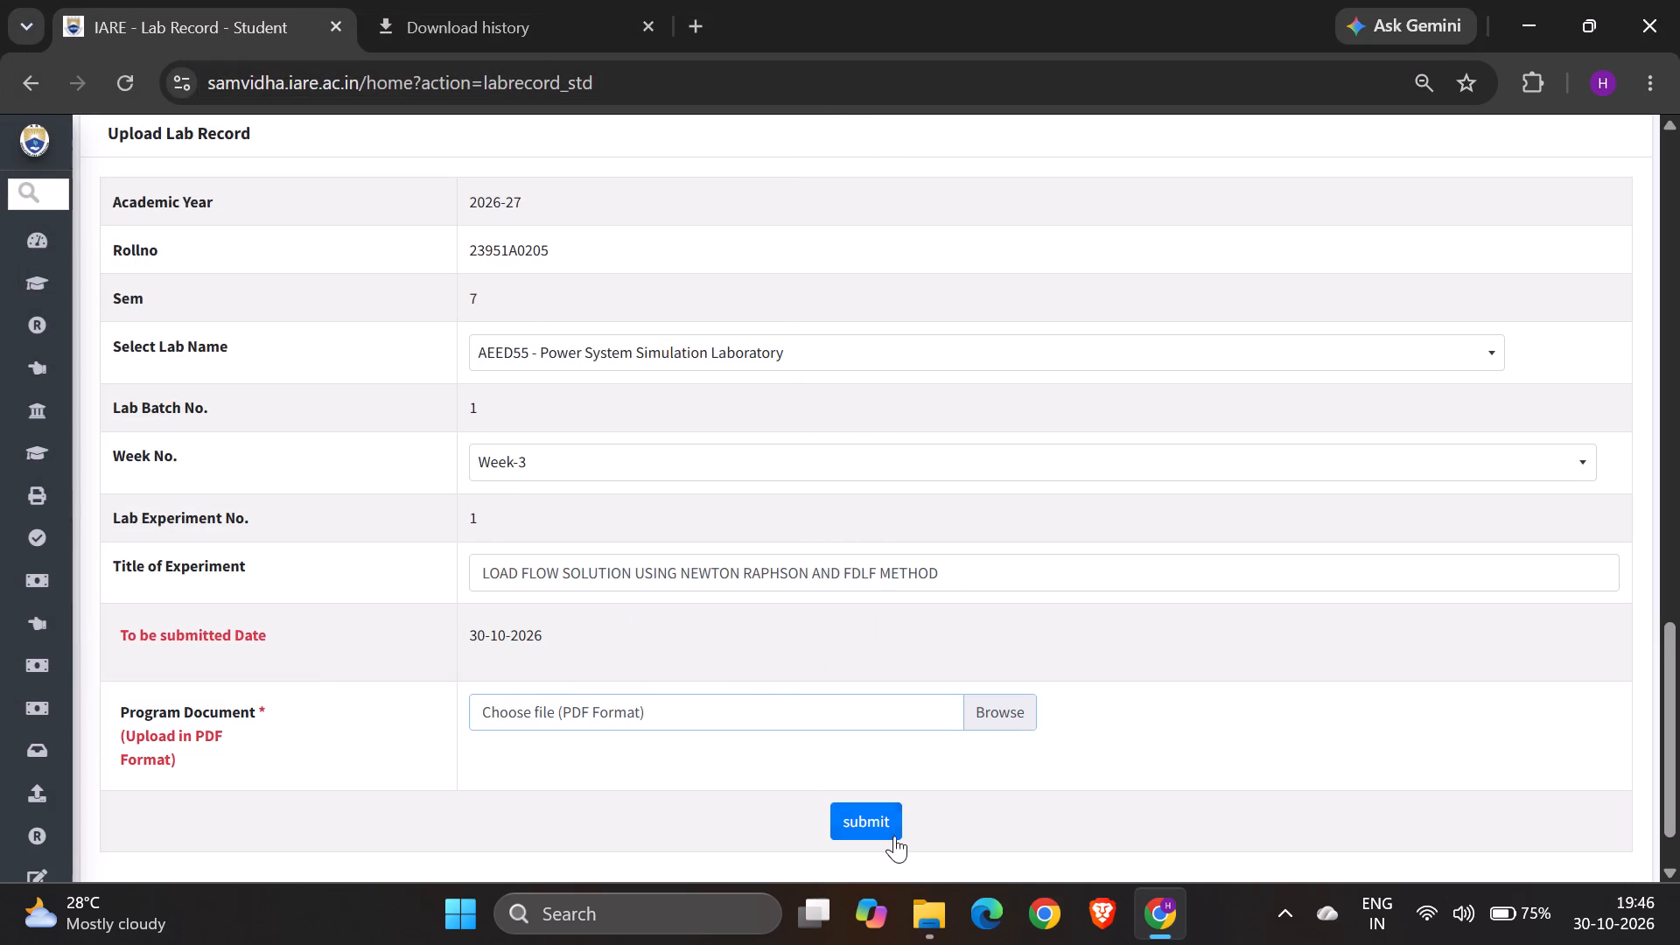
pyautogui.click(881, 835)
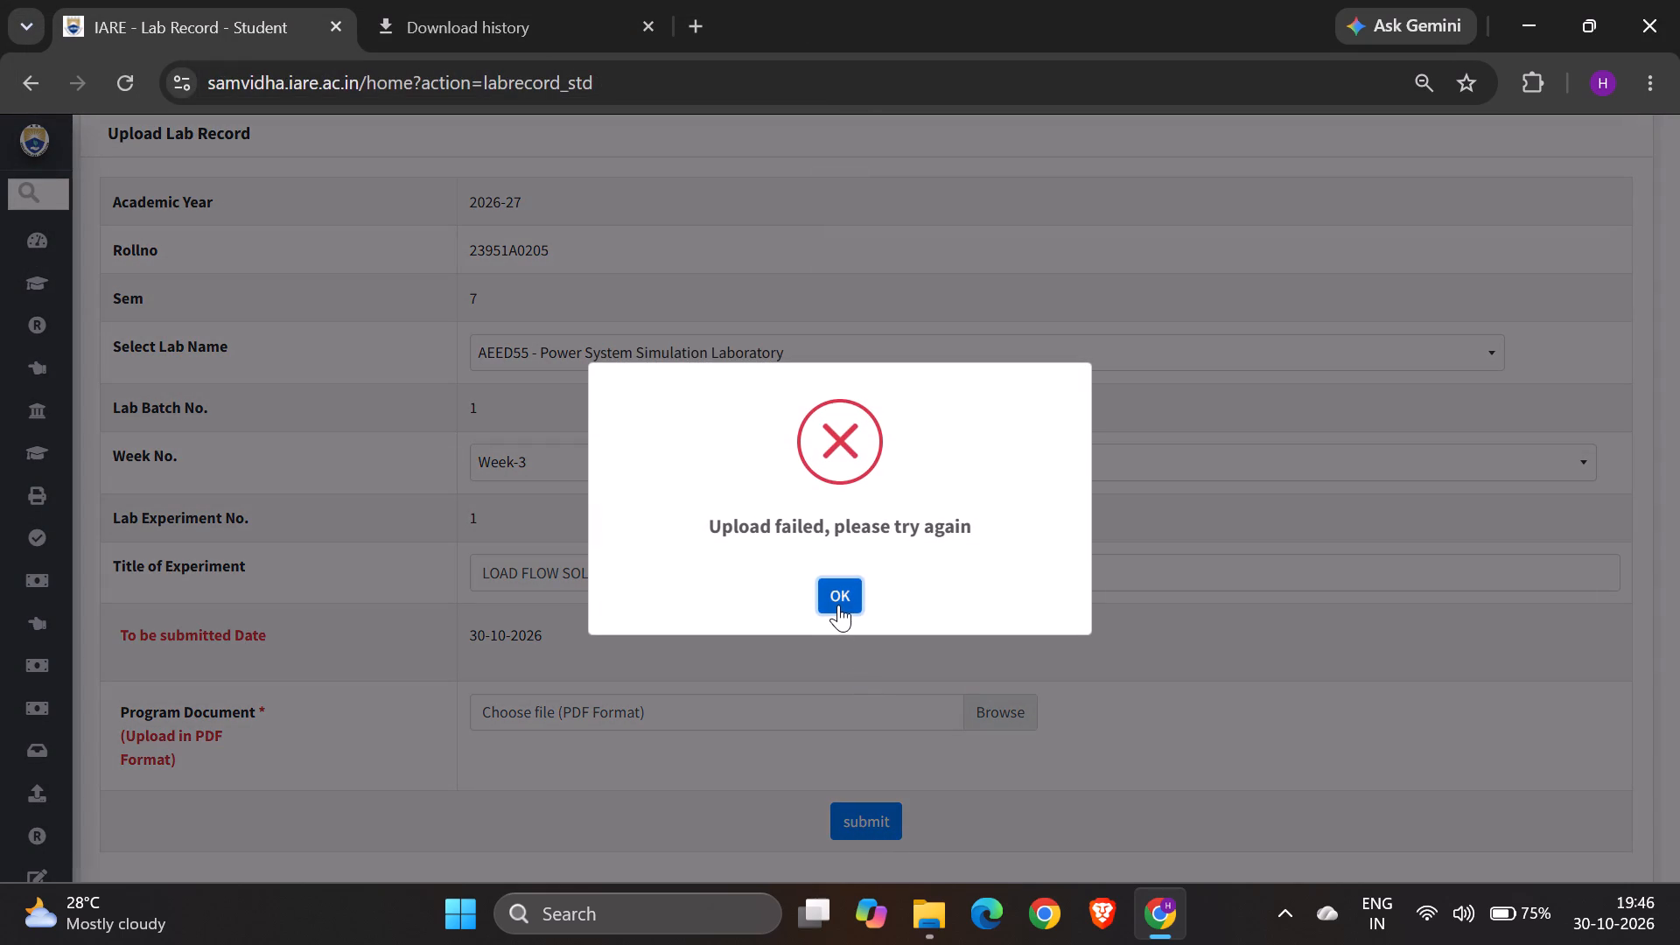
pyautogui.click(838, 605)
# Change the upload form's week to Week-4 and clear the existing experiment title.
pyautogui.scroll(1, 695, 569)
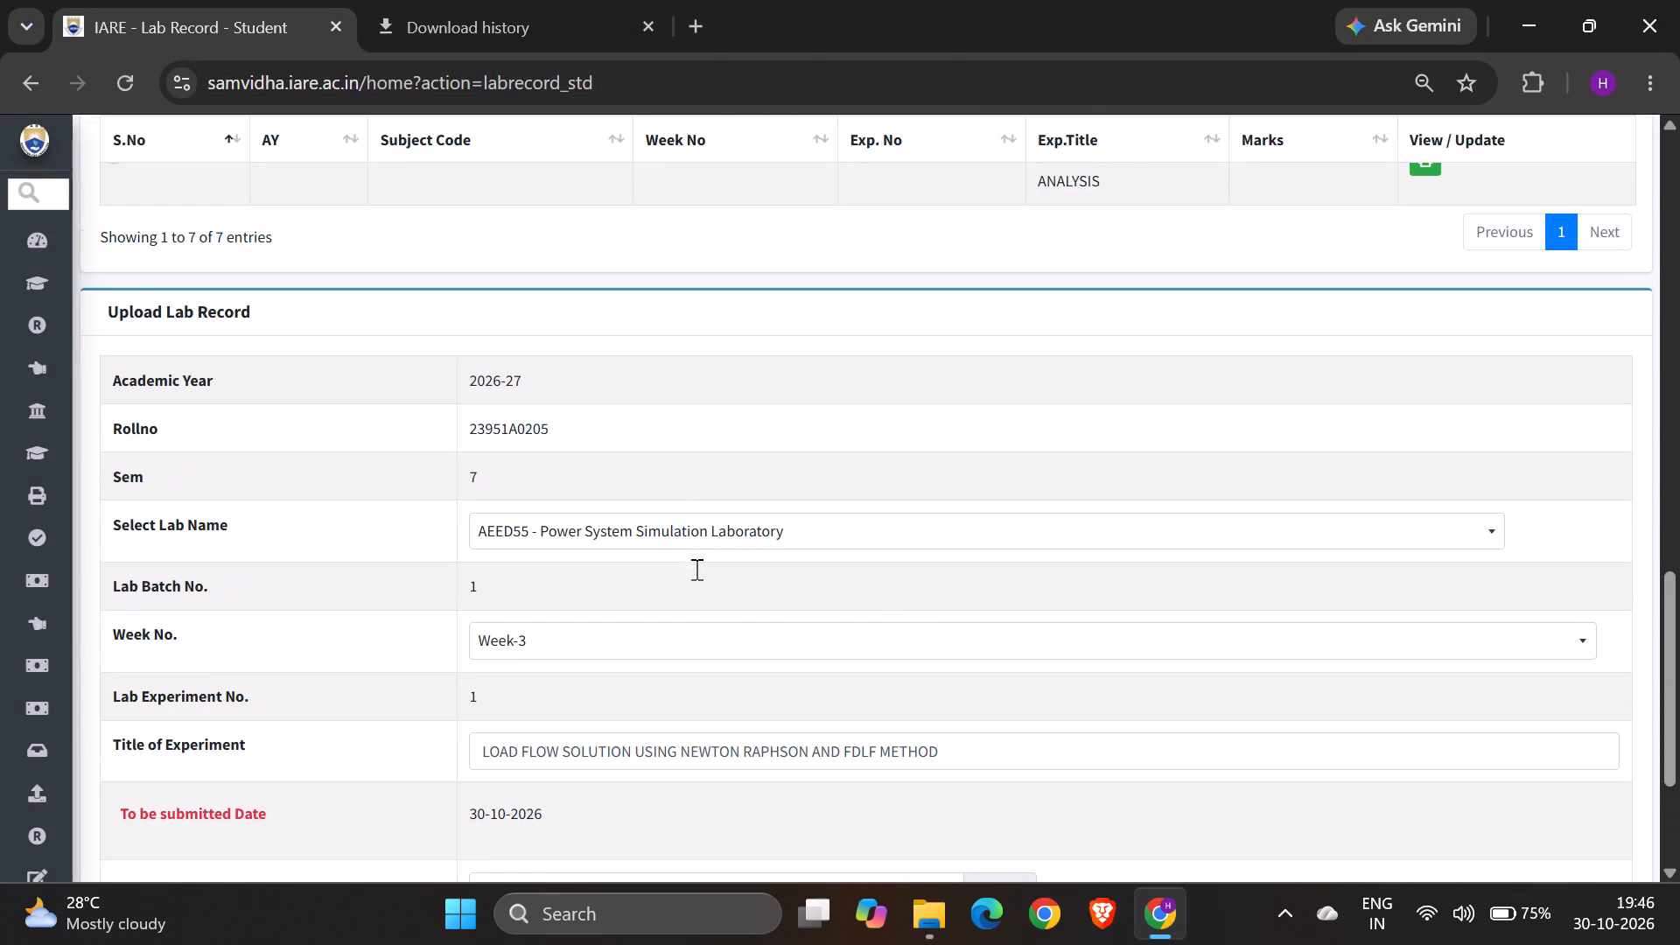
pyautogui.scroll(1, 695, 569)
pyautogui.click(539, 640)
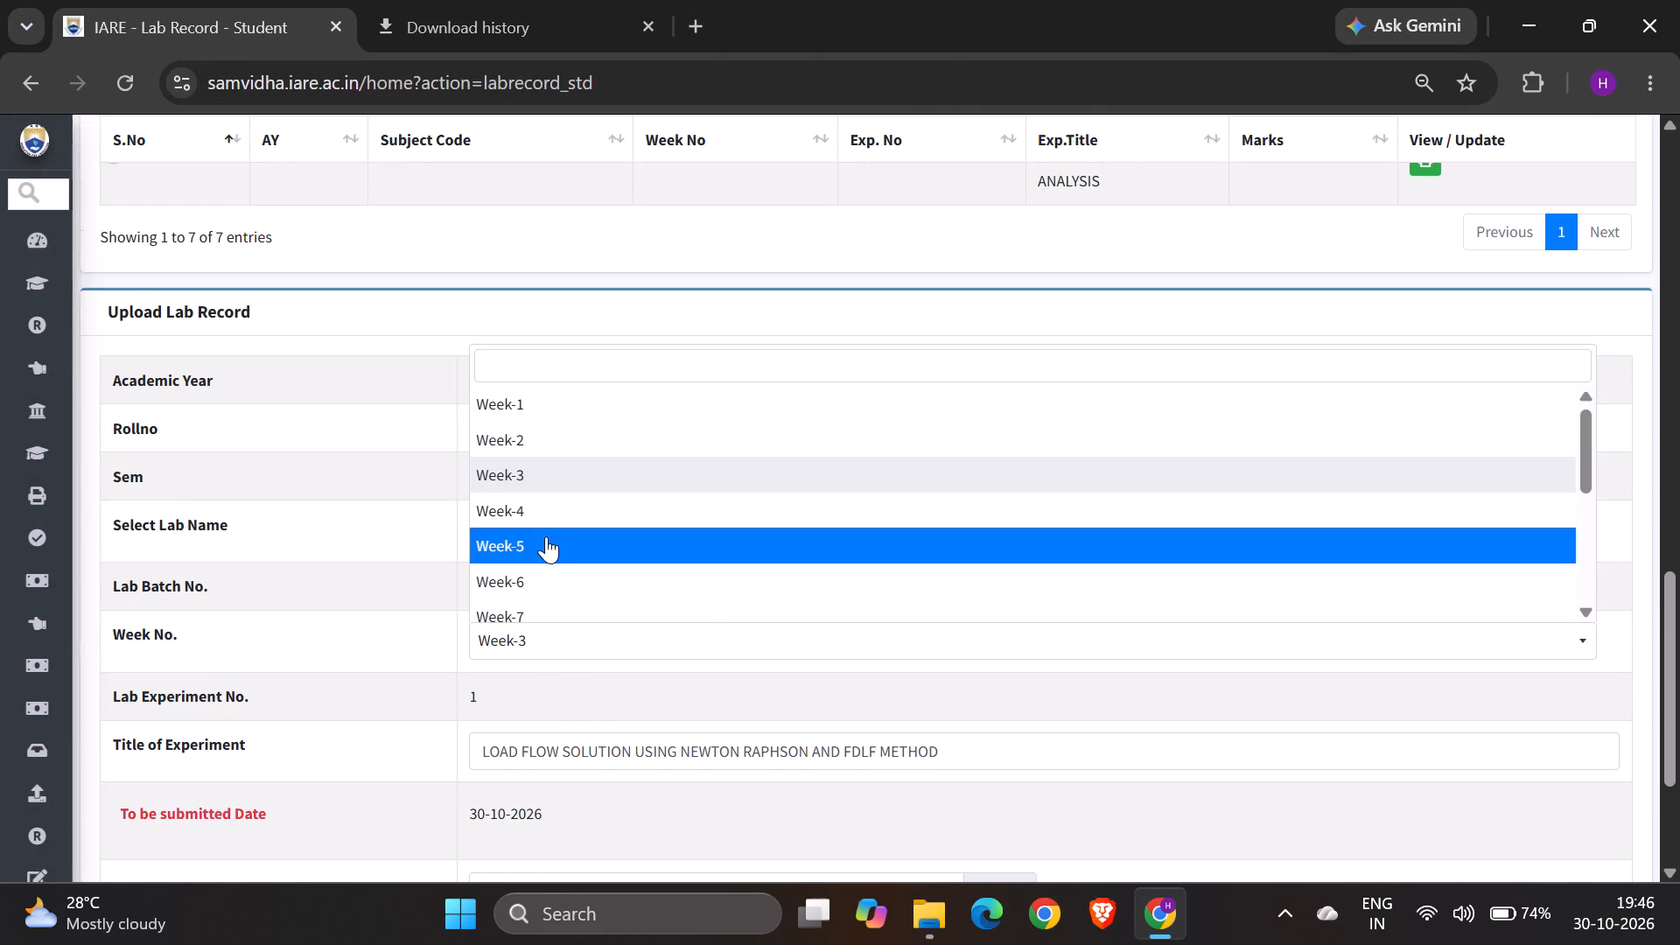
pyautogui.click(536, 500)
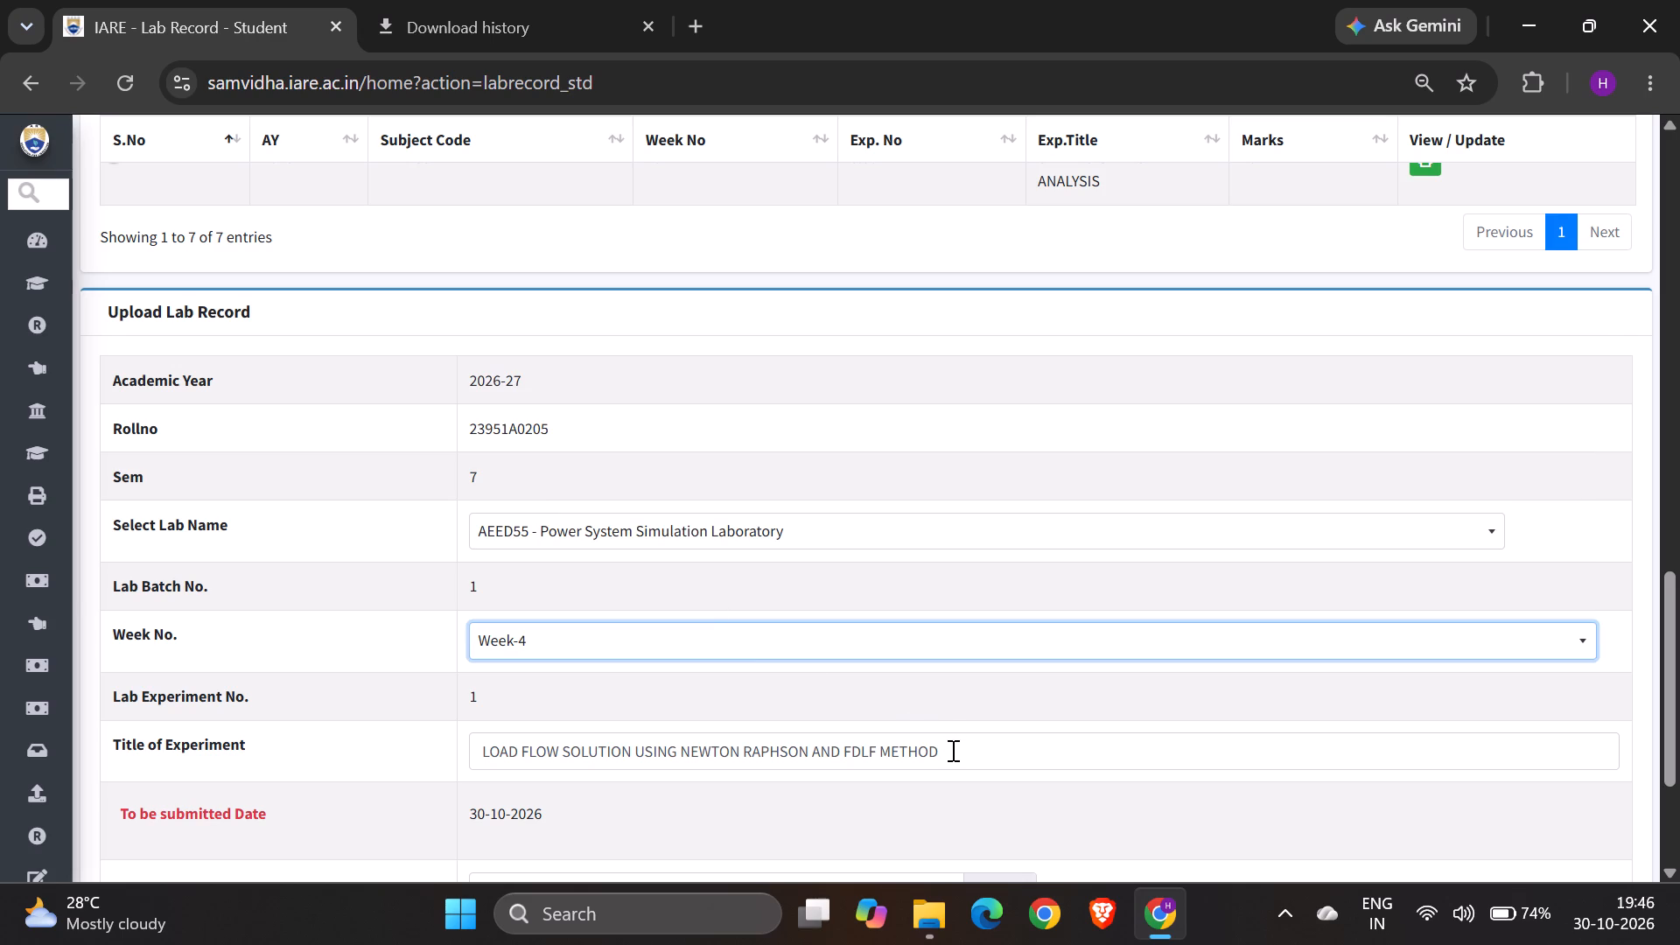
pyautogui.click(952, 751)
pyautogui.hotkey('ctrl', 'a')
pyautogui.press('BackSpace')
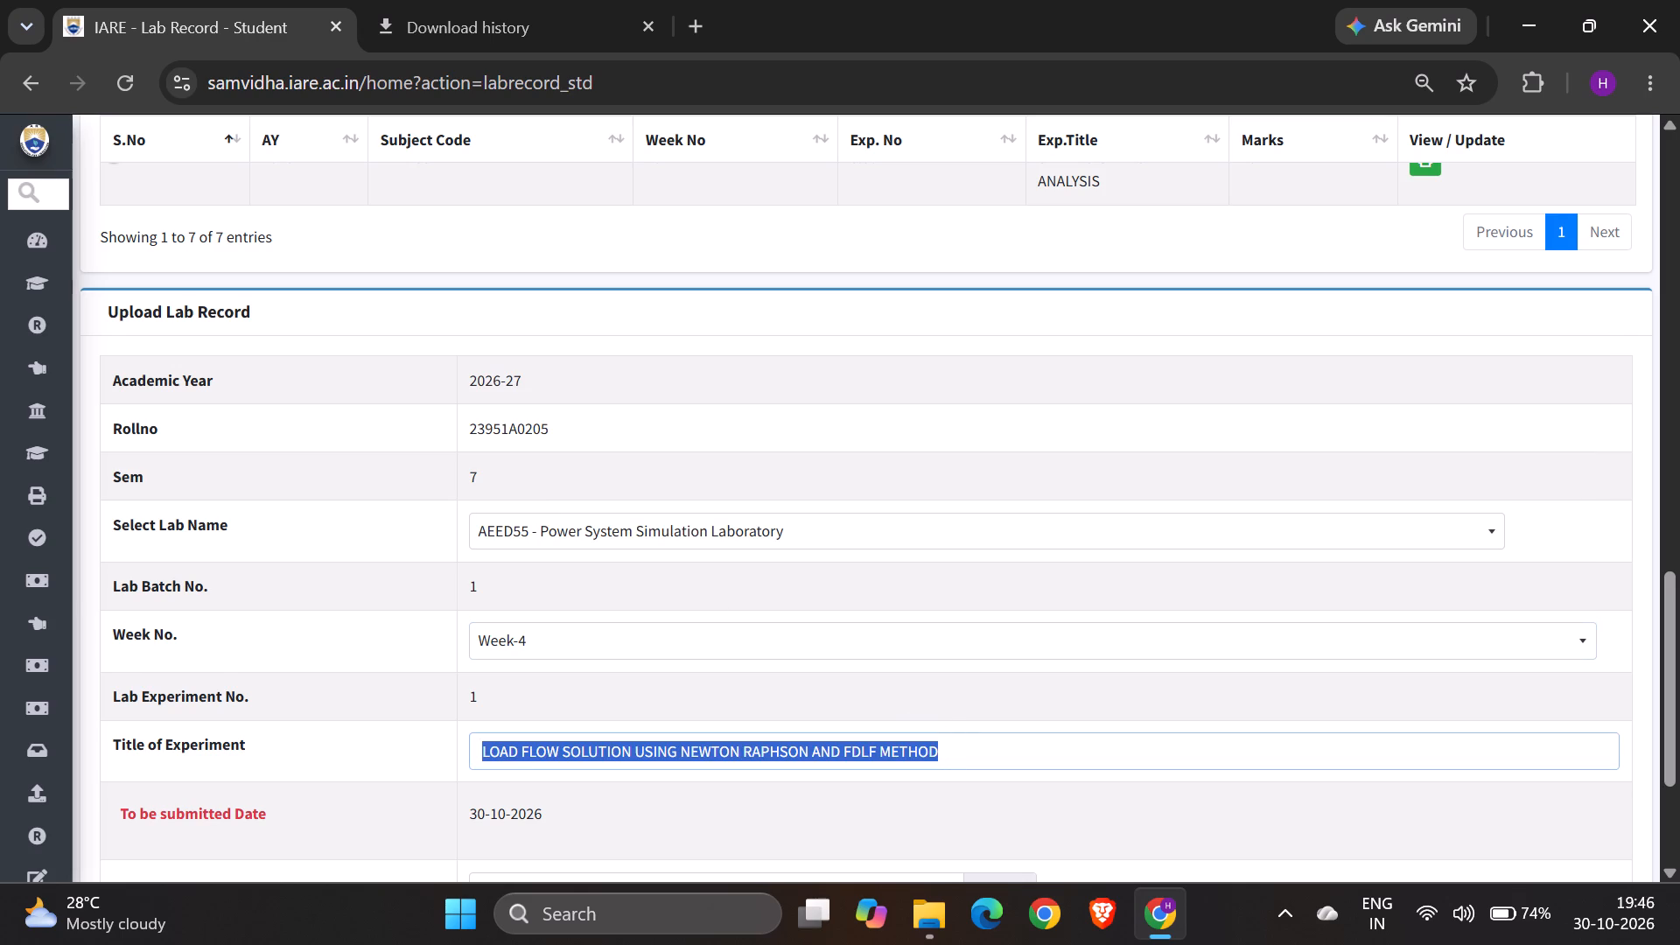
# Copy the Week-4 title POWER SYSTEM FAULT ANALYSIS from the Experiment Details table into the upload form's experiment title.
pyautogui.scroll(7, 952, 751)
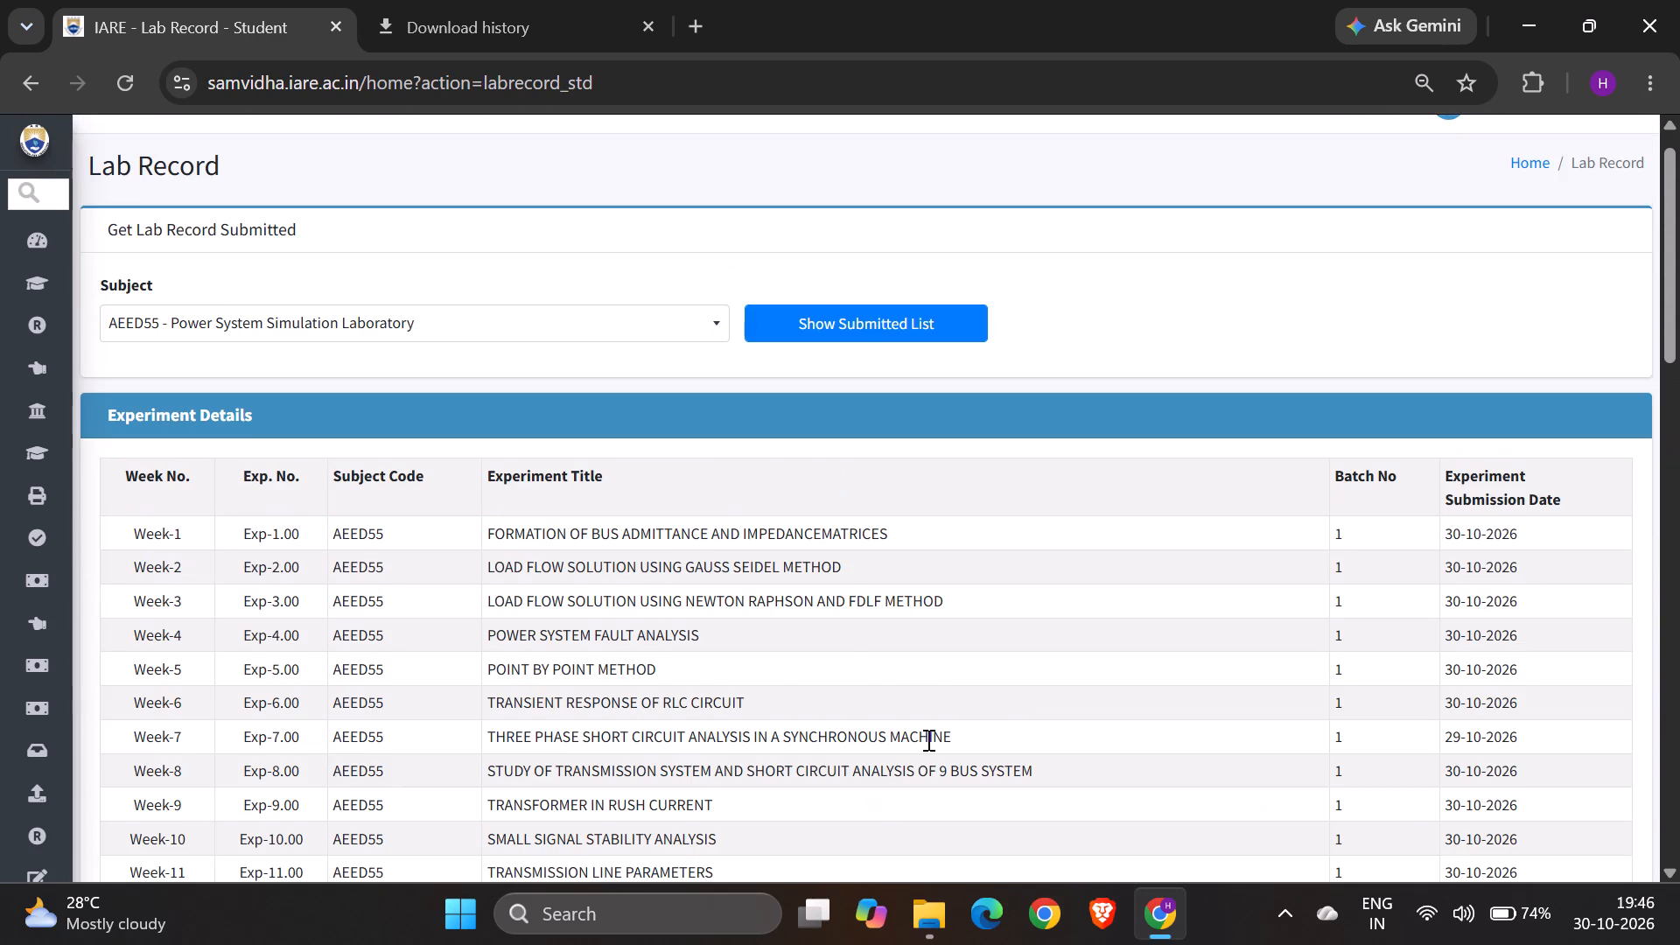
pyautogui.moveTo(483, 633); pyautogui.dragTo(731, 640)
pyautogui.hotkey('ctrl', 'c')
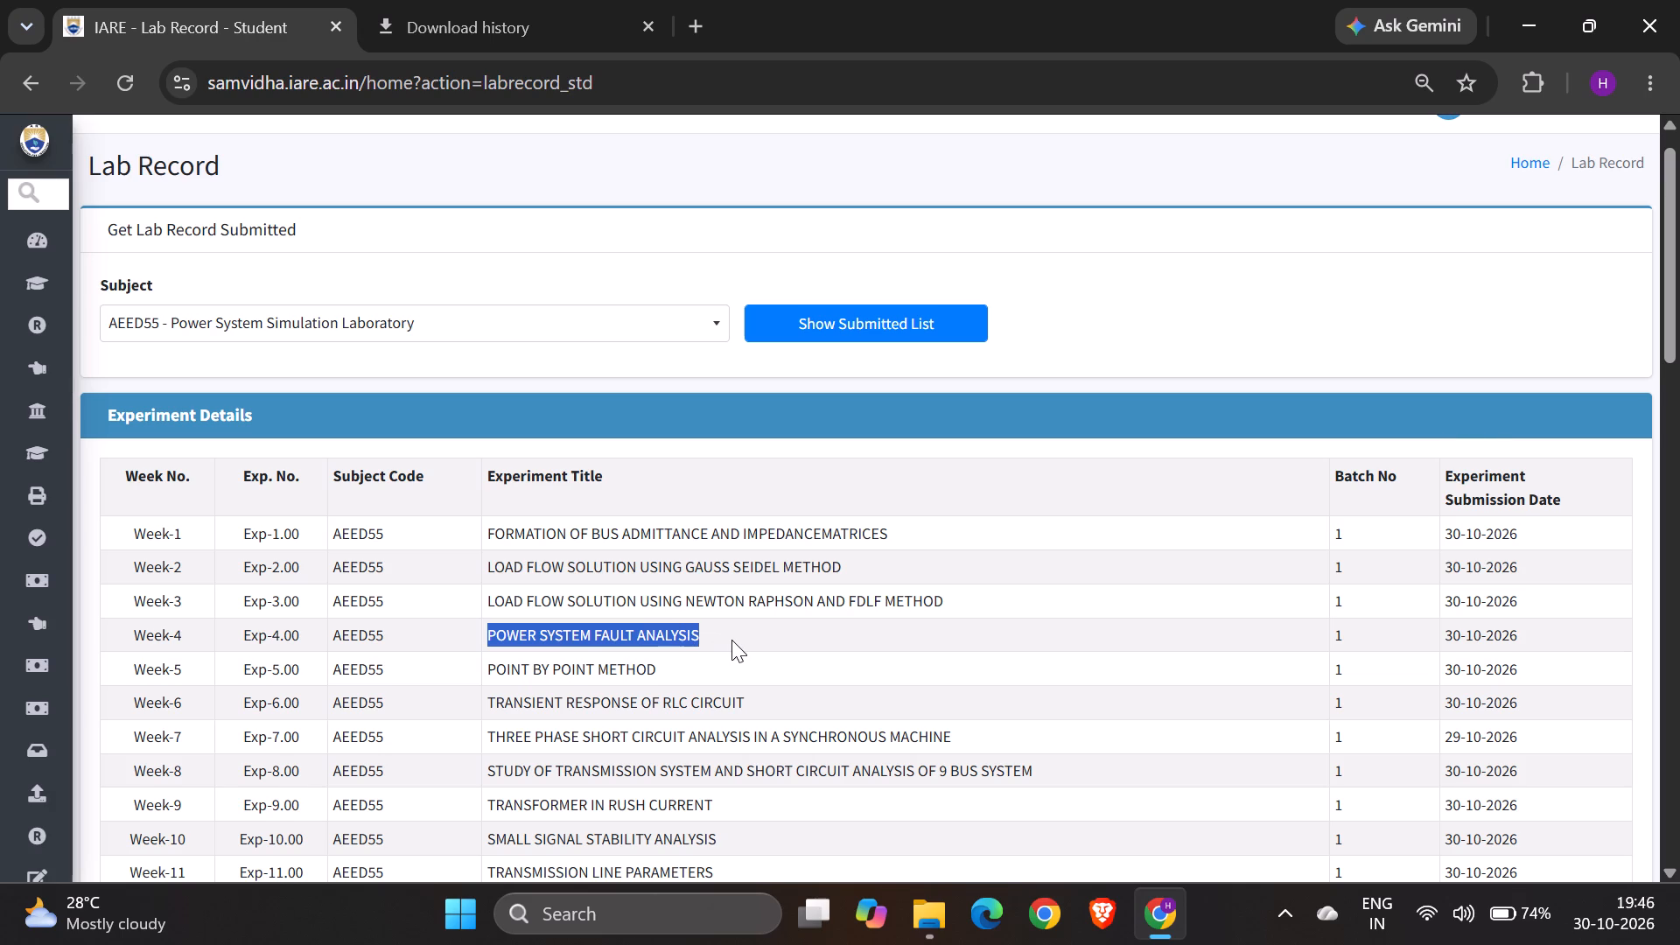
pyautogui.scroll(-8, 731, 640)
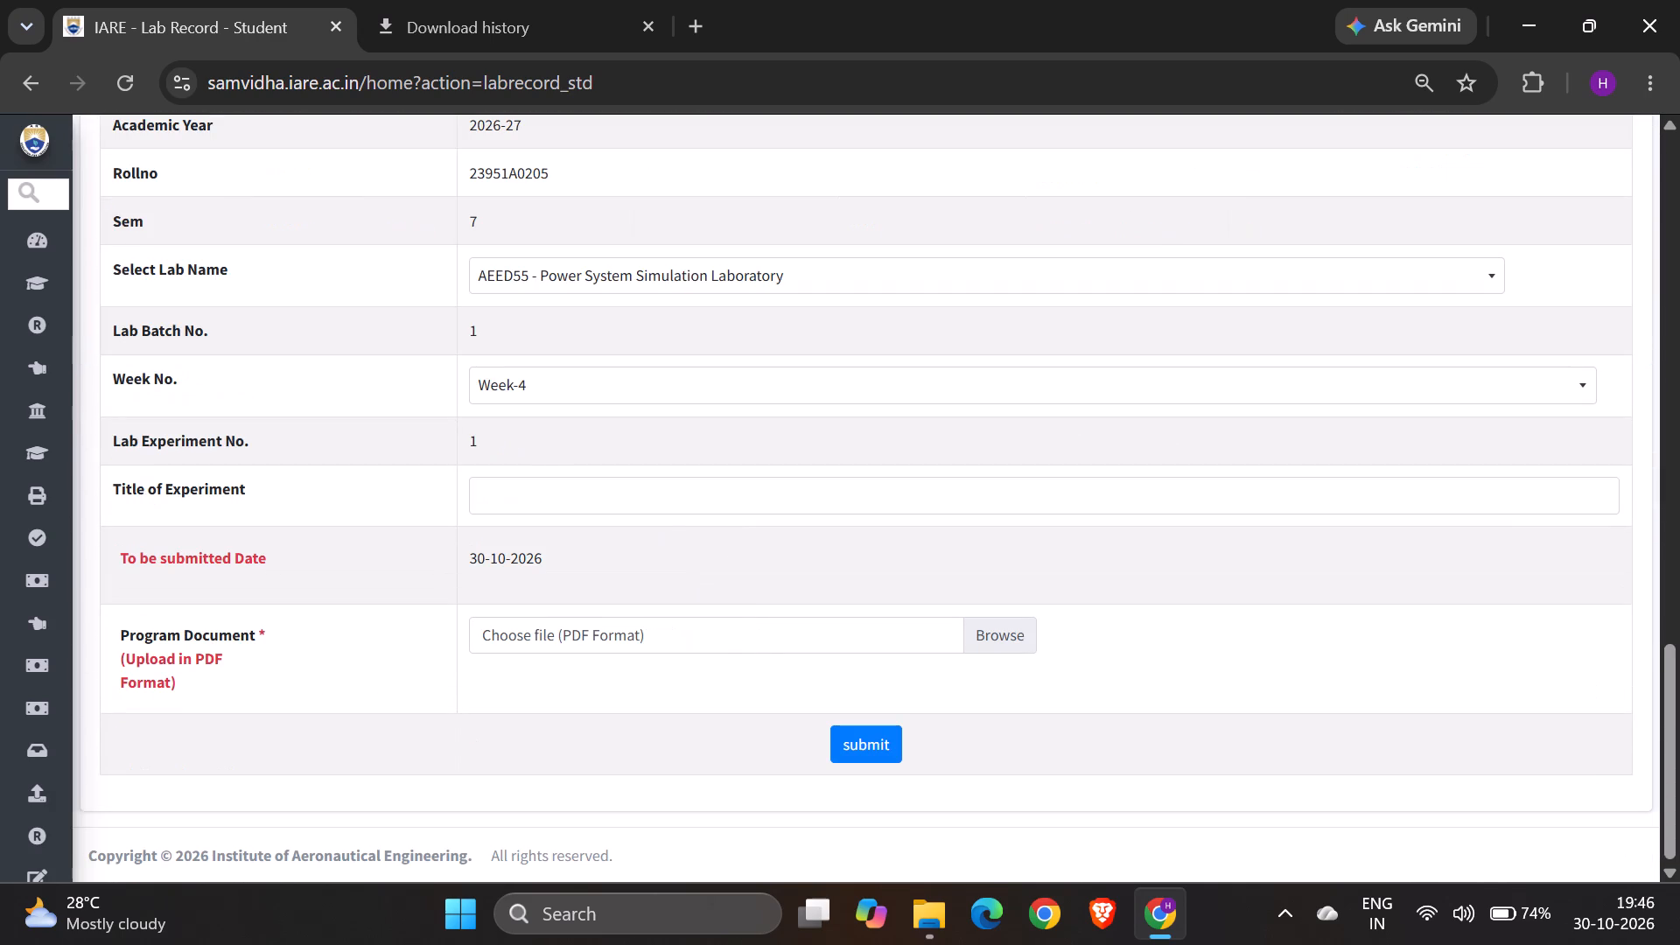
pyautogui.click(542, 484)
pyautogui.hotkey('ctrl', 'v')
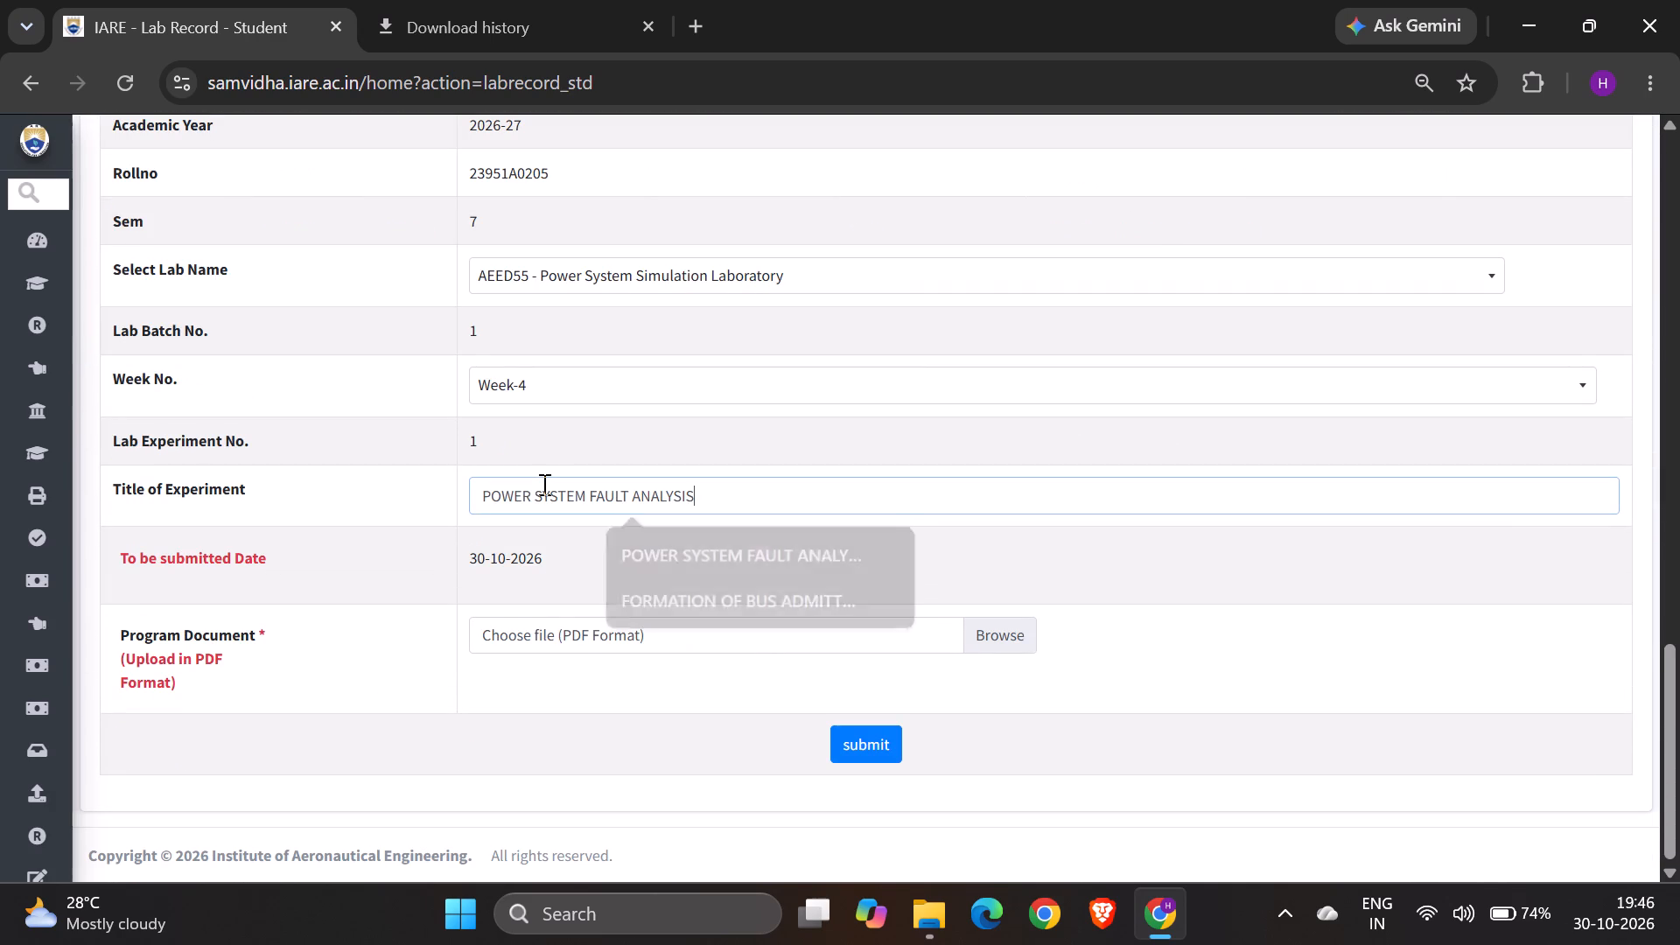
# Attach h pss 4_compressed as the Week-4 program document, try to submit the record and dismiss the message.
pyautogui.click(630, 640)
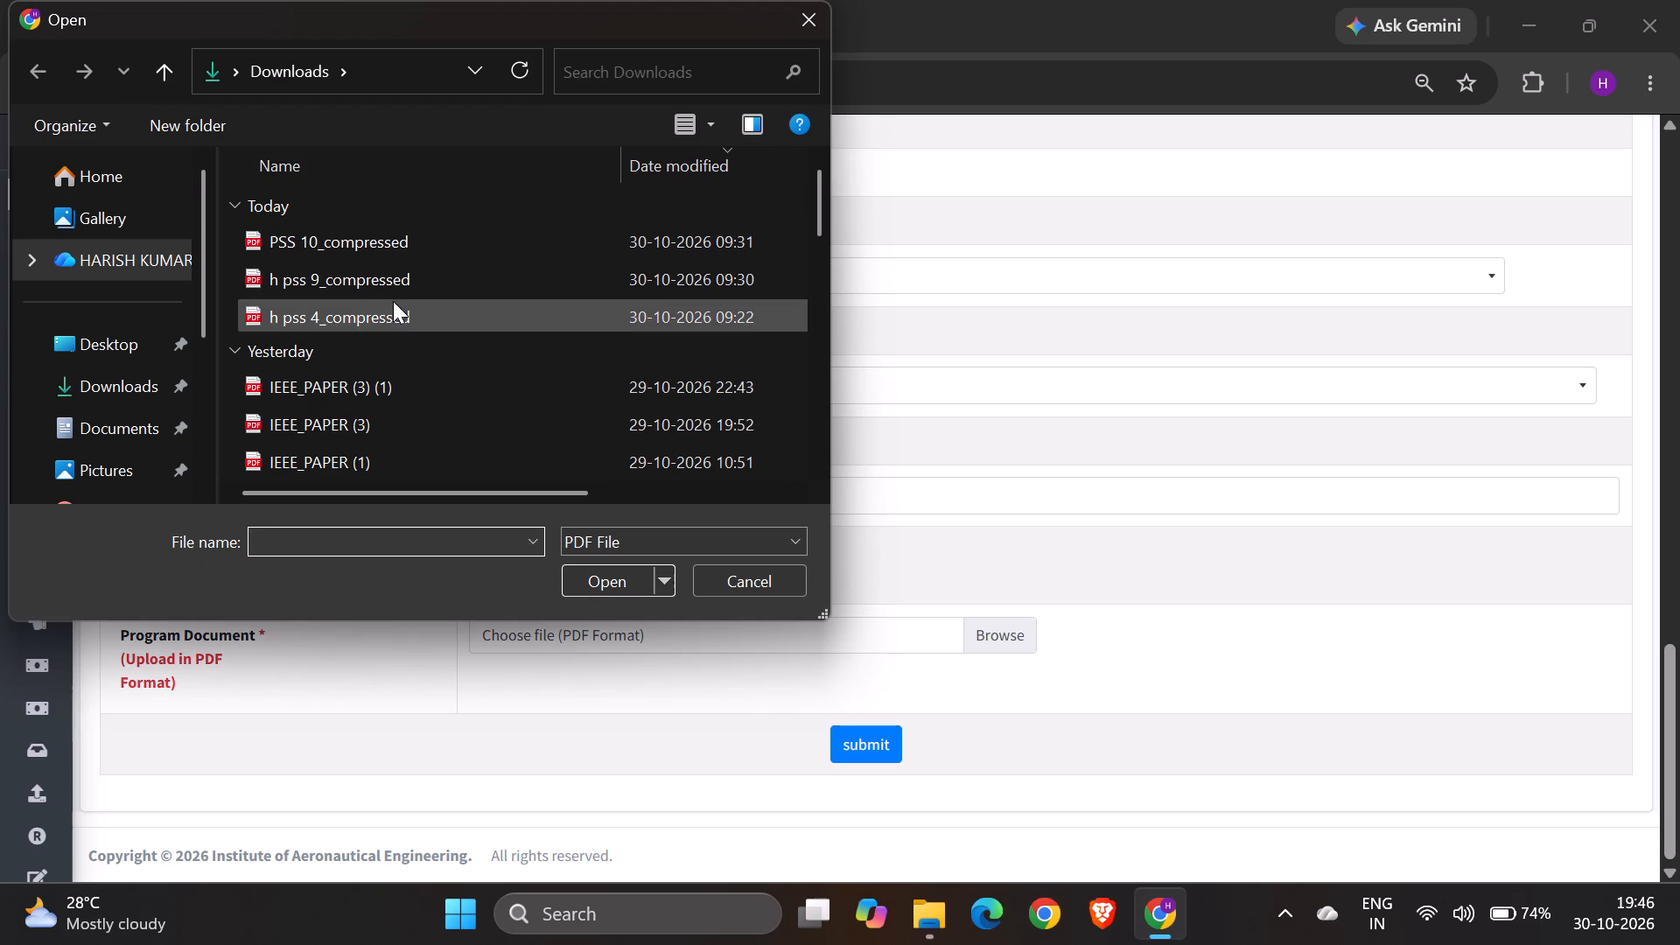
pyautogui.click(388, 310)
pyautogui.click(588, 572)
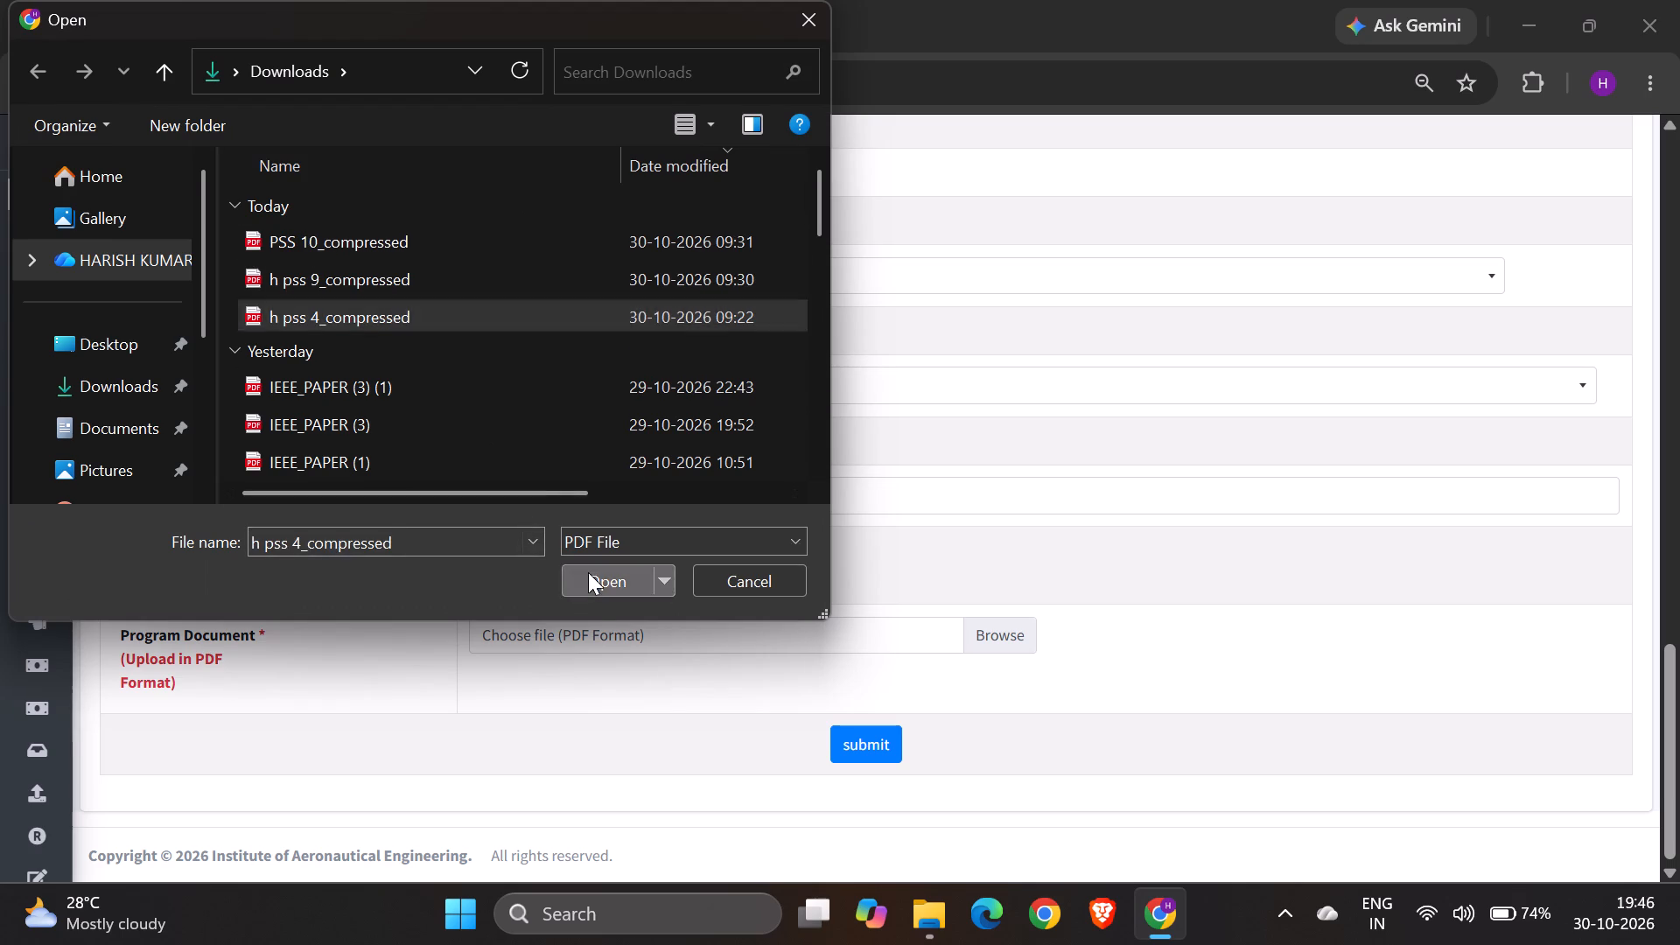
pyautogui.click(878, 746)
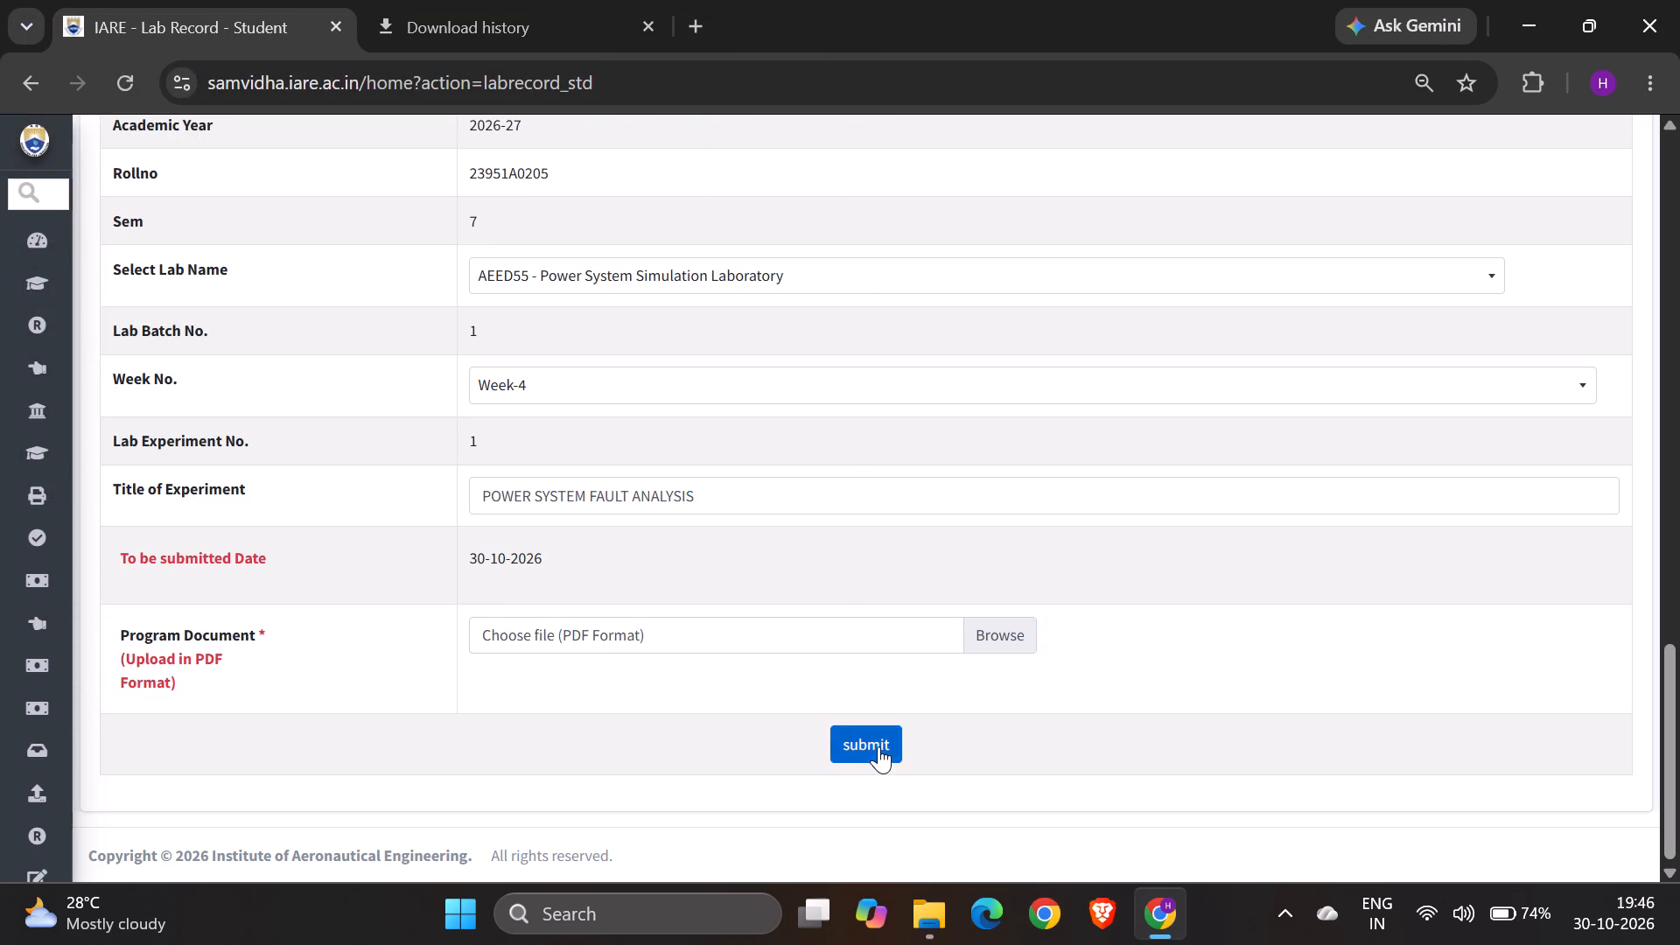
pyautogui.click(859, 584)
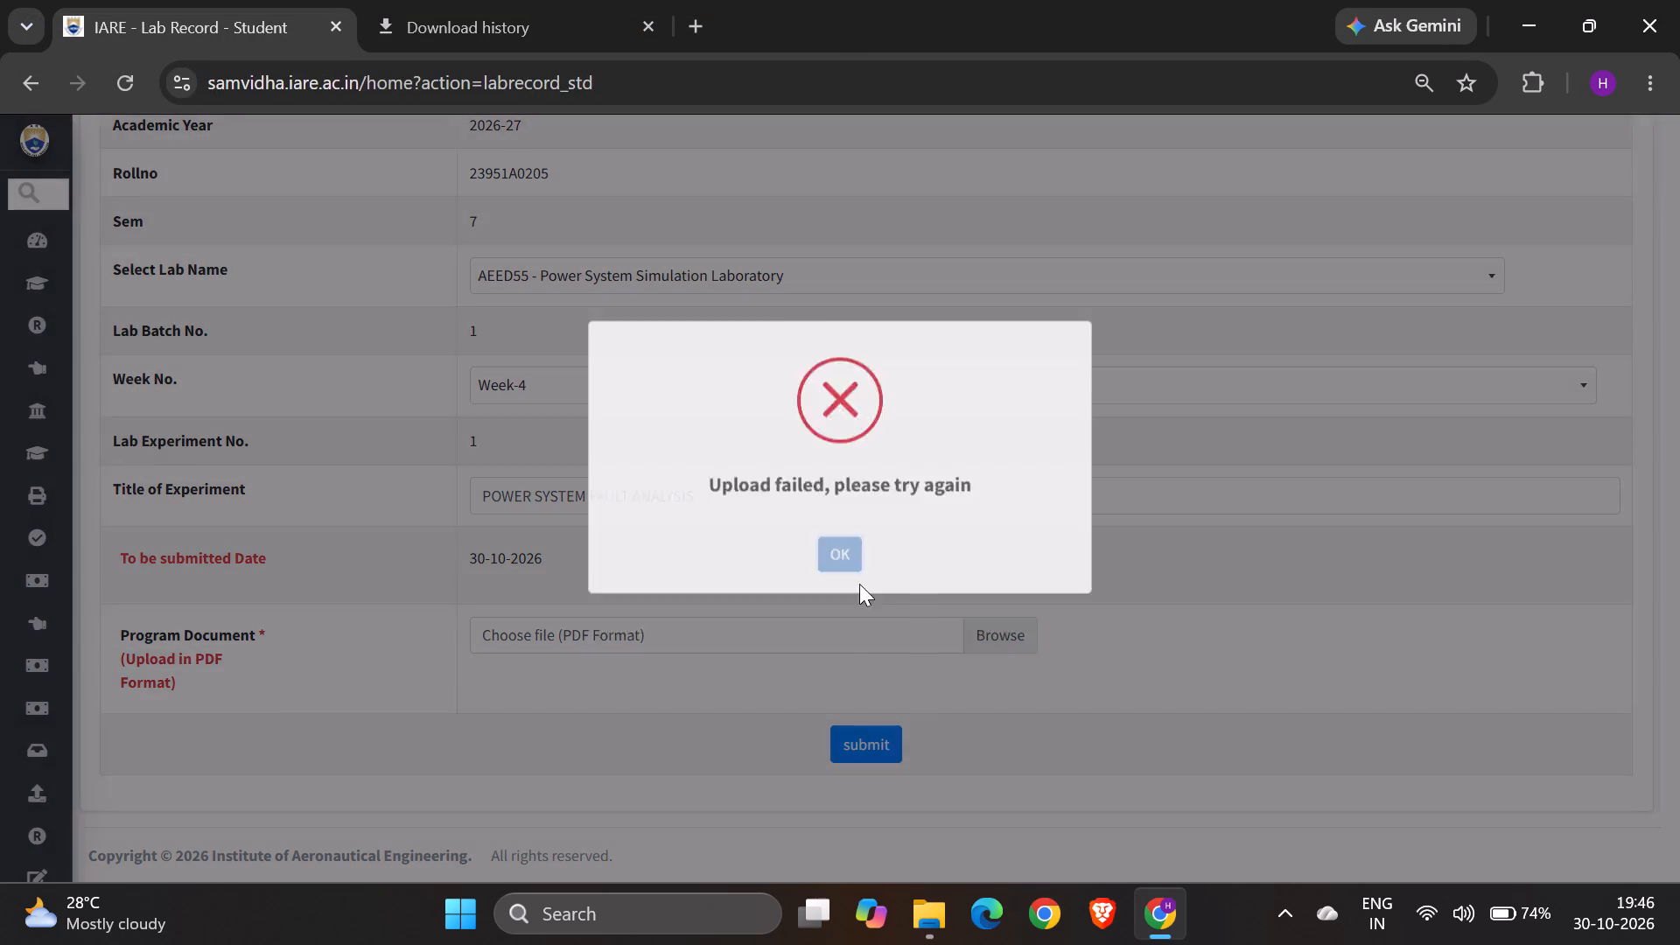
# Review the AEED55 Experiment Details table, the Submitted Lab Record List and the filled-in upload form.
pyautogui.scroll(6, 756, 517)
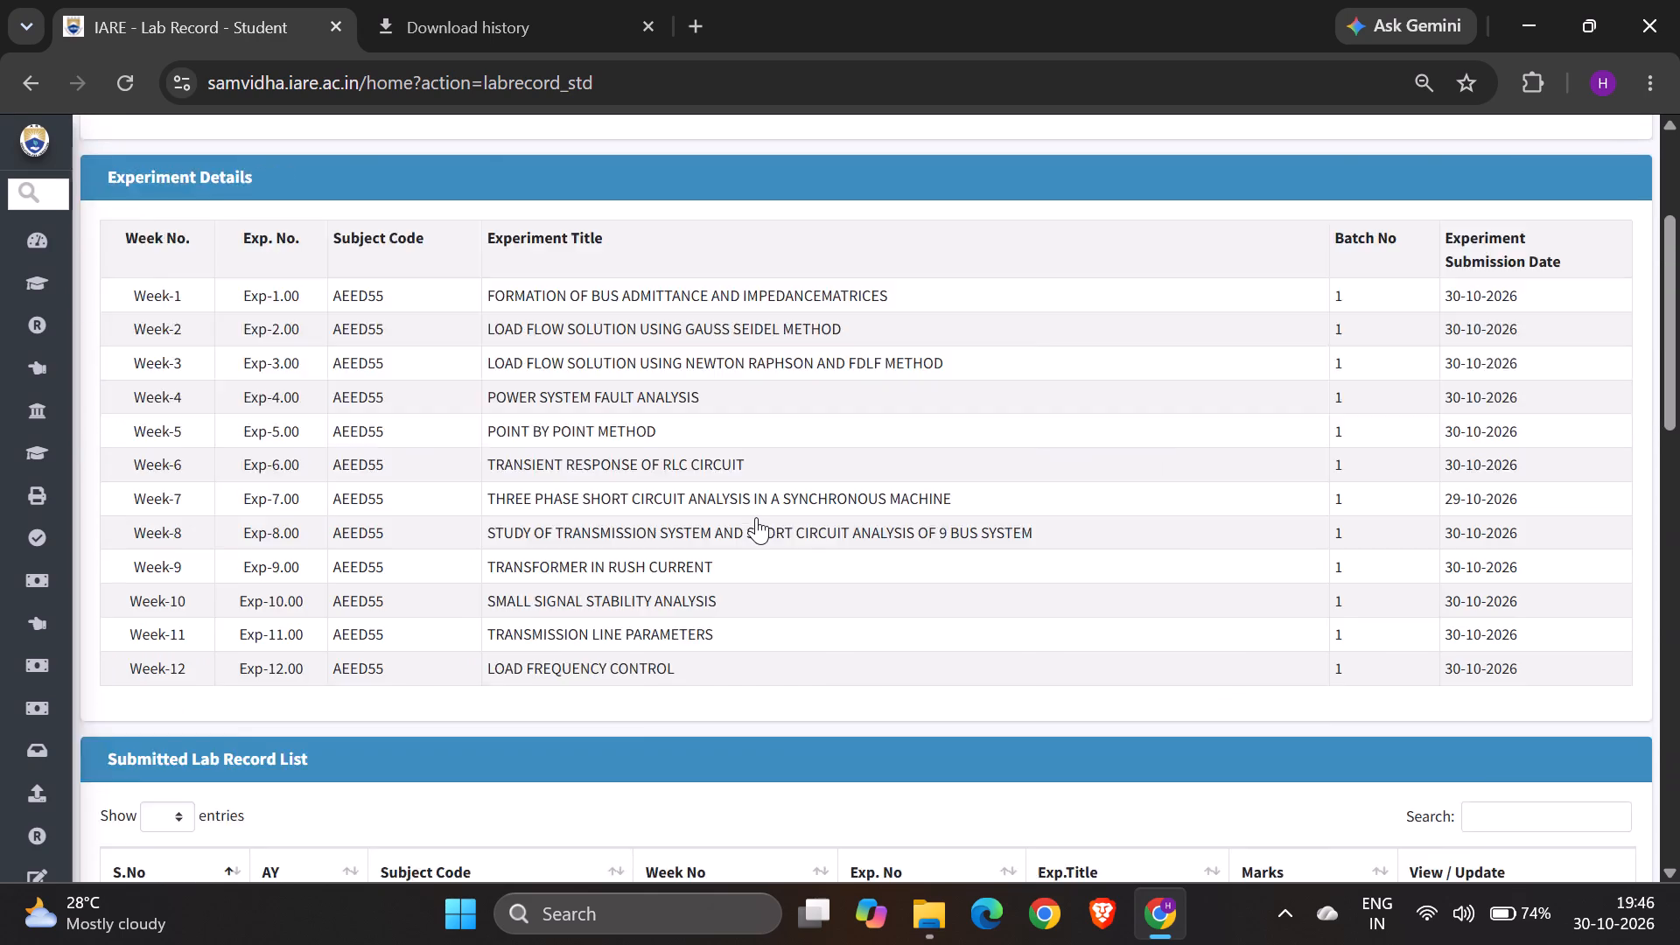
pyautogui.scroll(-3, 756, 517)
pyautogui.scroll(1, 756, 517)
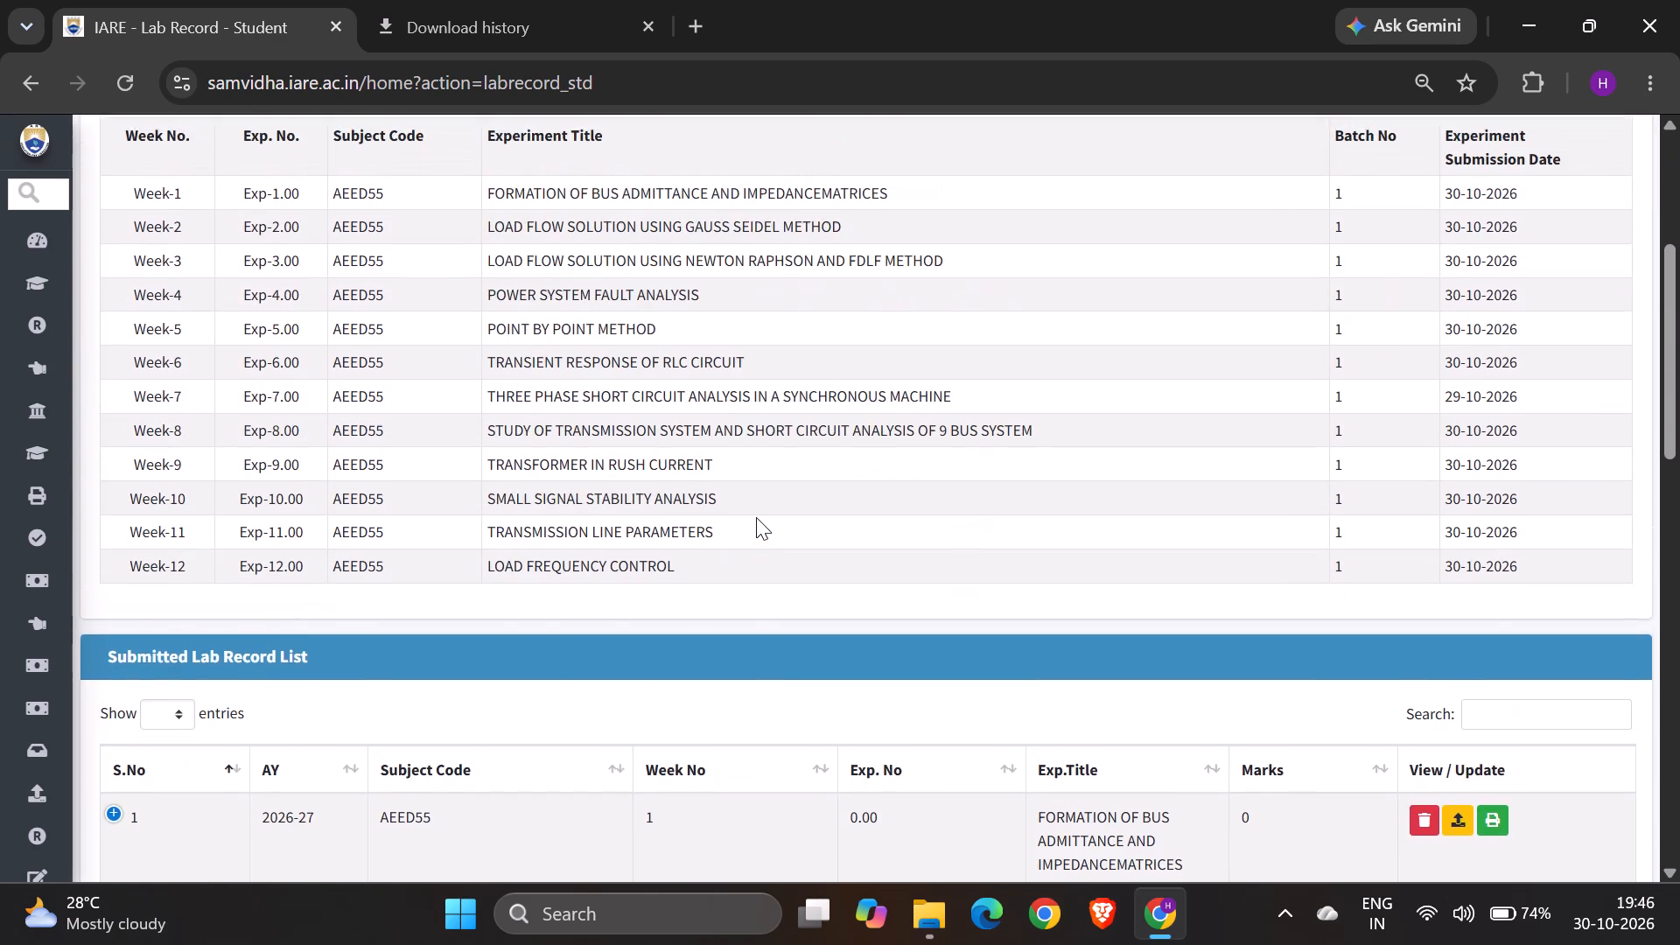
pyautogui.scroll(1, 756, 517)
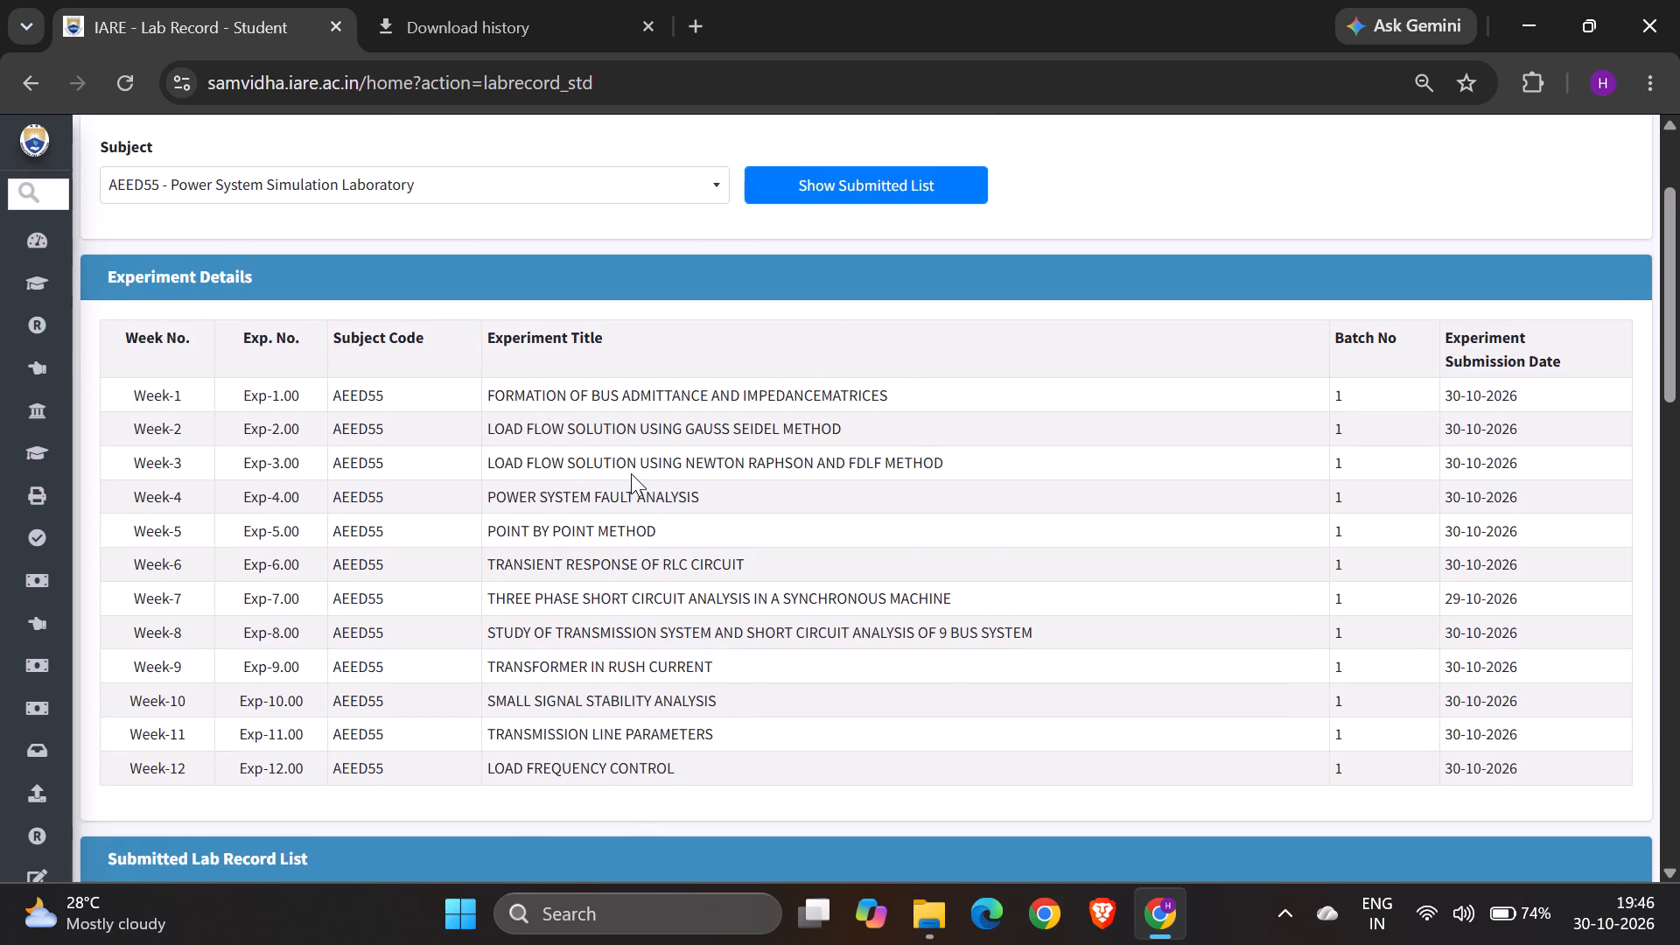
pyautogui.scroll(2, 631, 473)
pyautogui.scroll(-2, 631, 473)
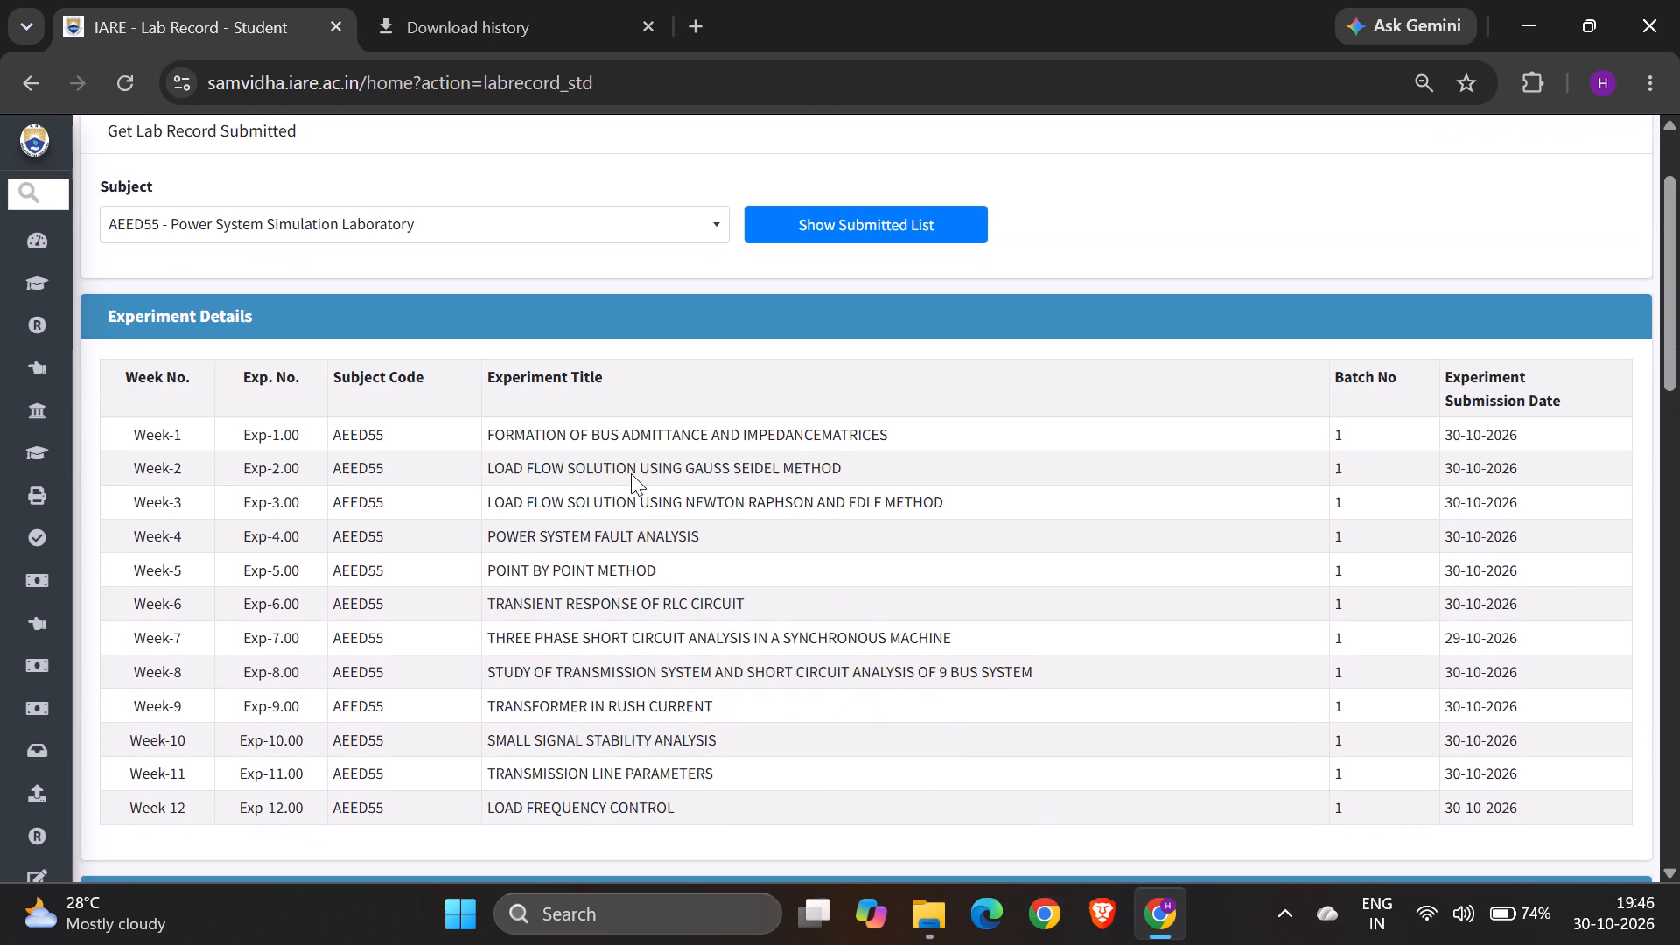
pyautogui.scroll(-4, 631, 473)
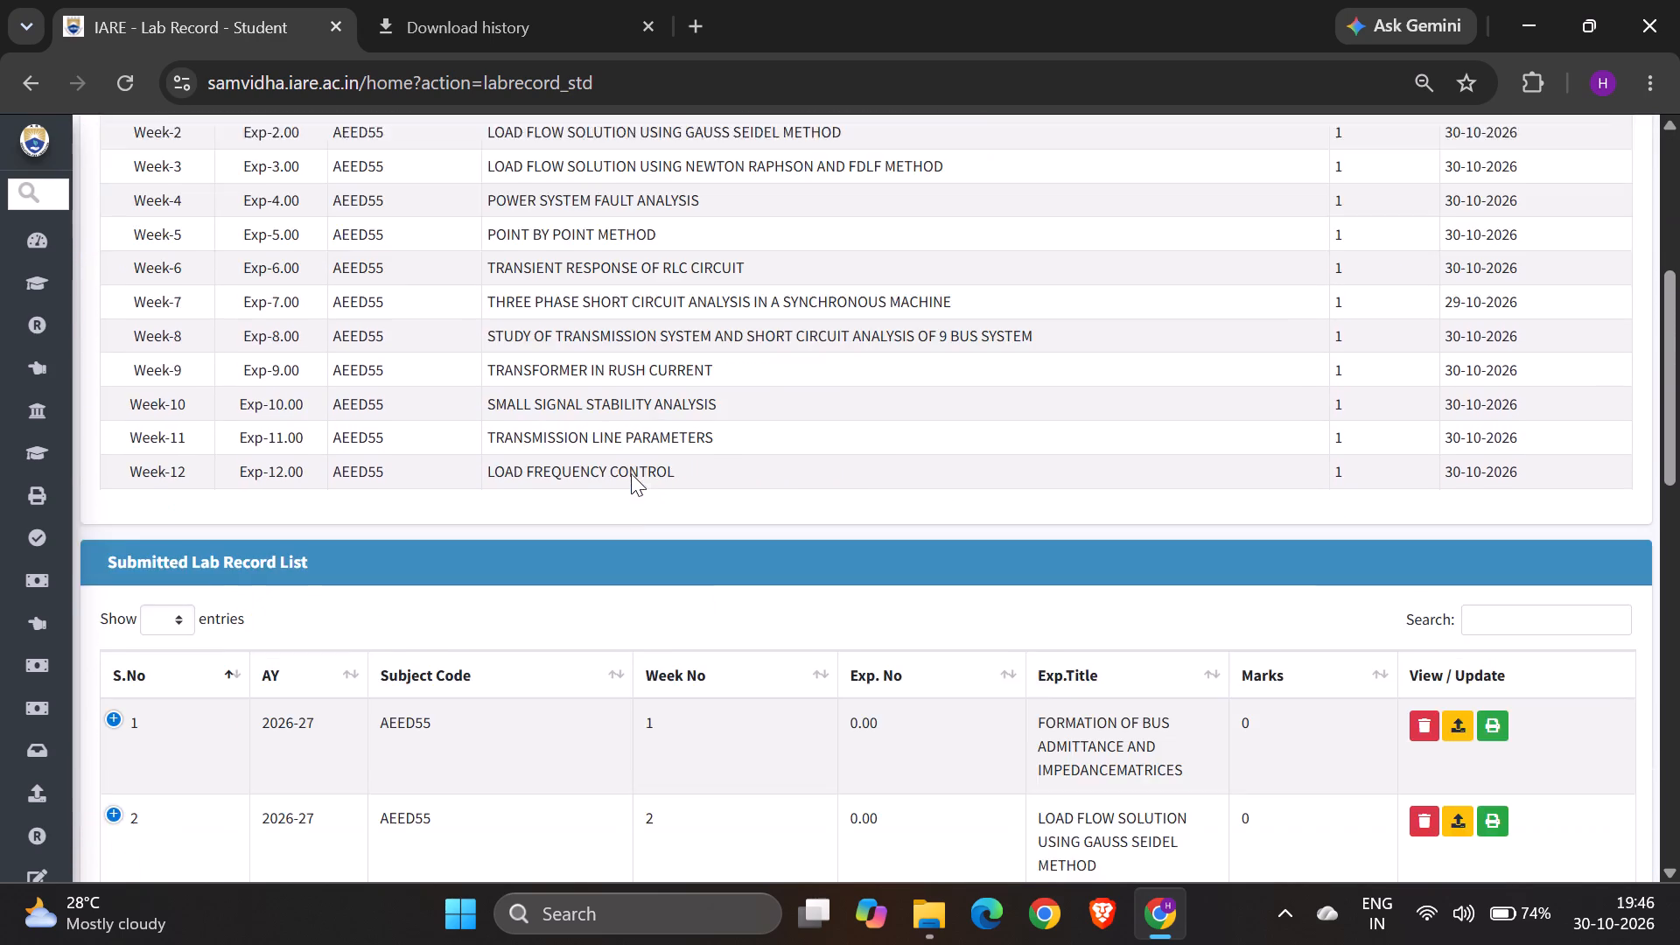
pyautogui.scroll(-1, 631, 473)
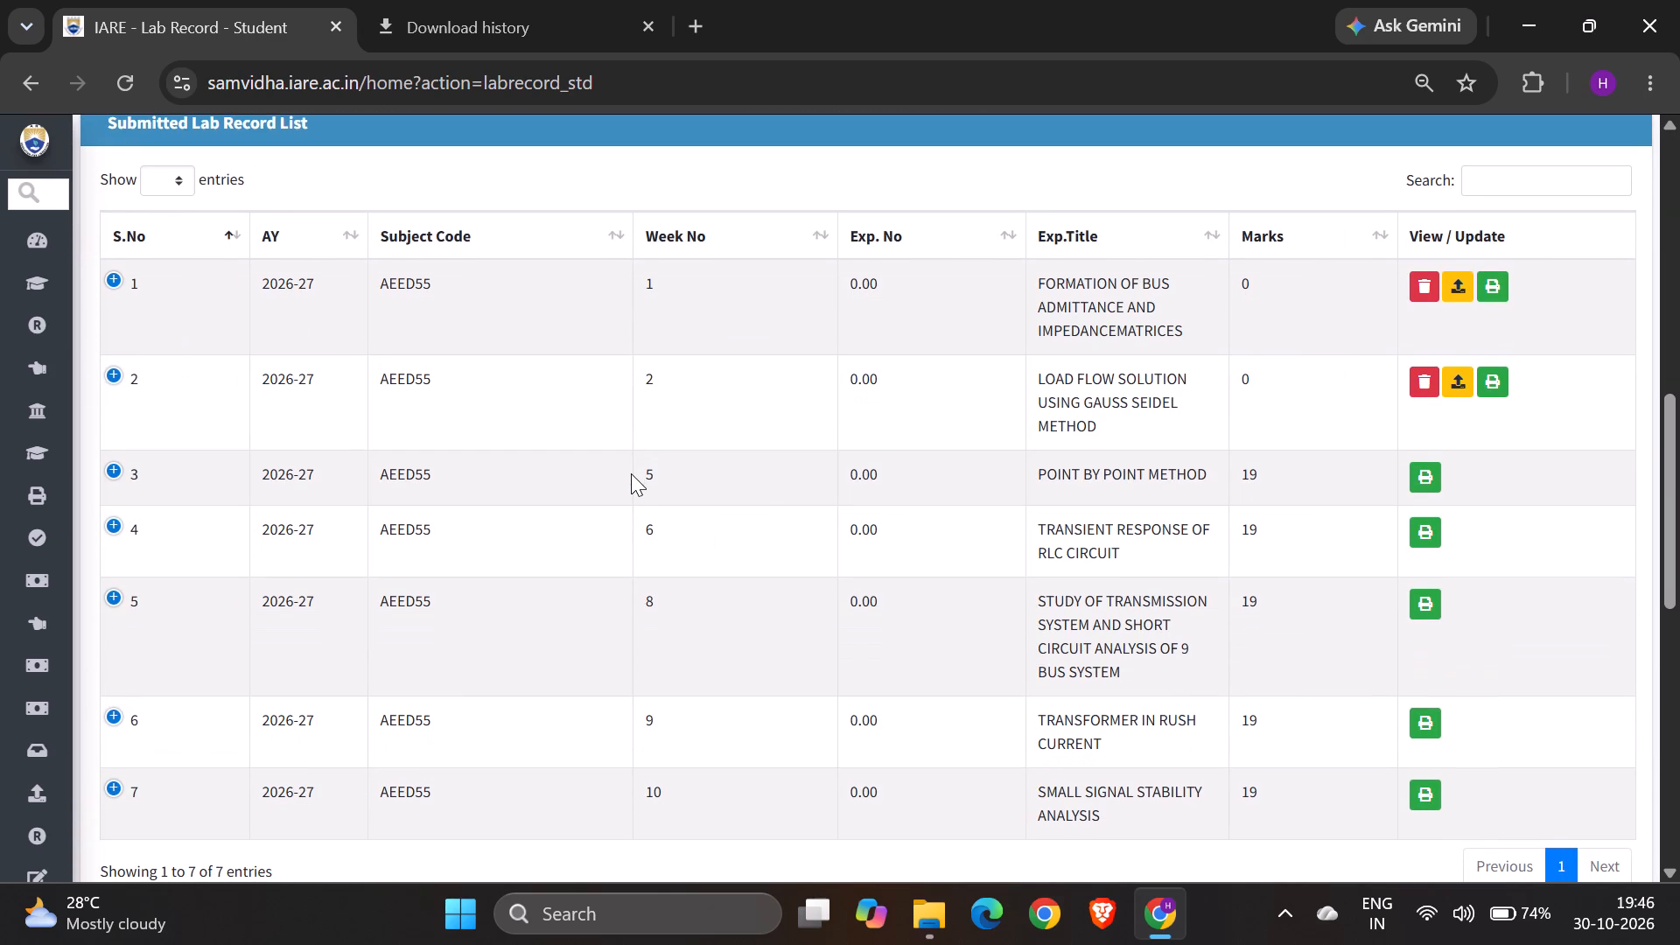
pyautogui.scroll(-1, 631, 473)
pyautogui.scroll(-2, 653, 560)
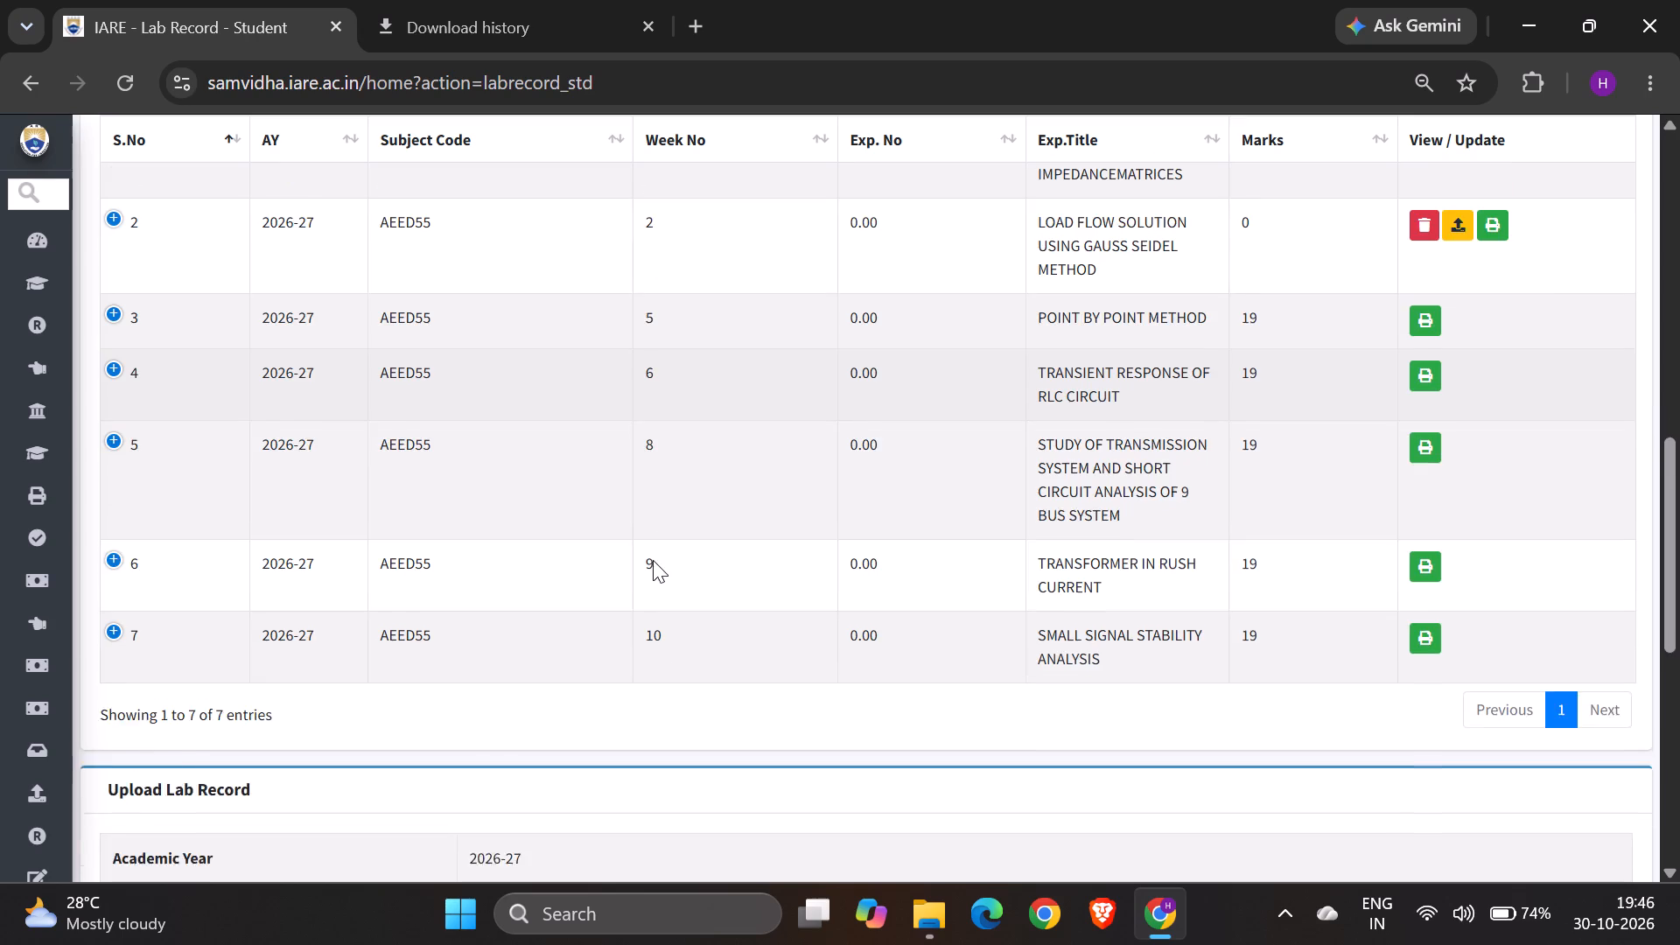
pyautogui.scroll(-4, 653, 560)
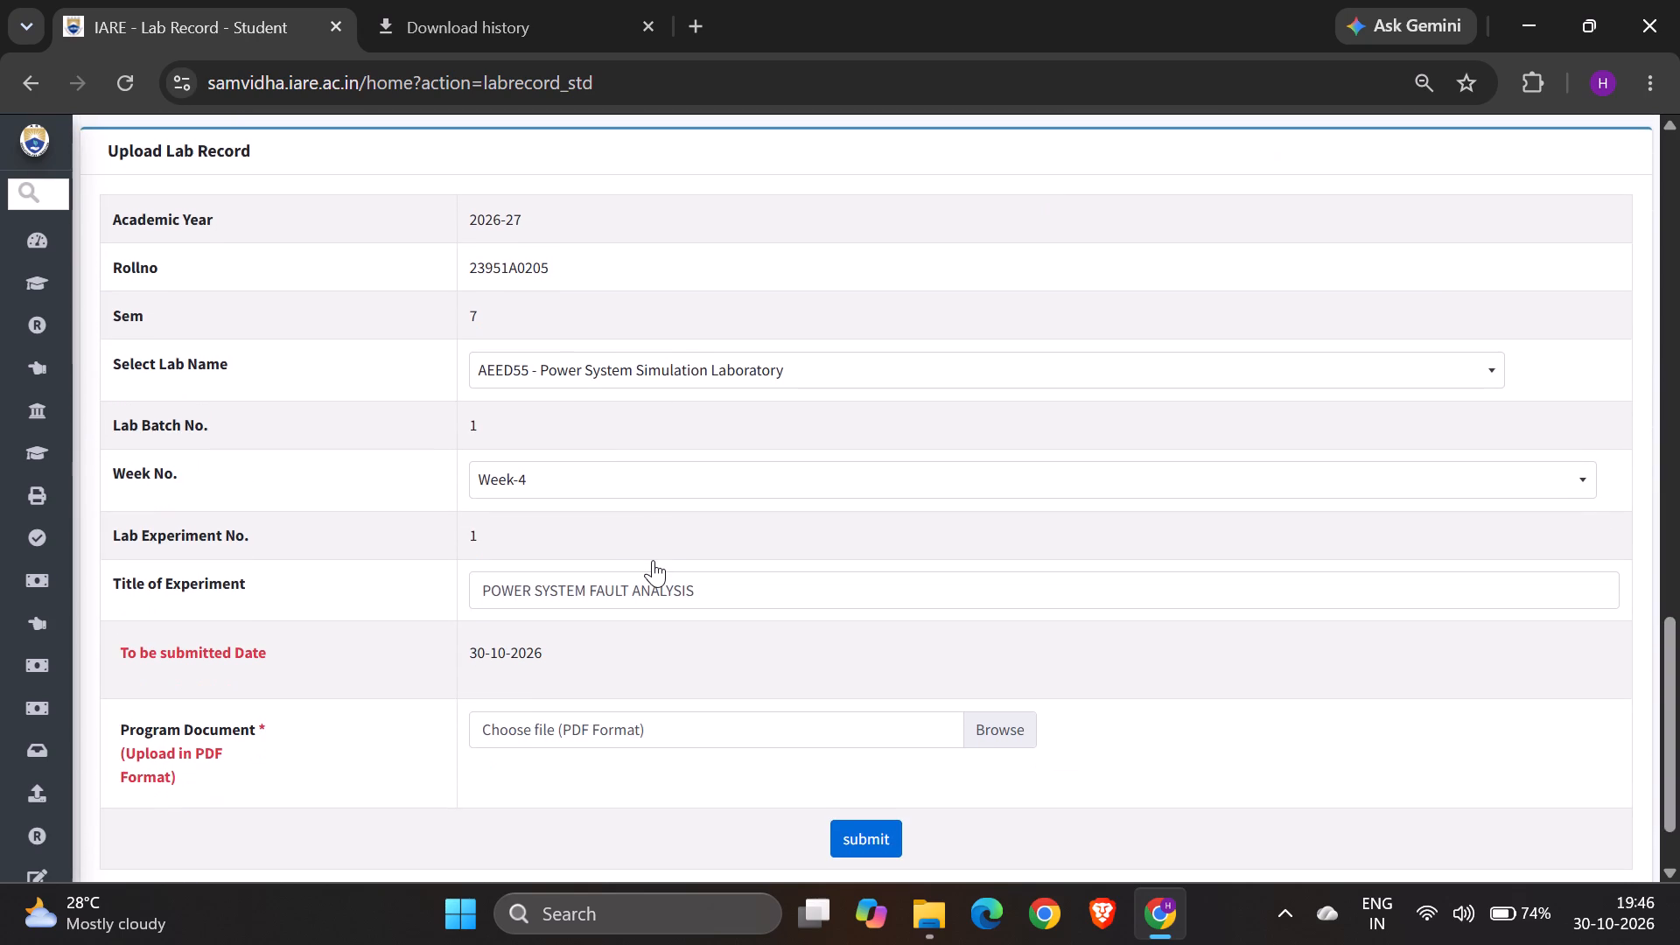
pyautogui.scroll(-2, 653, 560)
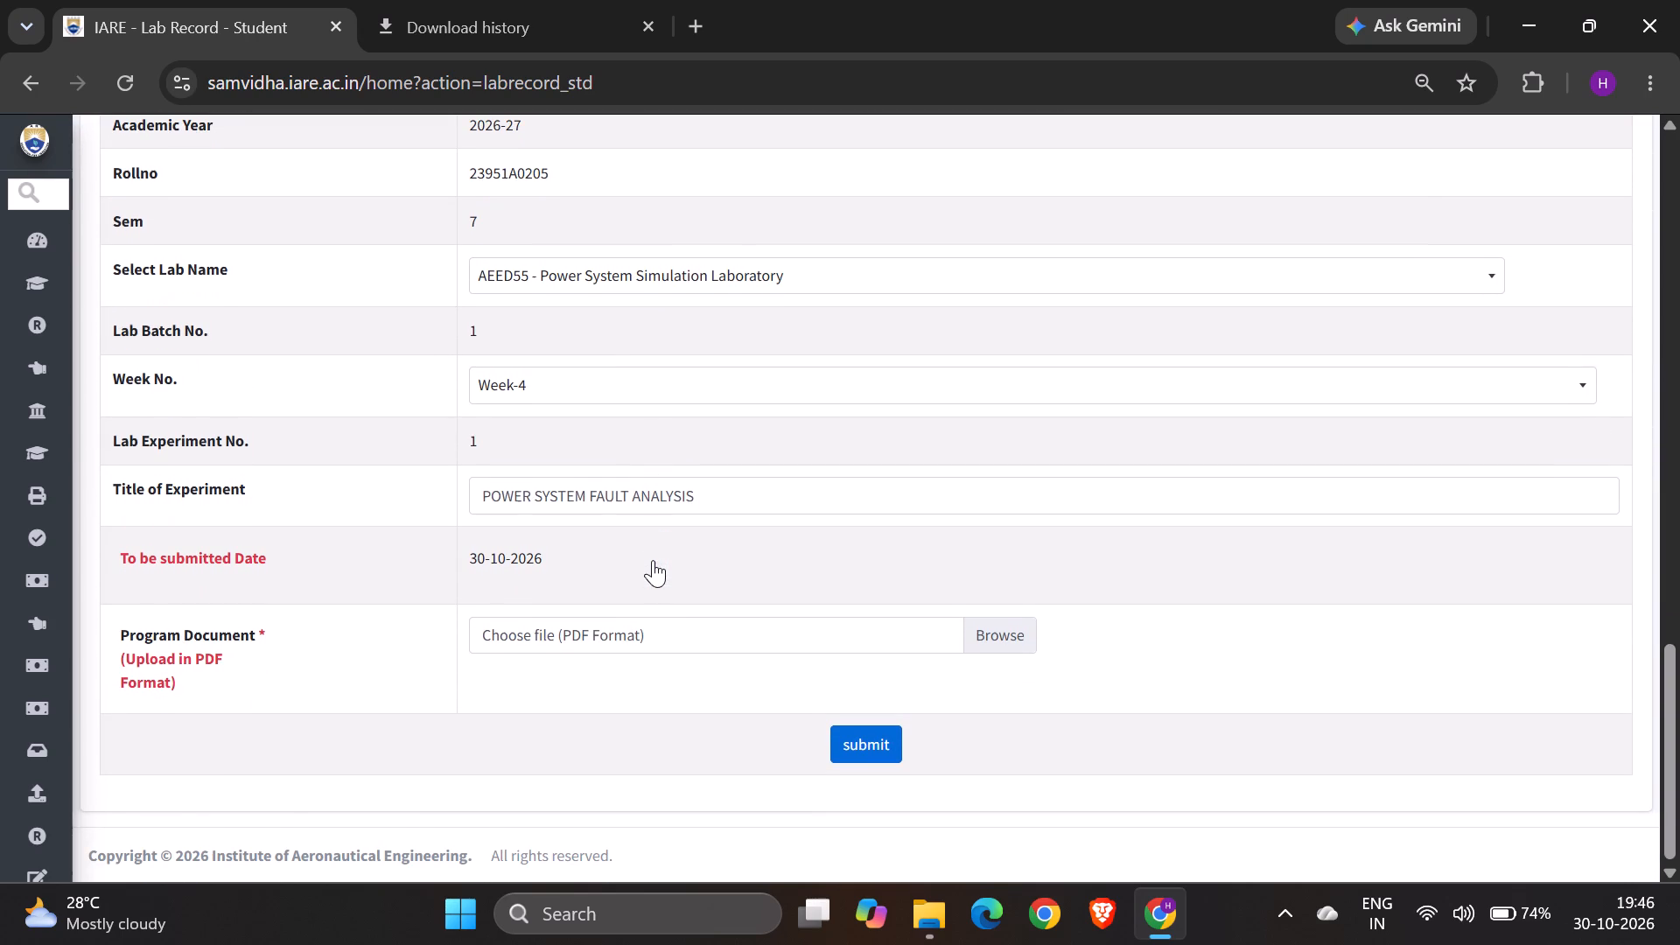
pyautogui.scroll(-2, 653, 560)
# Change the upload form's week to Week-3.
pyautogui.scroll(1, 653, 560)
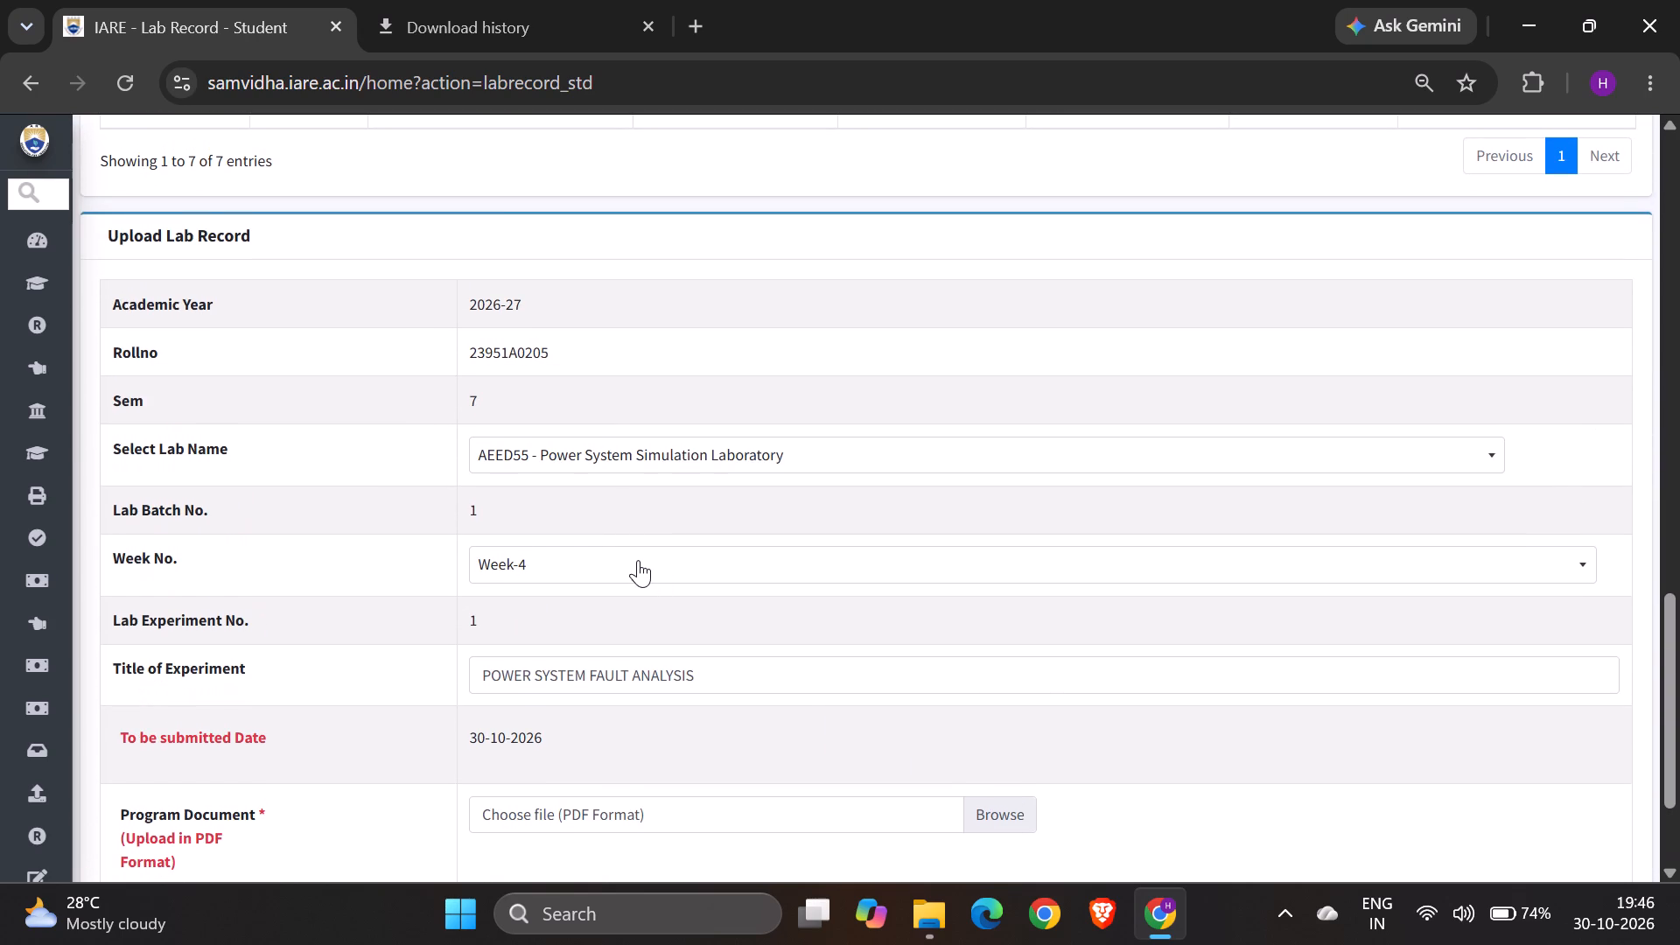
pyautogui.click(638, 560)
pyautogui.click(572, 399)
# Replace the upload form's experiment title with LOAD FLOW SOLUTION USING NEWTON RAPHSON AND FDLF METHOD from the clipboard history.
pyautogui.scroll(4, 572, 399)
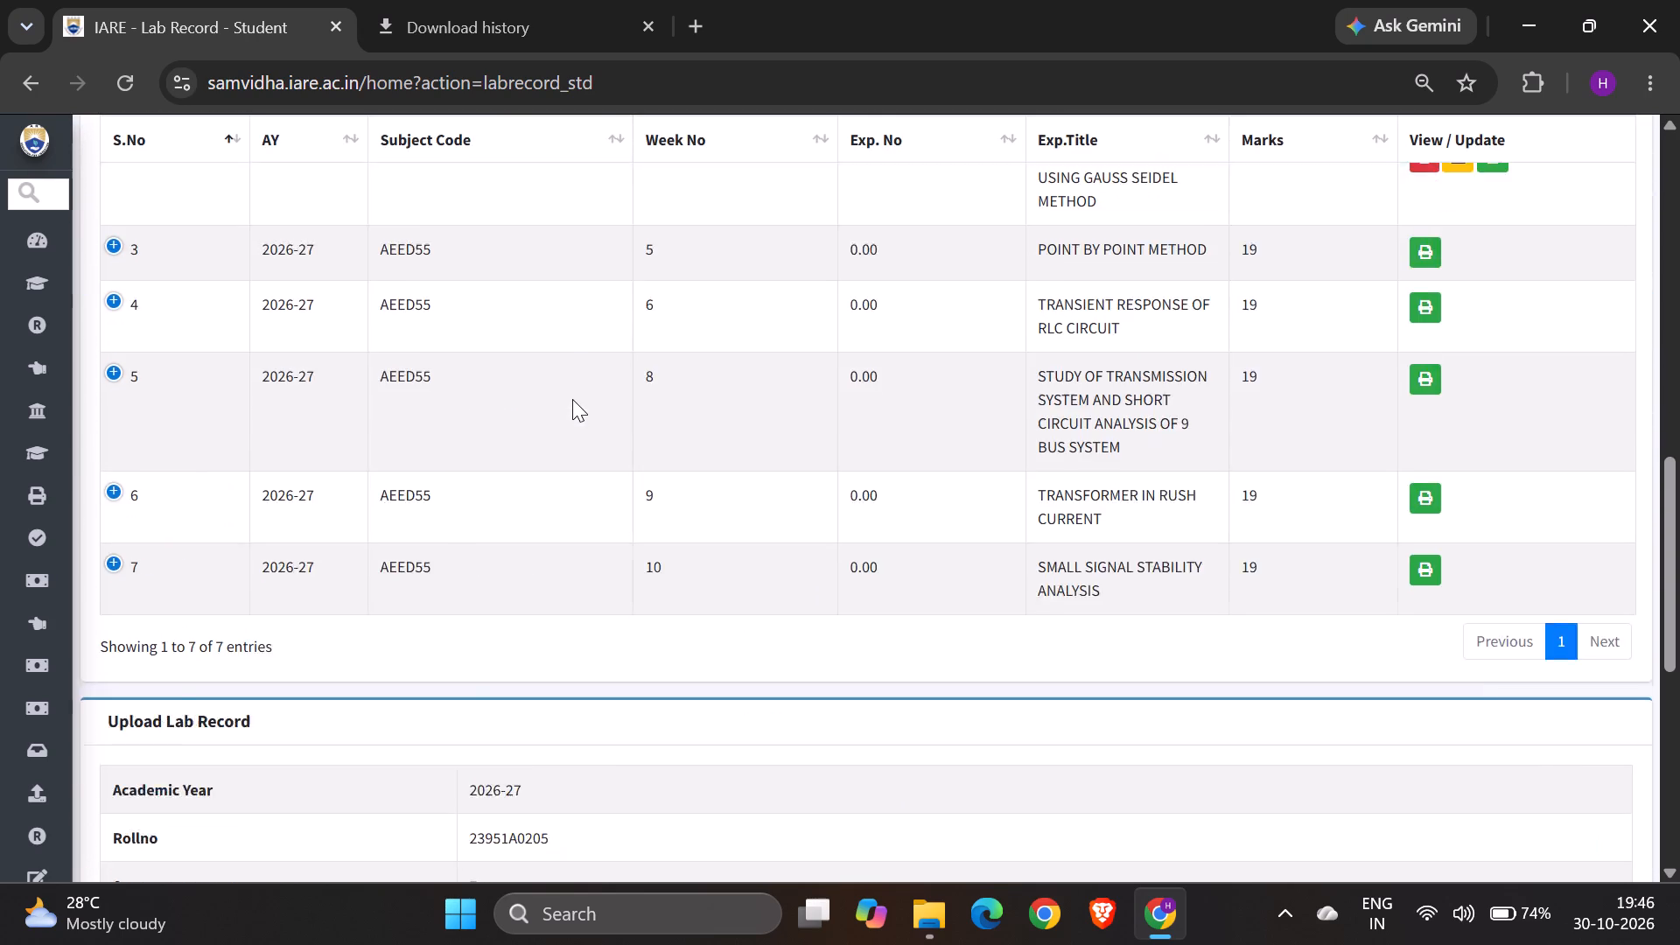
pyautogui.scroll(5, 572, 399)
pyautogui.scroll(-4, 454, 464)
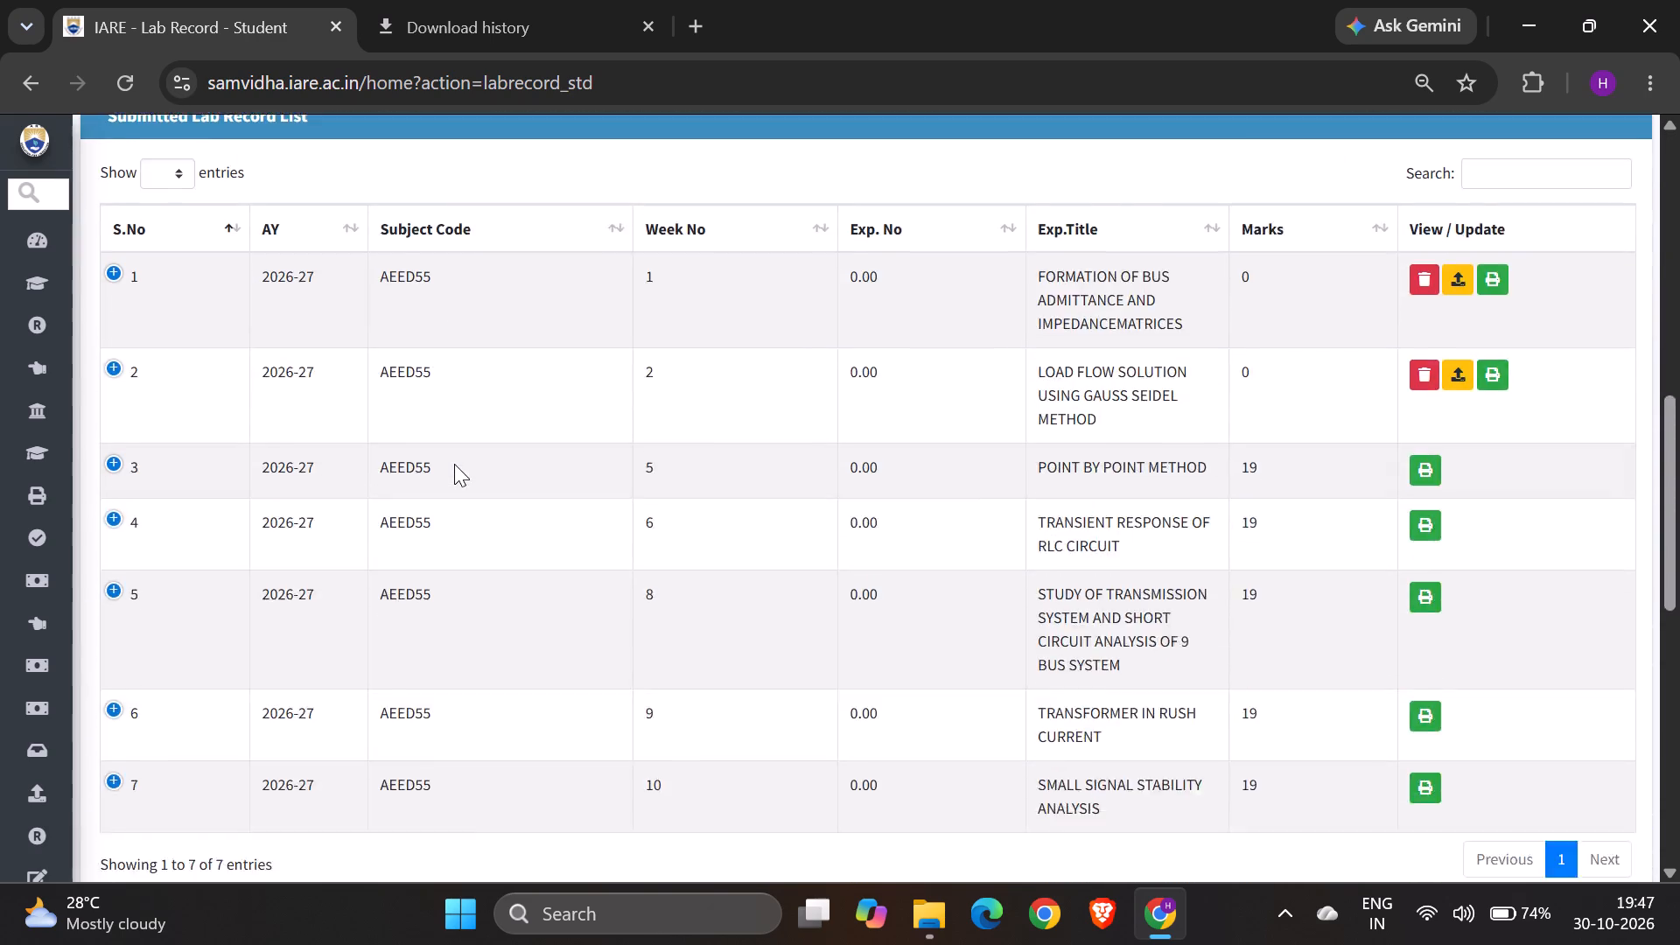
pyautogui.scroll(-2, 454, 464)
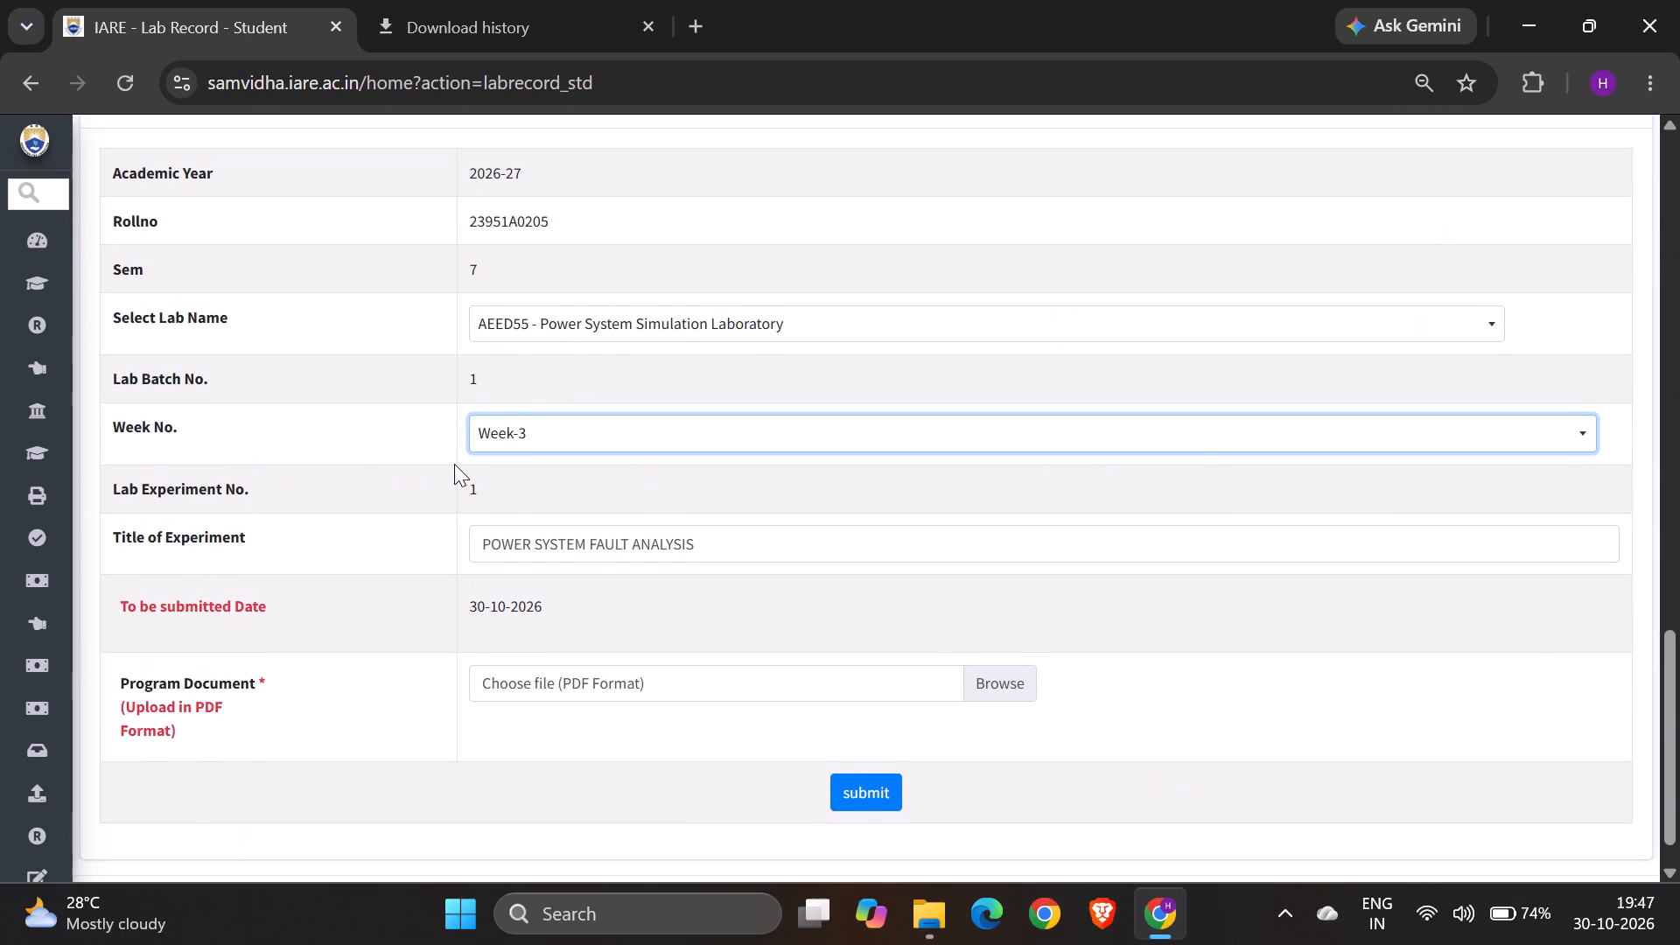
pyautogui.scroll(-1, 454, 464)
pyautogui.click(619, 507)
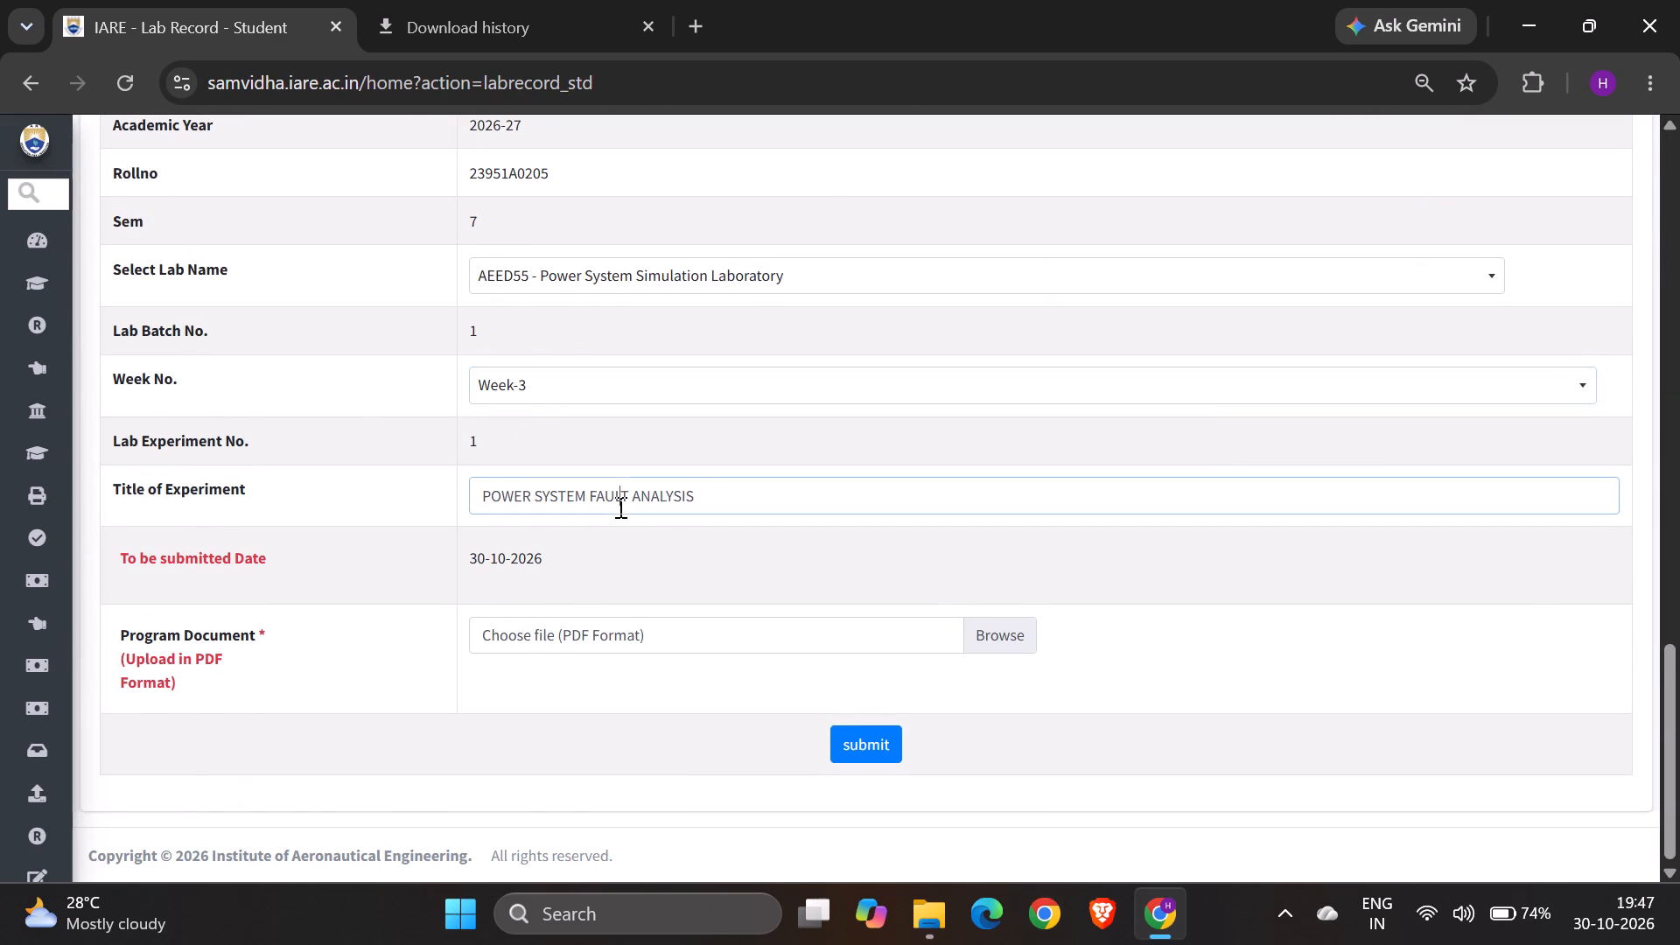
pyautogui.click(710, 492)
pyautogui.press('BackSpace')
pyautogui.press('BackSpace')
pyautogui.press('BackSpace')
pyautogui.press('BackSpace')
pyautogui.press('BackSpace')
pyautogui.press('BackSpace')
pyautogui.press('BackSpace')
pyautogui.press('BackSpace')
pyautogui.press('BackSpace')
pyautogui.press('BackSpace')
pyautogui.press('BackSpace')
pyautogui.press('BackSpace')
pyautogui.press('BackSpace')
pyautogui.press('BackSpace')
pyautogui.press('BackSpace')
pyautogui.press('BackSpace')
pyautogui.press('BackSpace')
pyautogui.press('BackSpace')
pyautogui.press('BackSpace')
pyautogui.press('BackSpace')
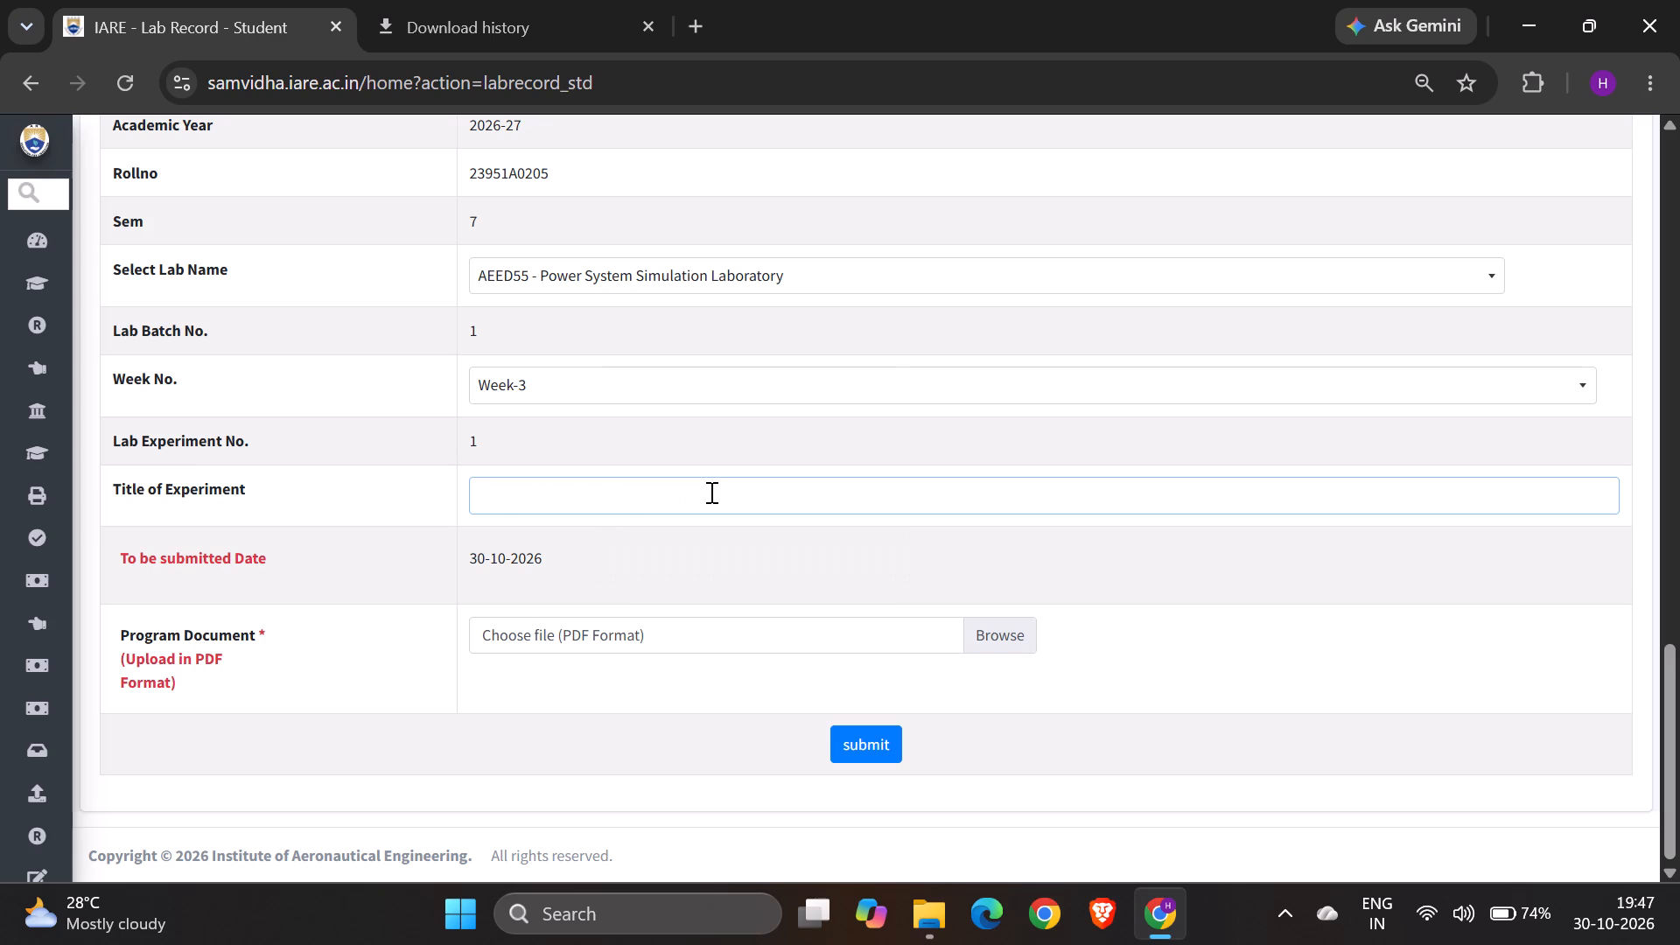
pyautogui.press('super+v')
pyautogui.click(617, 543)
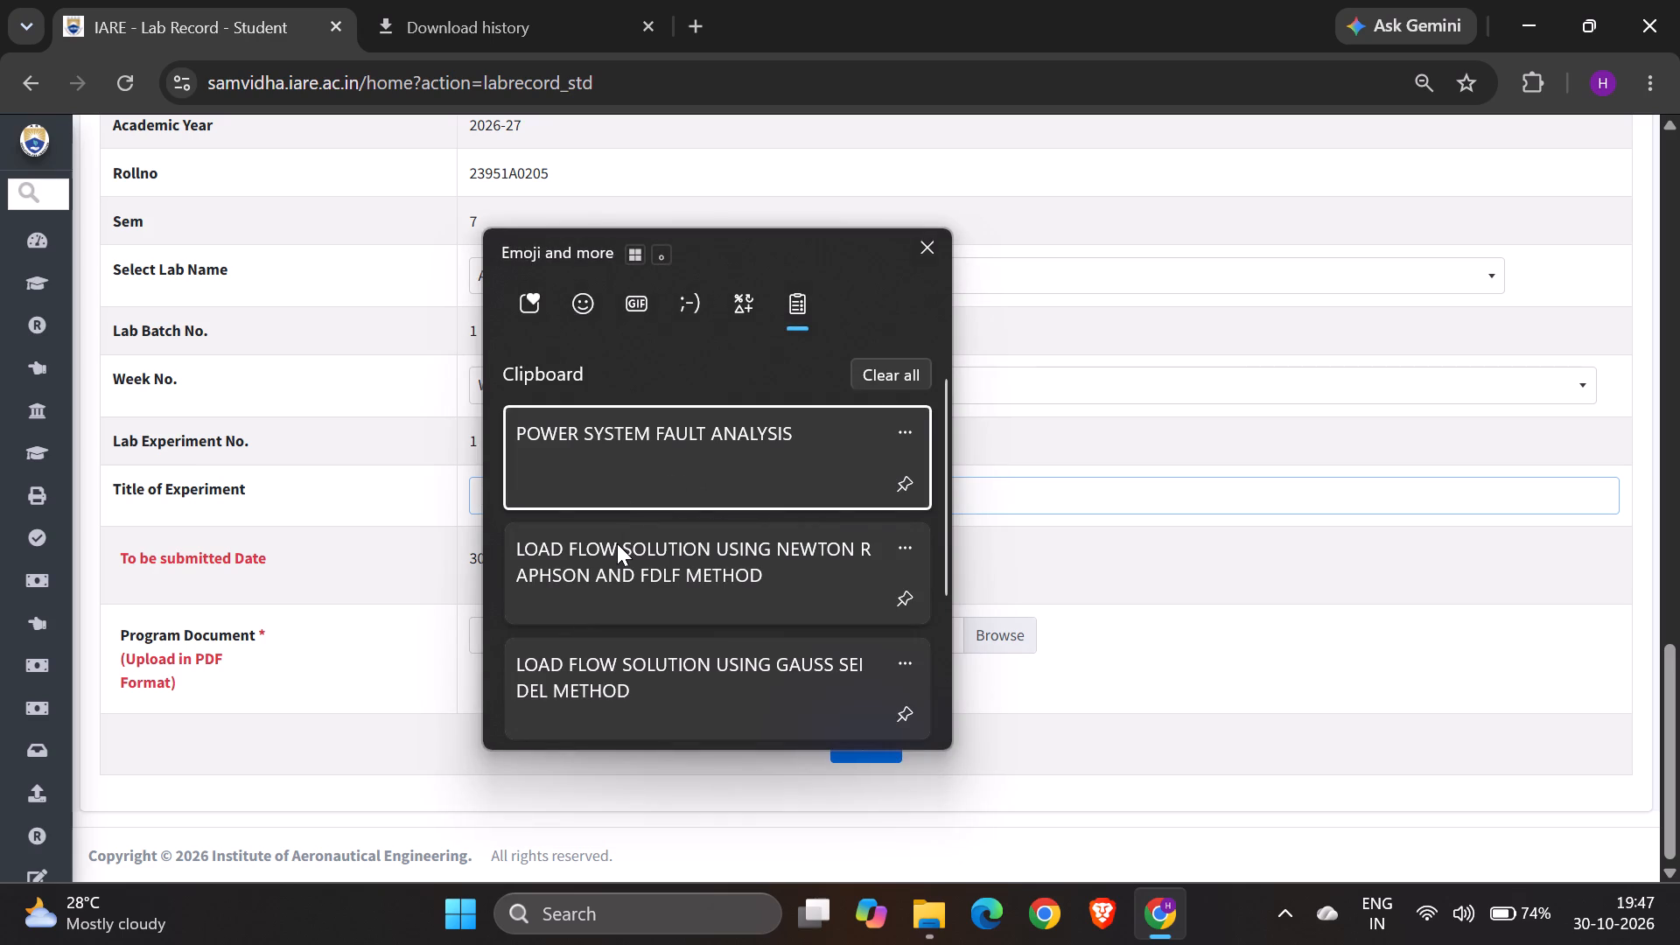
pyautogui.hotkey('ctrl', 'v')
# Attach h pss 9_compressed as the Week-3 program document, submit the record and dismiss the message.
pyautogui.click(657, 633)
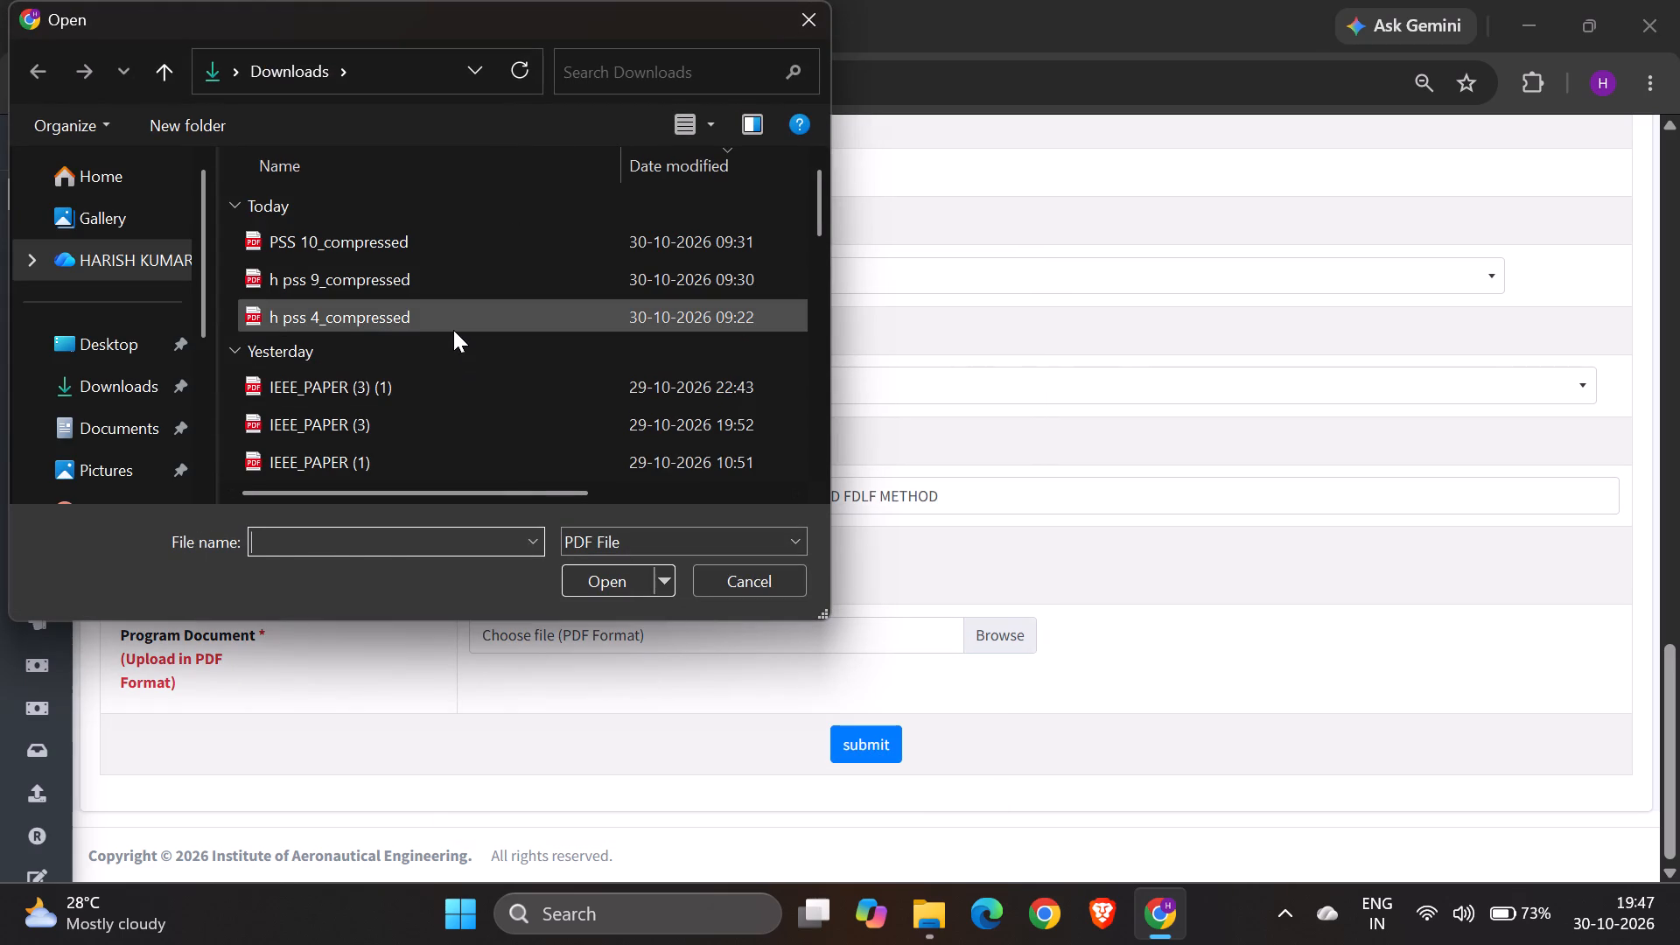
pyautogui.click(453, 330)
pyautogui.click(458, 276)
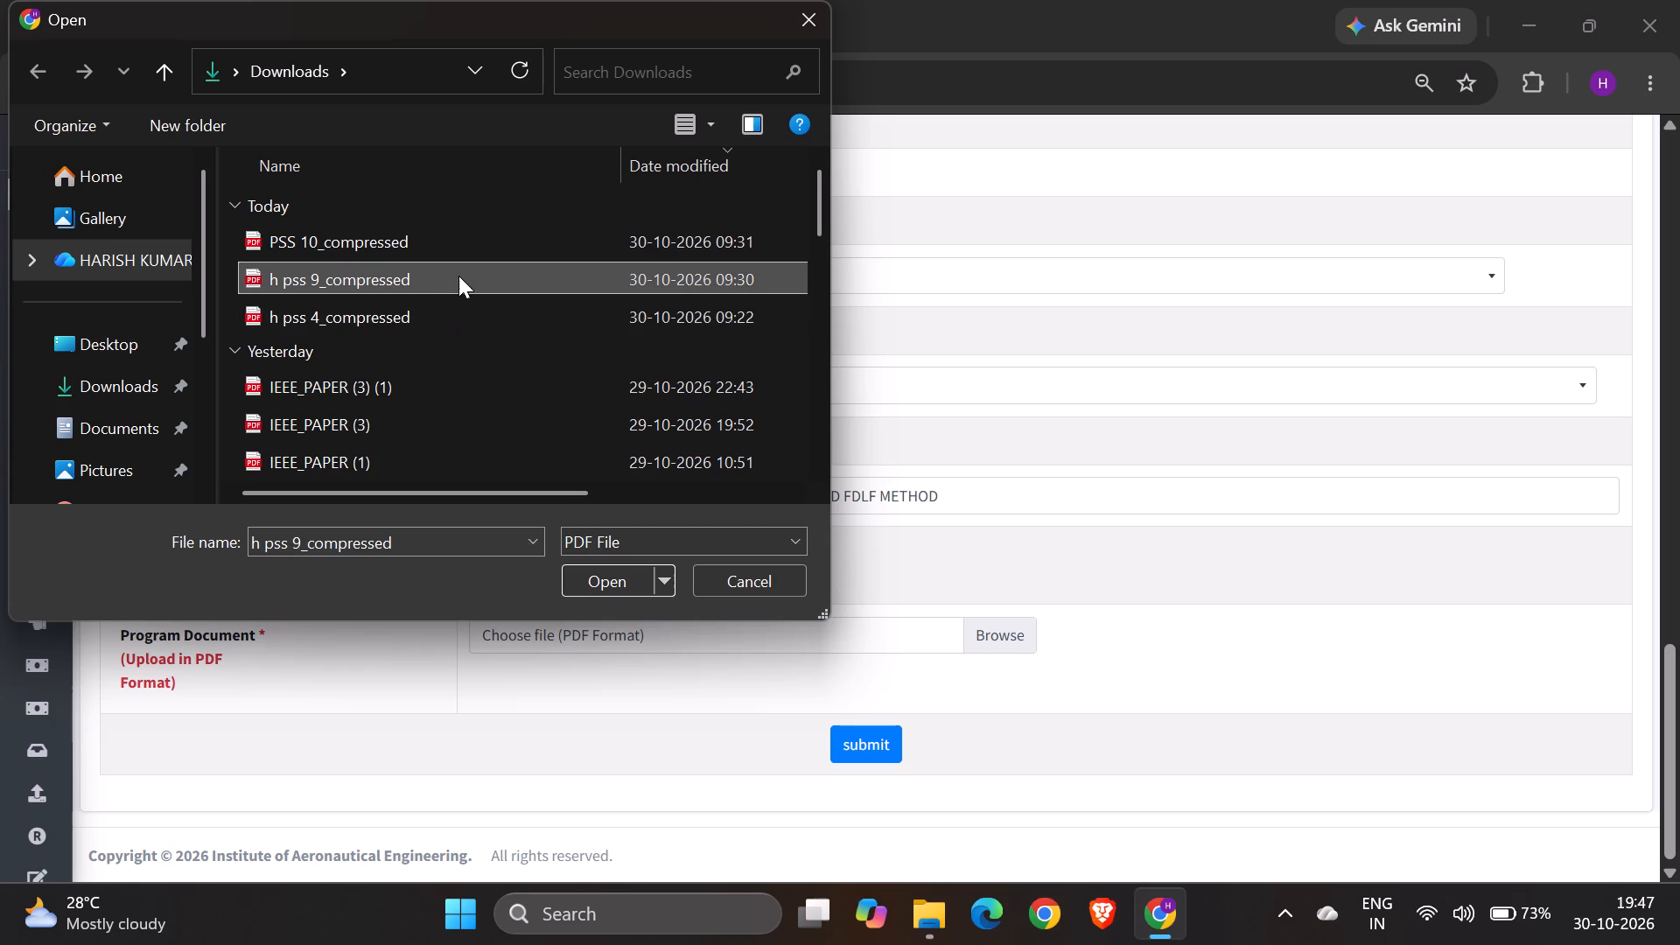
pyautogui.click(623, 577)
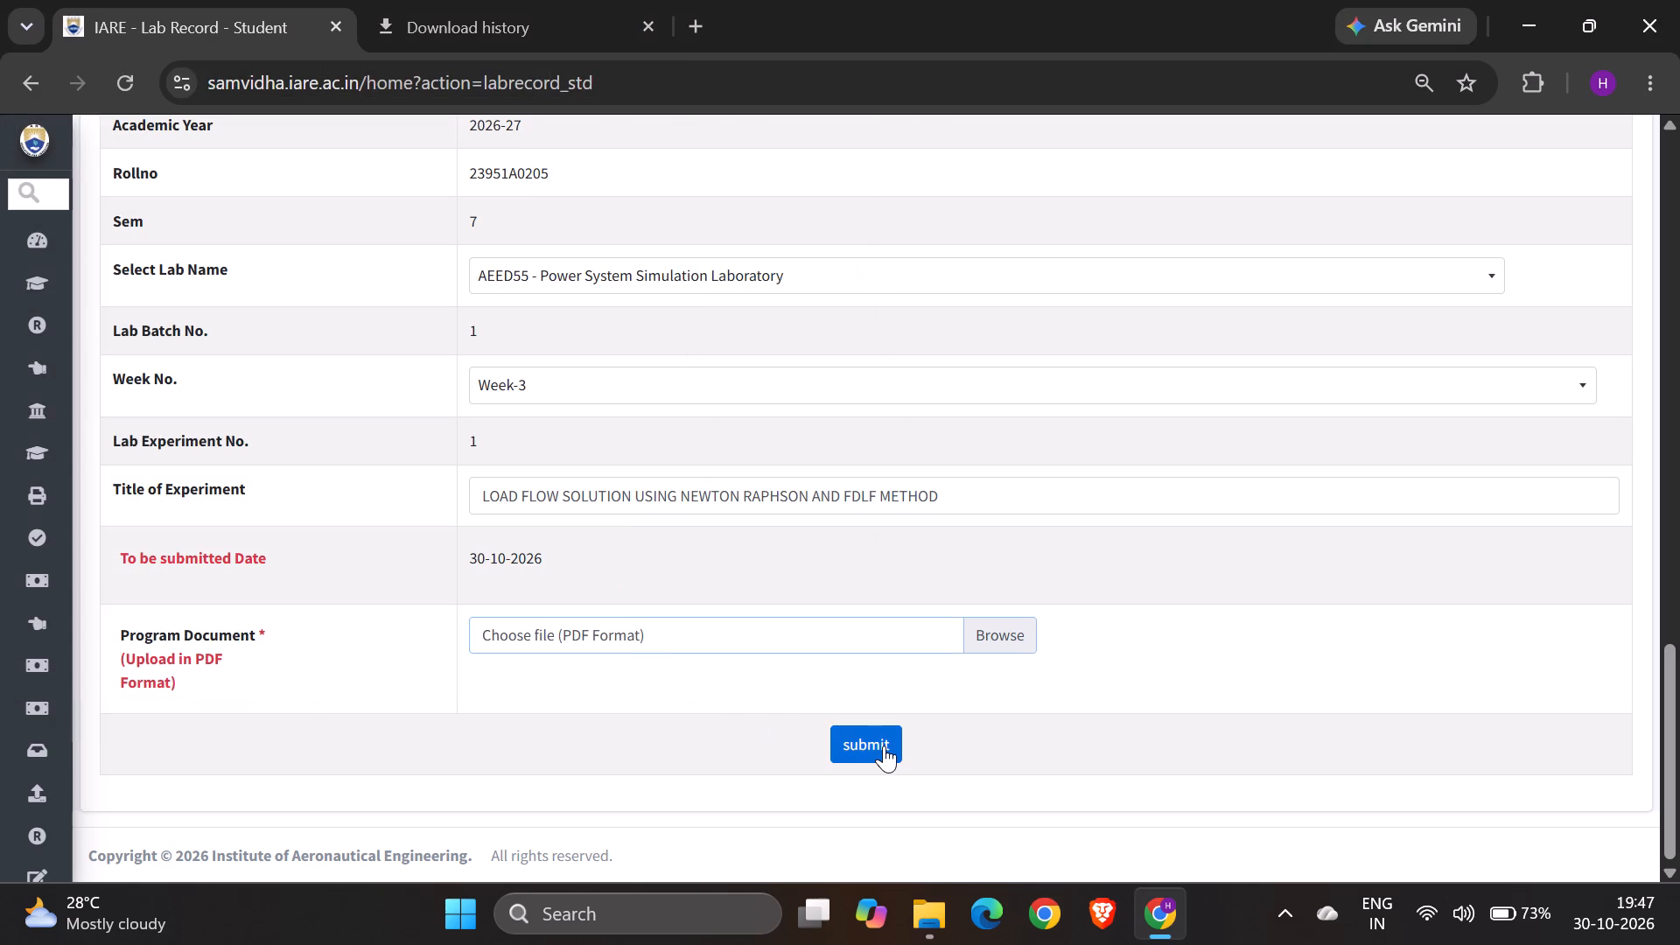
pyautogui.click(884, 745)
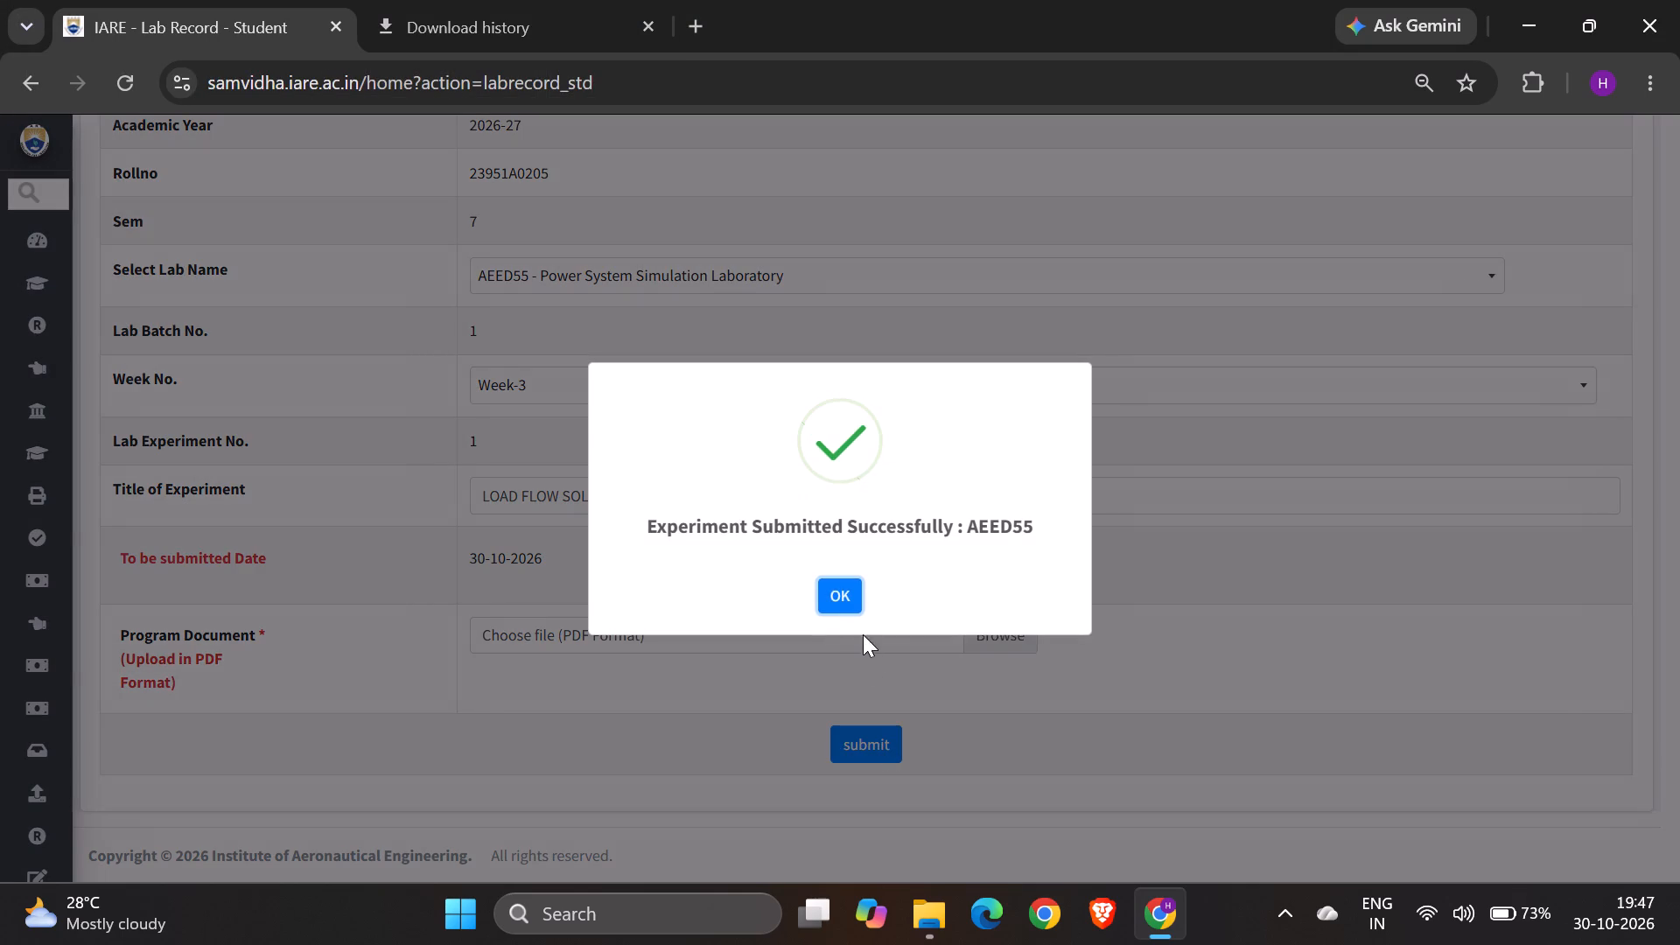
pyautogui.click(846, 593)
# Check the Submitted Lab Record List for the Week-3 entry.
pyautogui.scroll(2, 782, 541)
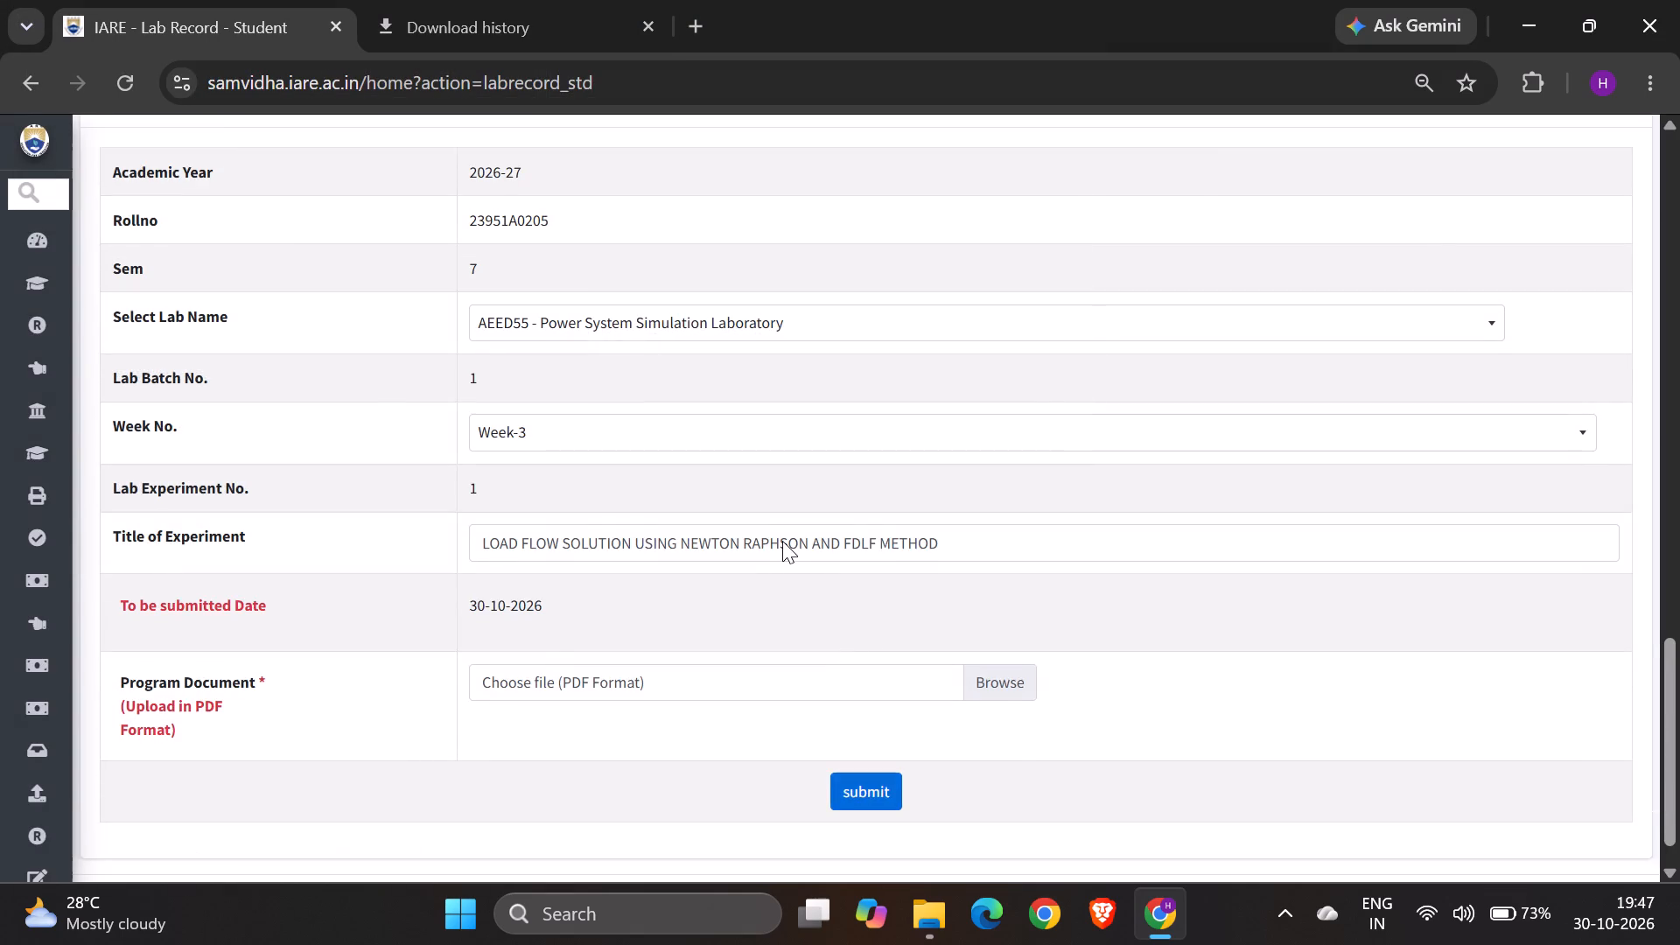
pyautogui.scroll(3, 782, 541)
pyautogui.scroll(-1, 782, 541)
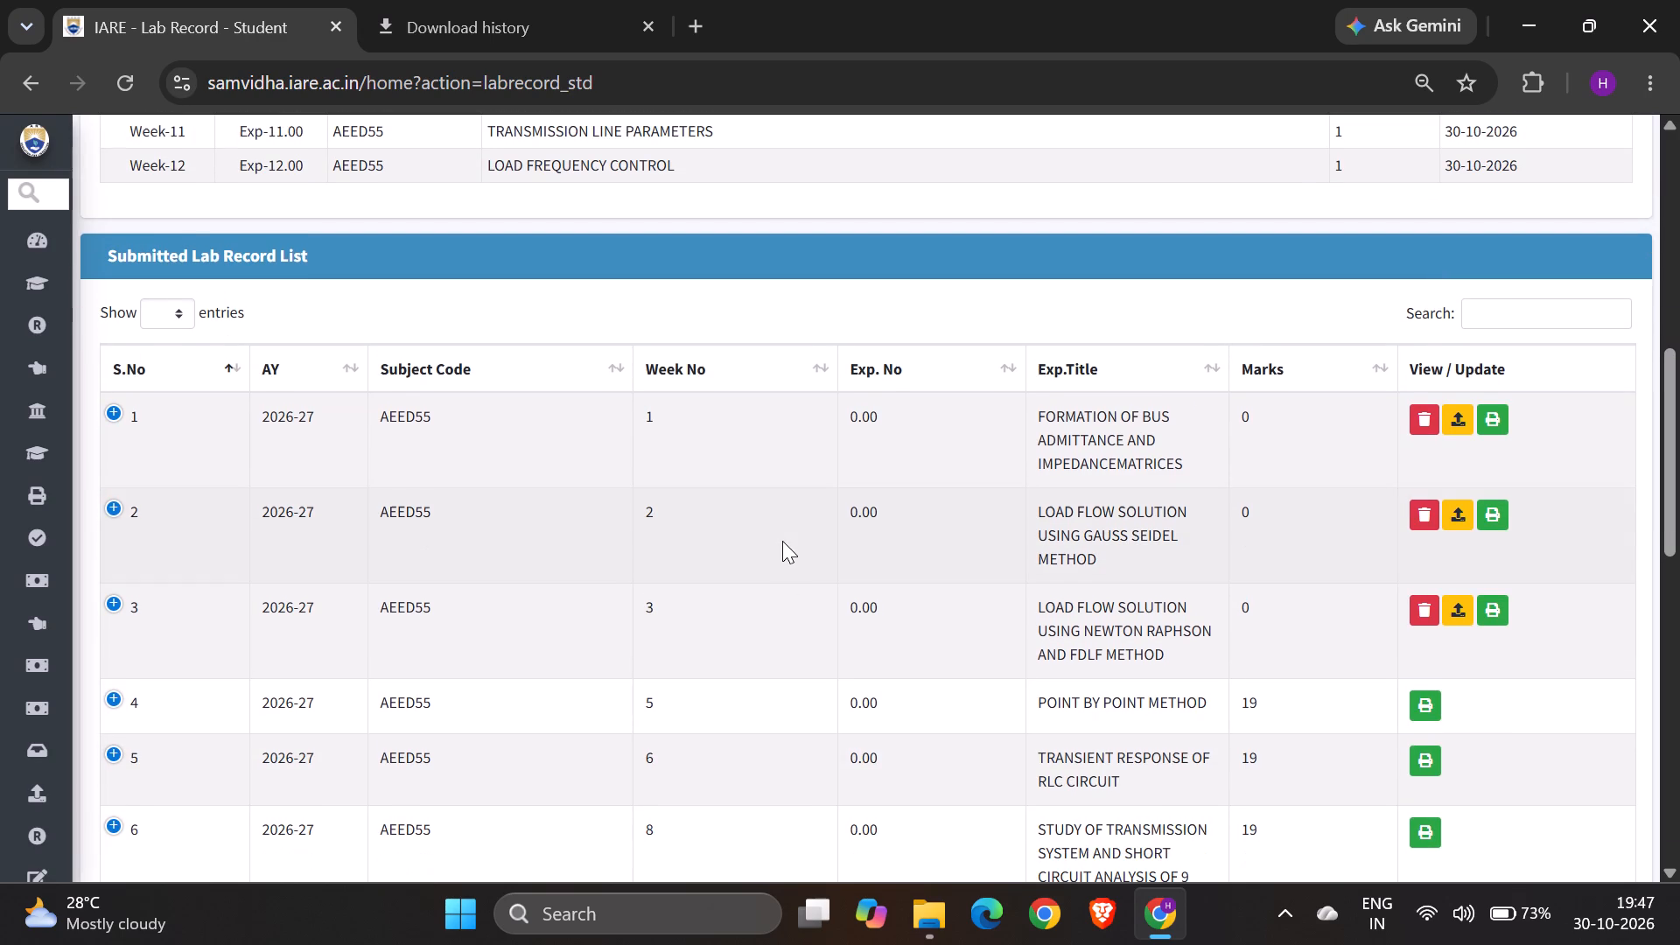
pyautogui.scroll(-1, 782, 541)
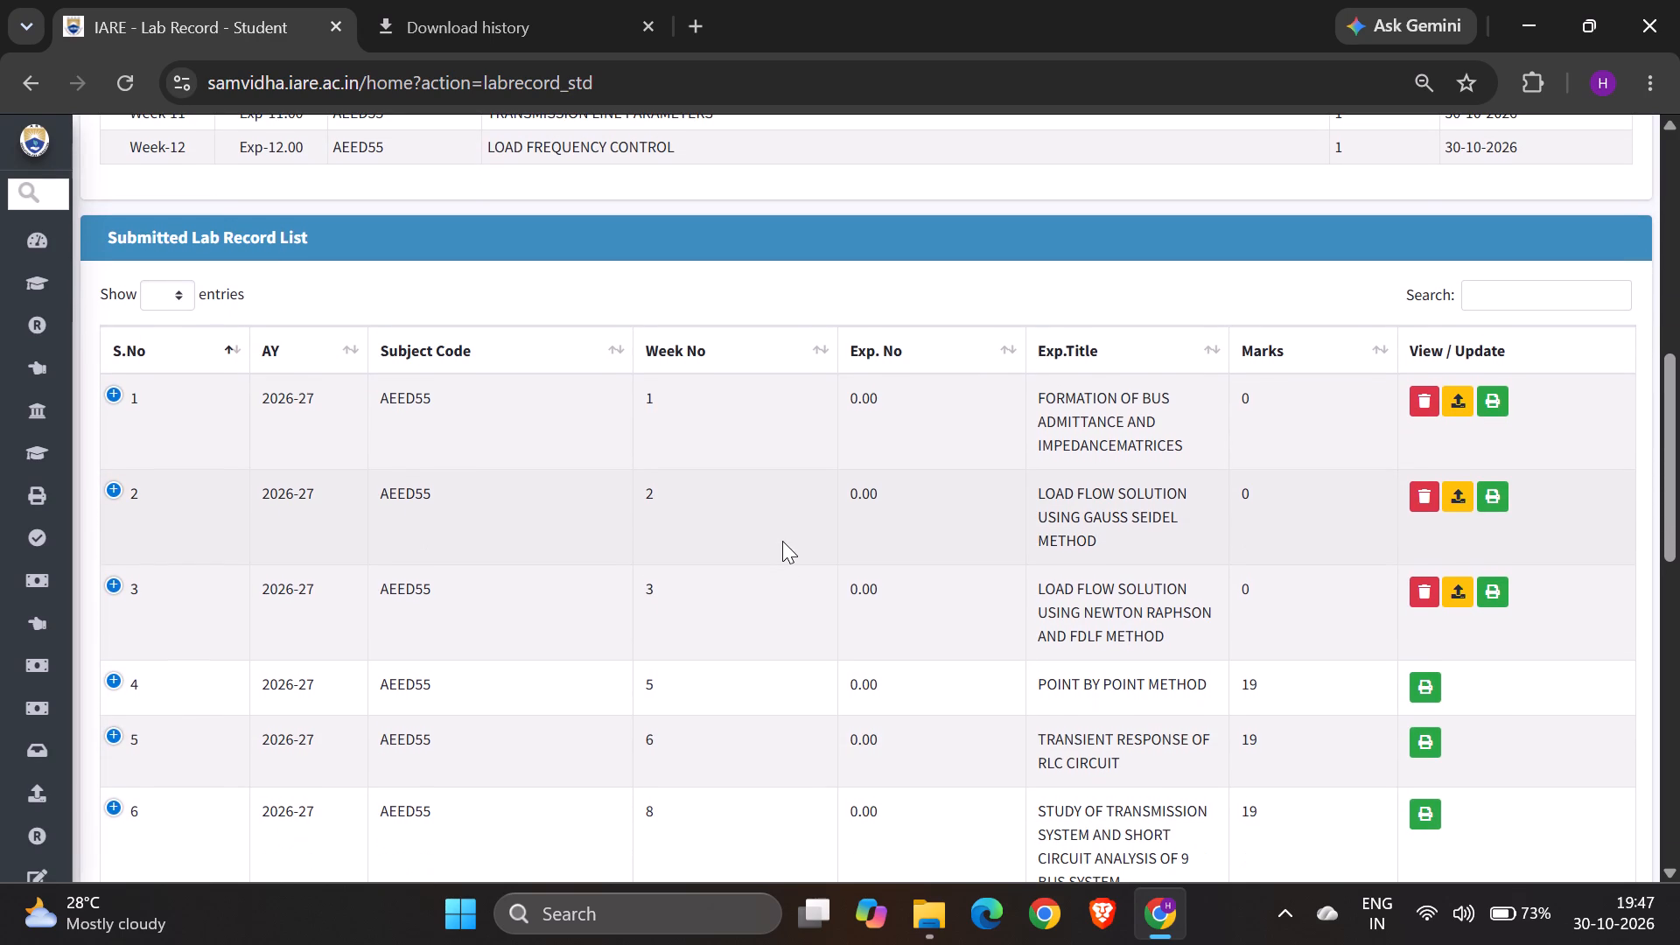
pyautogui.scroll(-4, 782, 541)
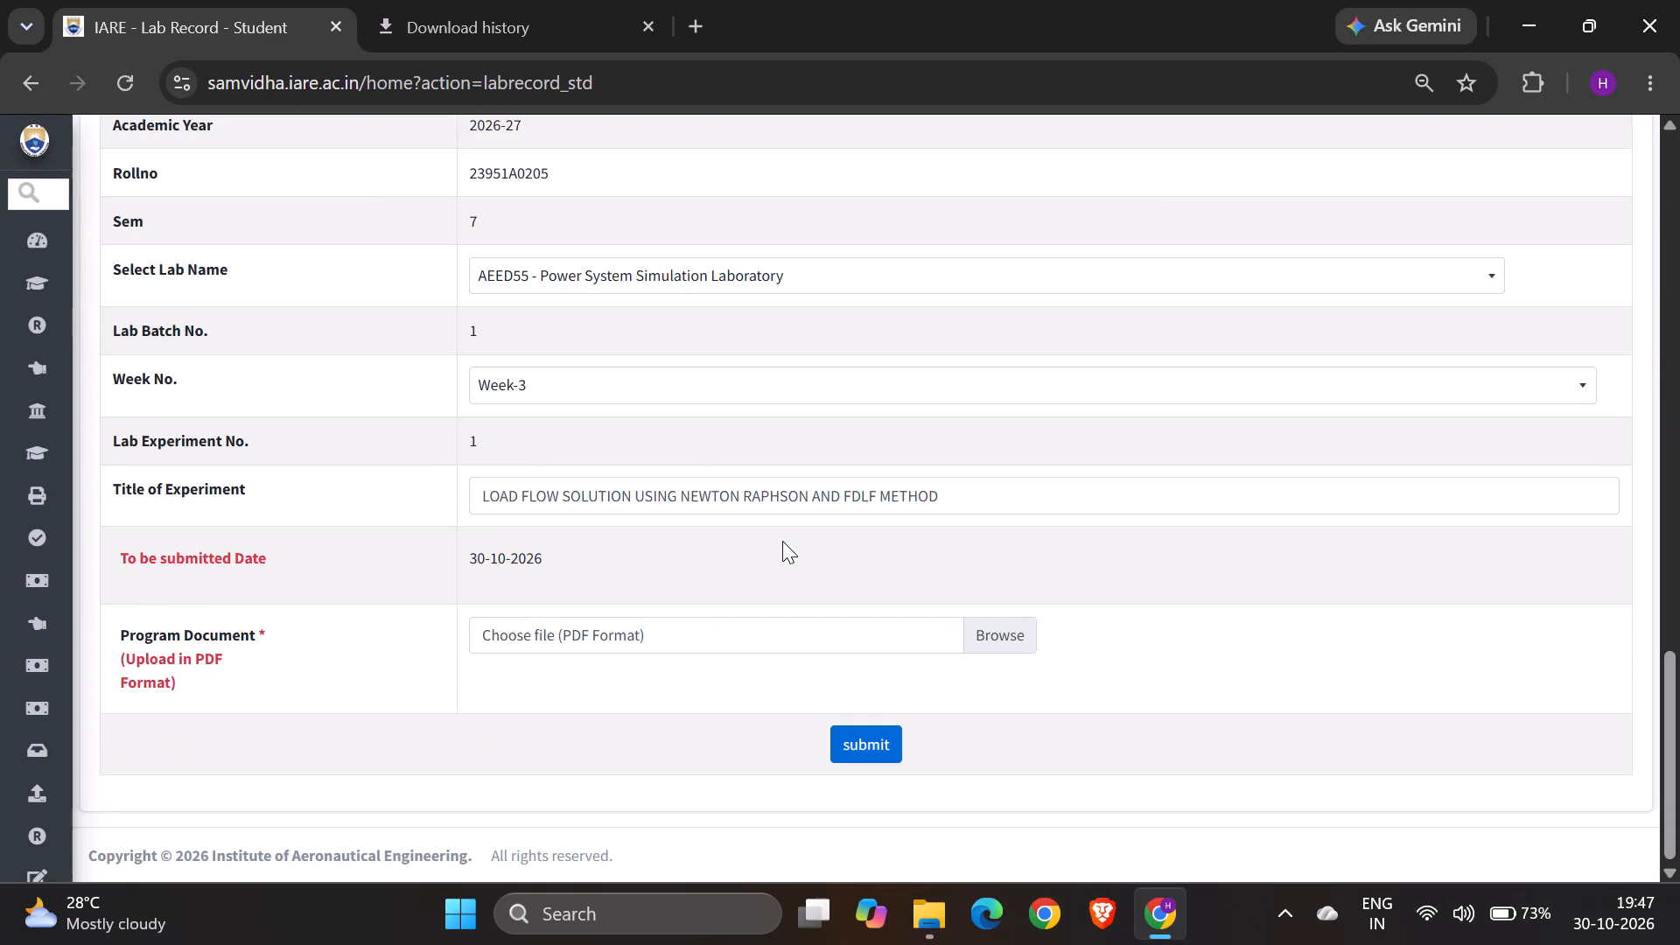
# Set the upload form's week to Week-4.
pyautogui.click(591, 372)
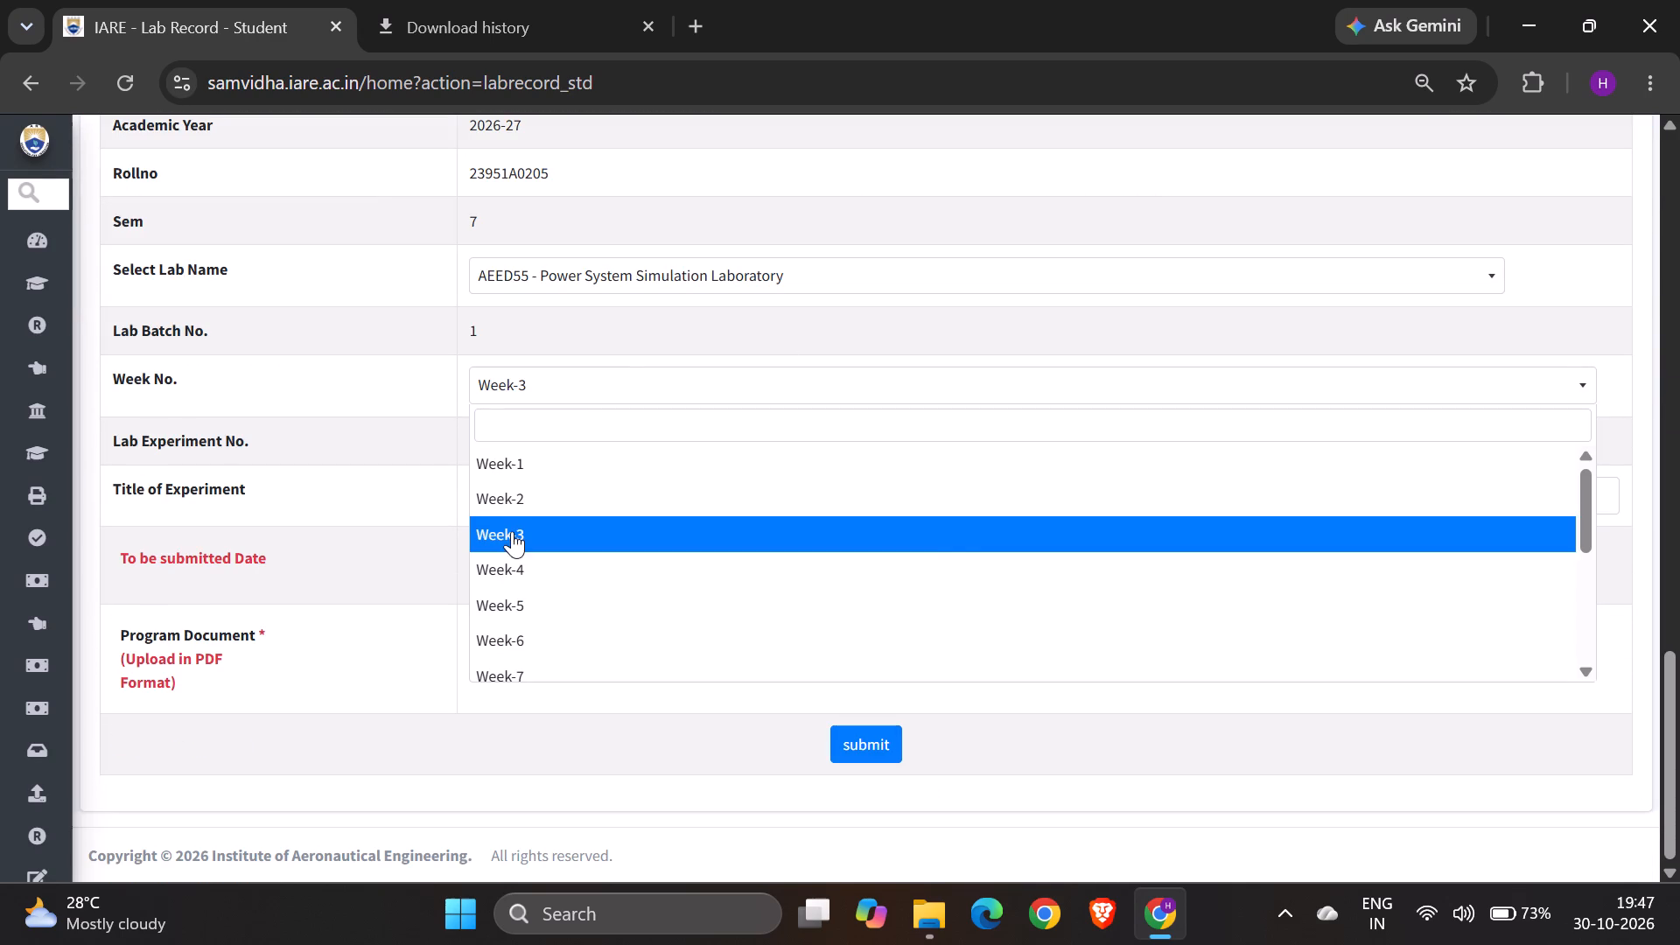
pyautogui.click(503, 555)
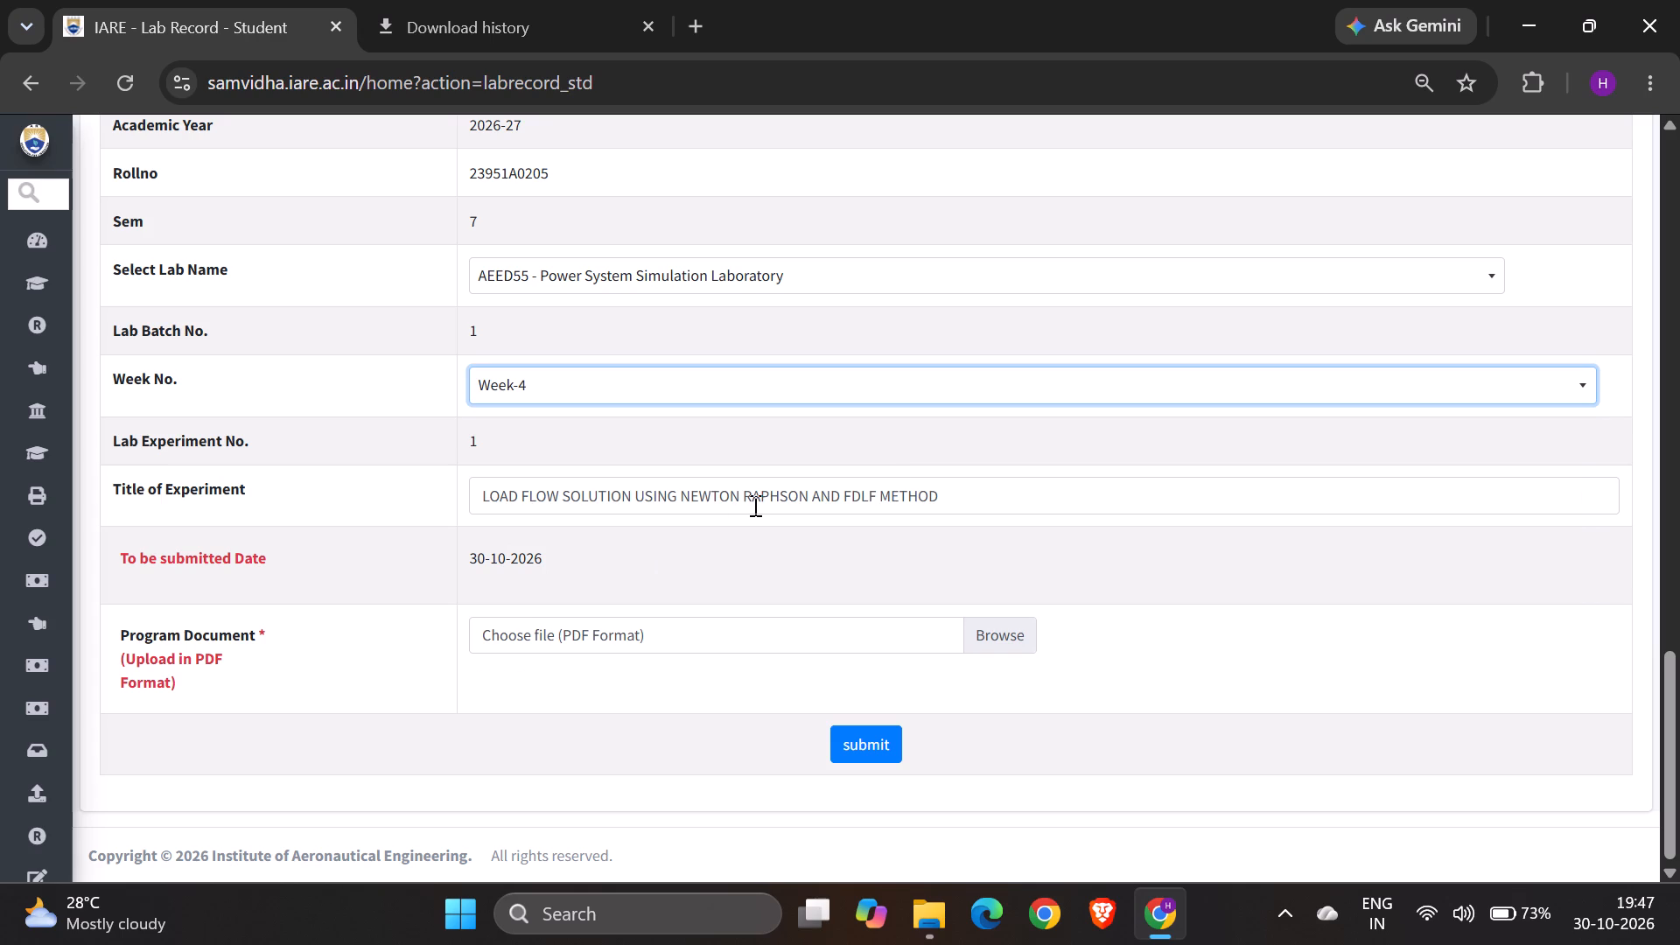
# Replace the upload form's experiment title with POWER SYSTEM FAULT ANALYSIS from the clipboard history.
pyautogui.click(977, 503)
pyautogui.press('BackSpace')
pyautogui.press('BackSpace')
pyautogui.press('BackSpace')
pyautogui.press('BackSpace')
pyautogui.press('BackSpace')
pyautogui.press('BackSpace')
pyautogui.press('BackSpace')
pyautogui.press('BackSpace')
pyautogui.press('BackSpace')
pyautogui.press('BackSpace')
pyautogui.press('BackSpace')
pyautogui.press('BackSpace')
pyautogui.press('BackSpace')
pyautogui.press('BackSpace')
pyautogui.press('BackSpace')
pyautogui.press('BackSpace')
pyautogui.press('BackSpace')
pyautogui.press('BackSpace')
pyautogui.press('BackSpace')
pyautogui.press('BackSpace')
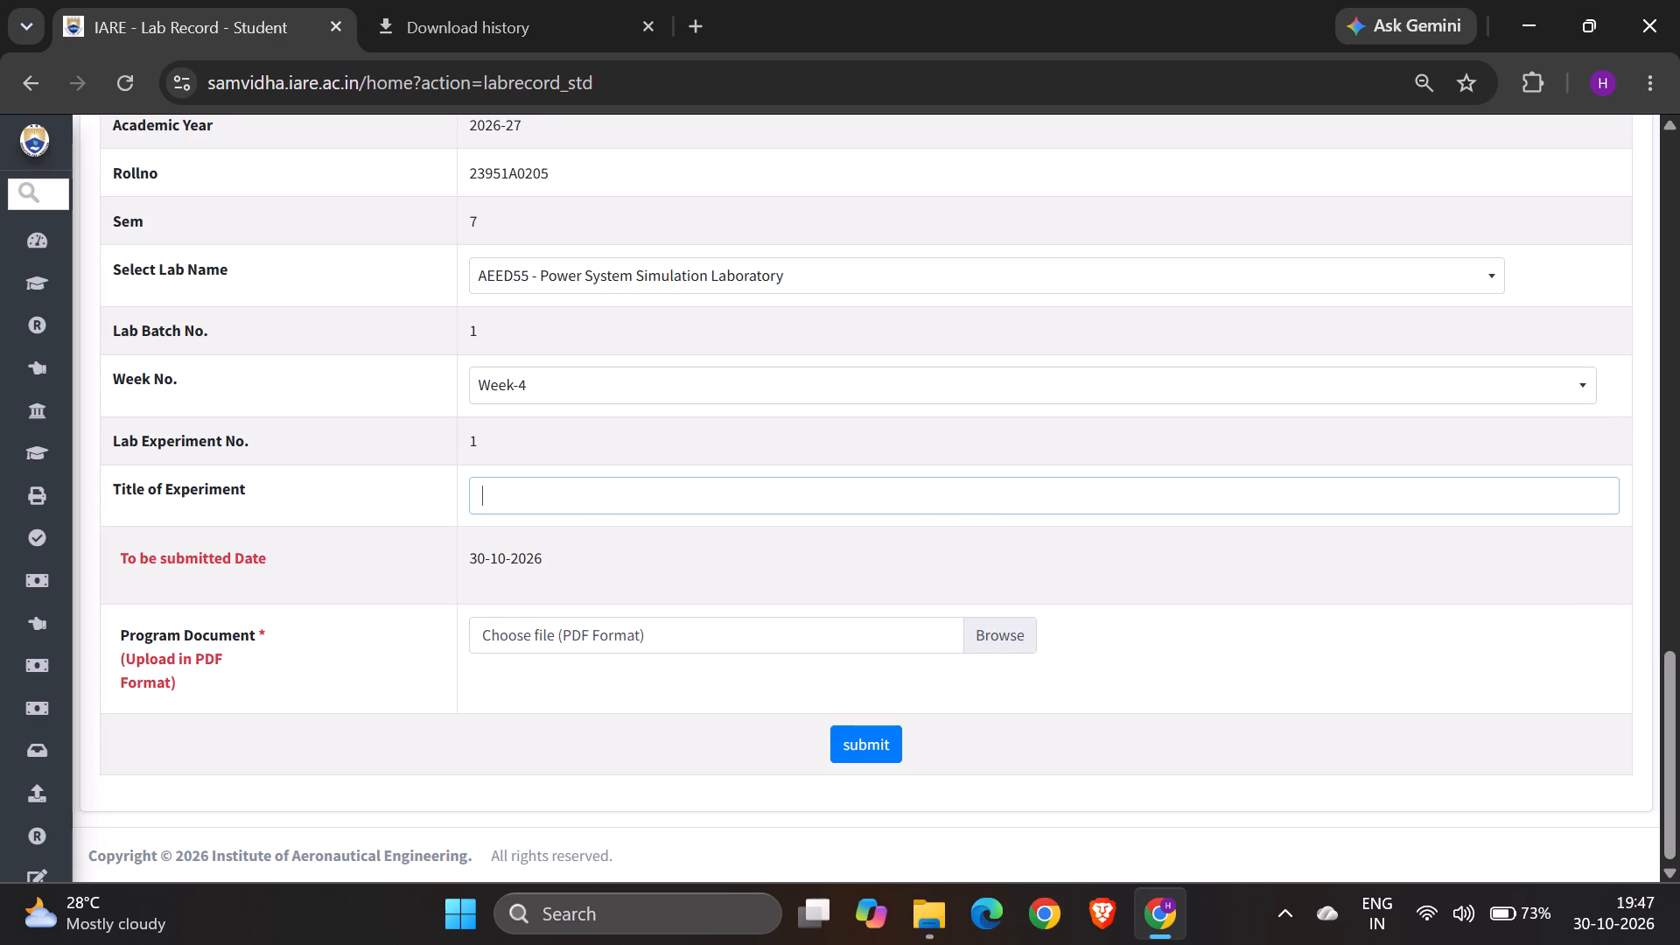
pyautogui.press('super+v')
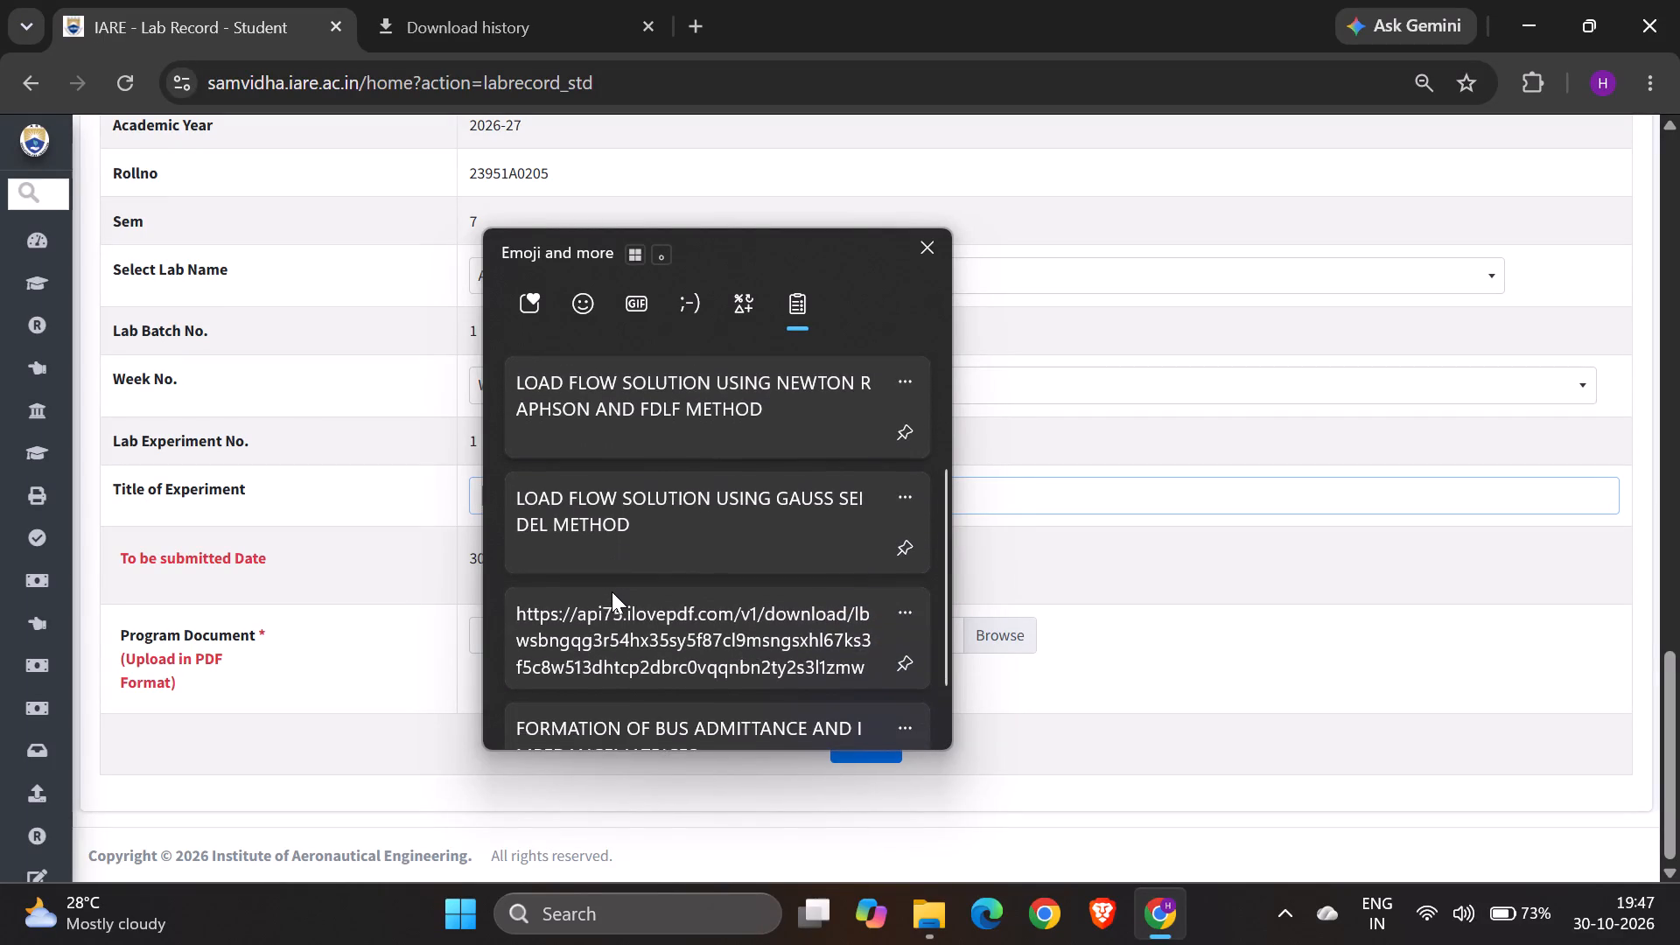
pyautogui.scroll(-1, 612, 591)
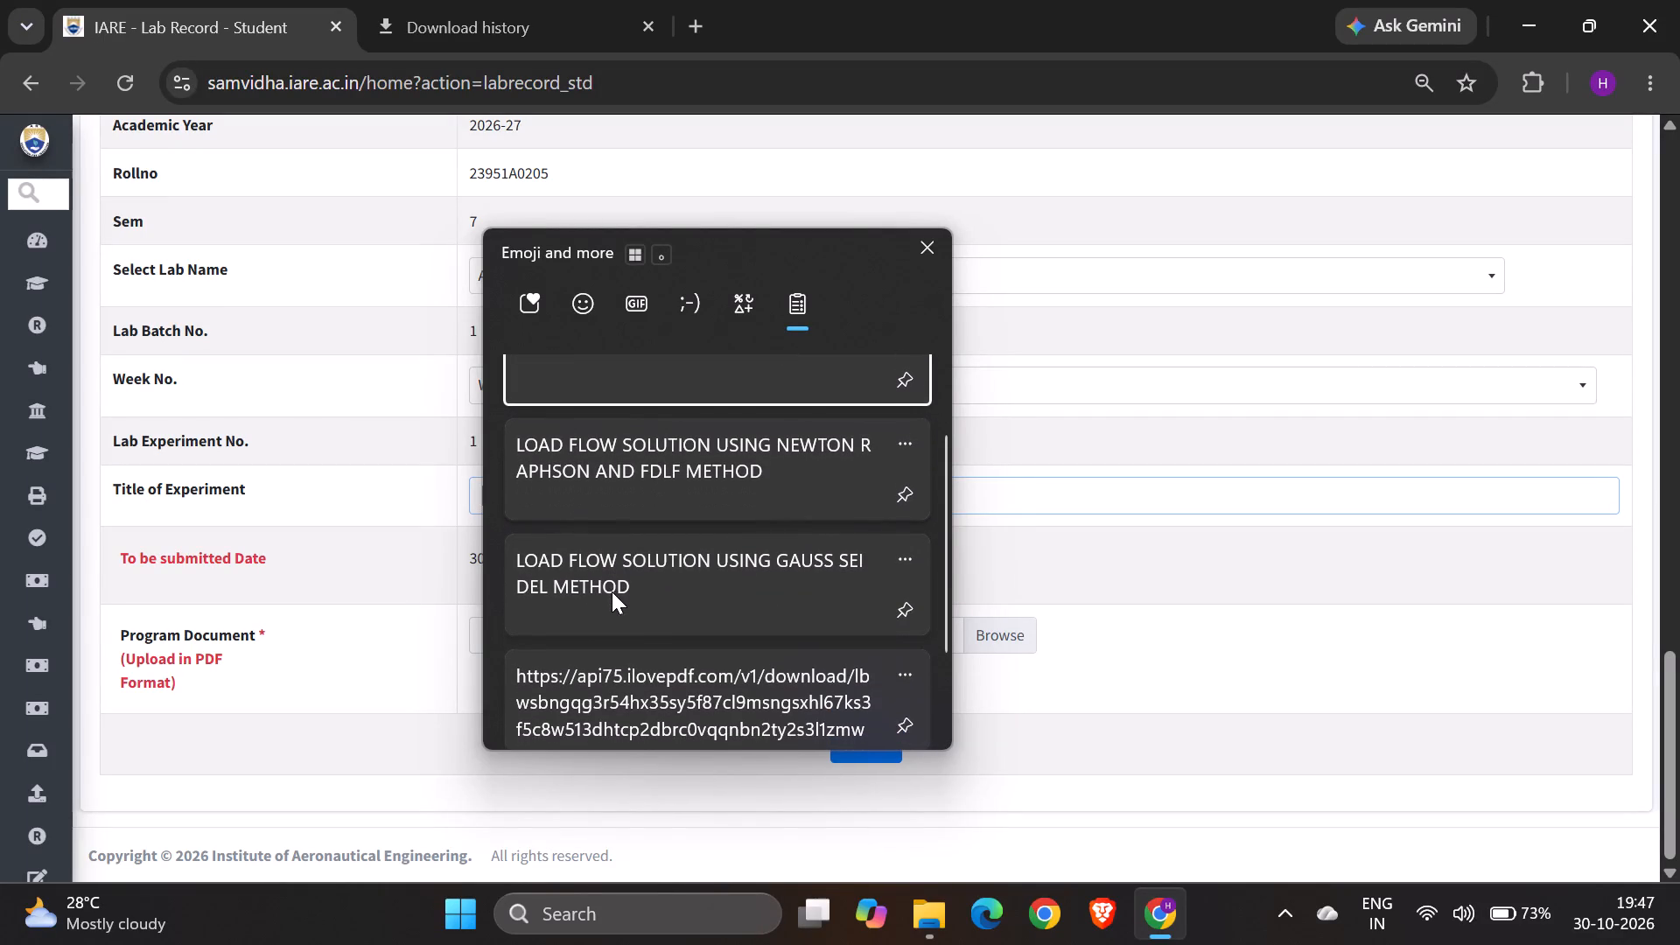
pyautogui.scroll(-1, 612, 591)
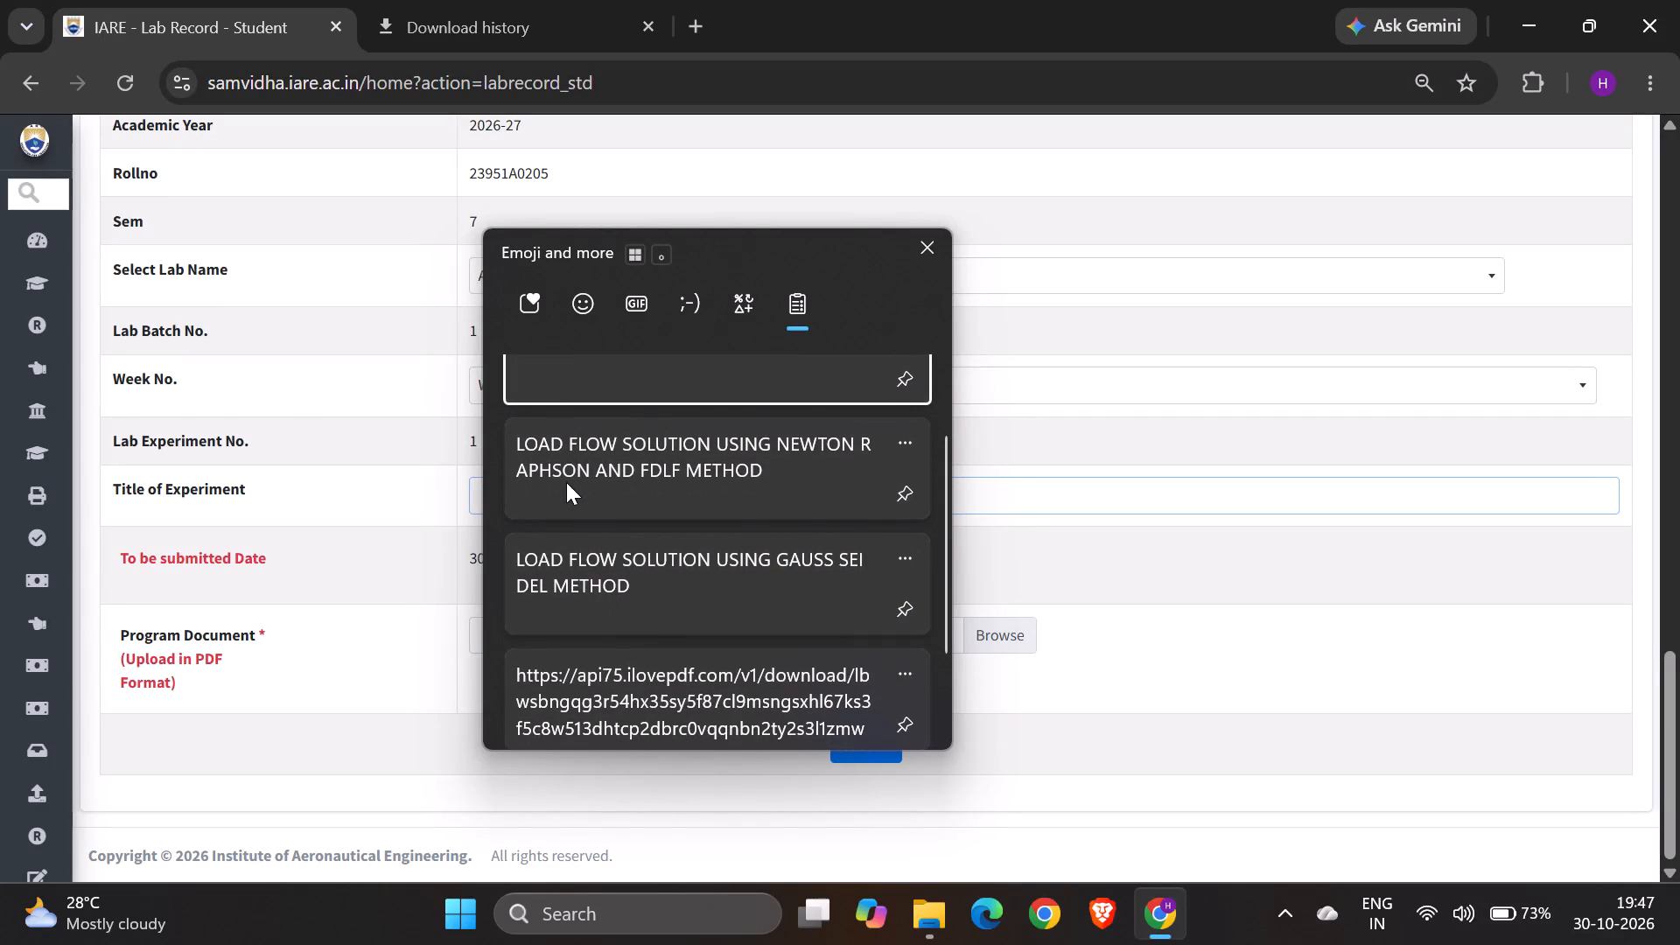
pyautogui.scroll(2, 565, 481)
pyautogui.click(568, 451)
pyautogui.hotkey('ctrl', 'v')
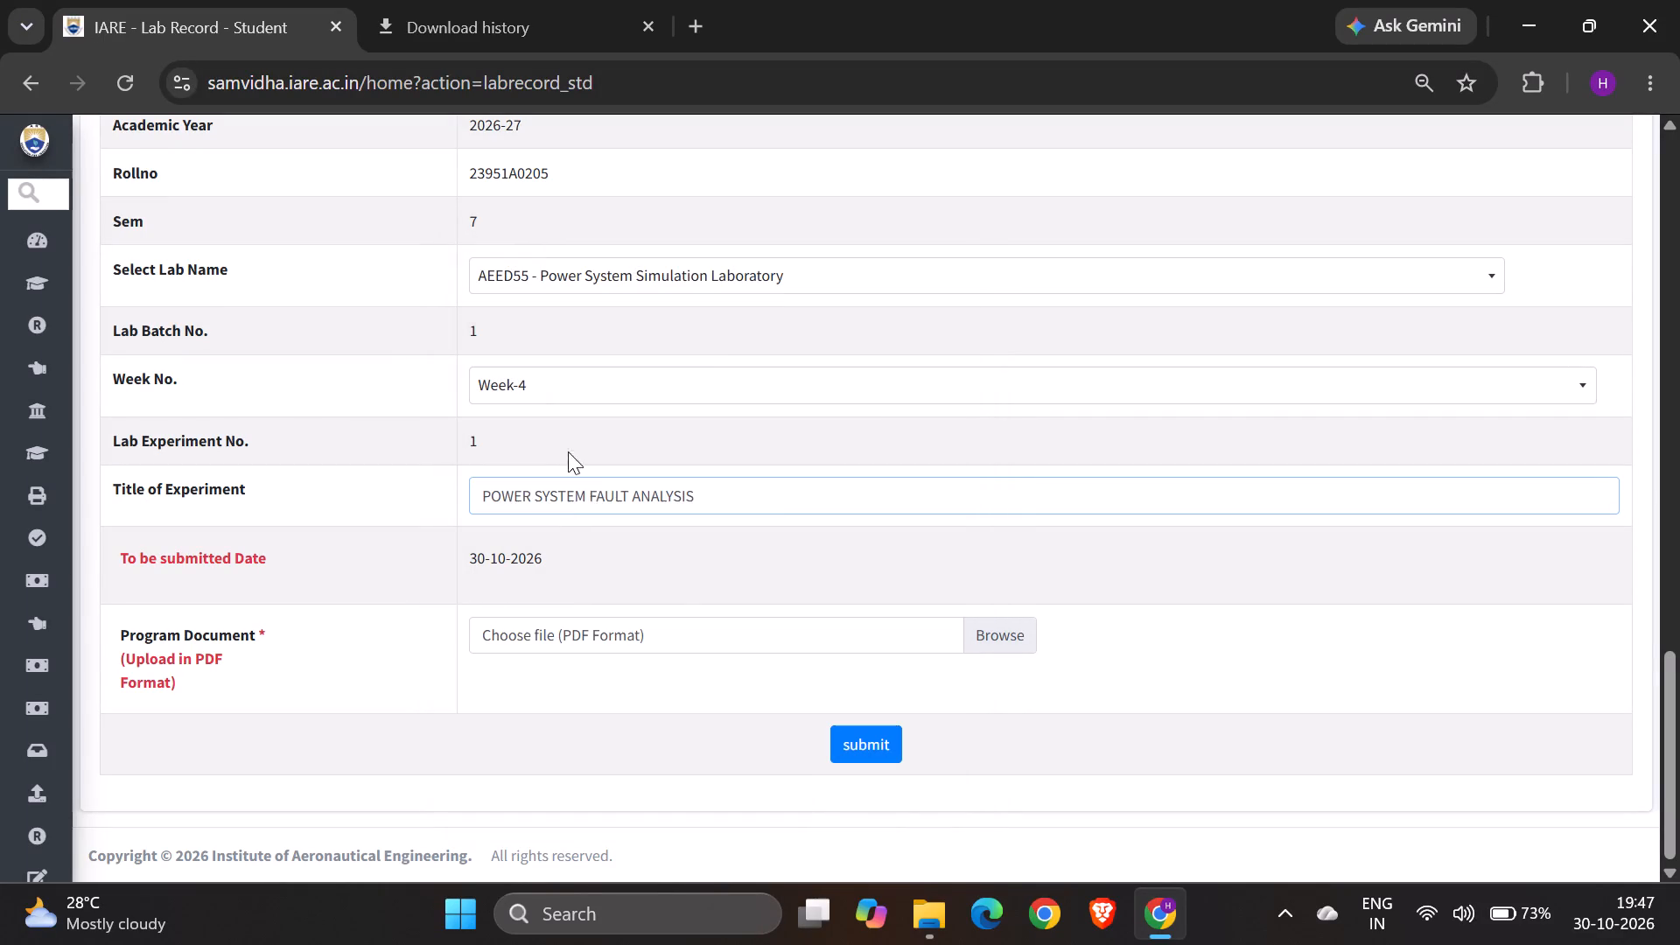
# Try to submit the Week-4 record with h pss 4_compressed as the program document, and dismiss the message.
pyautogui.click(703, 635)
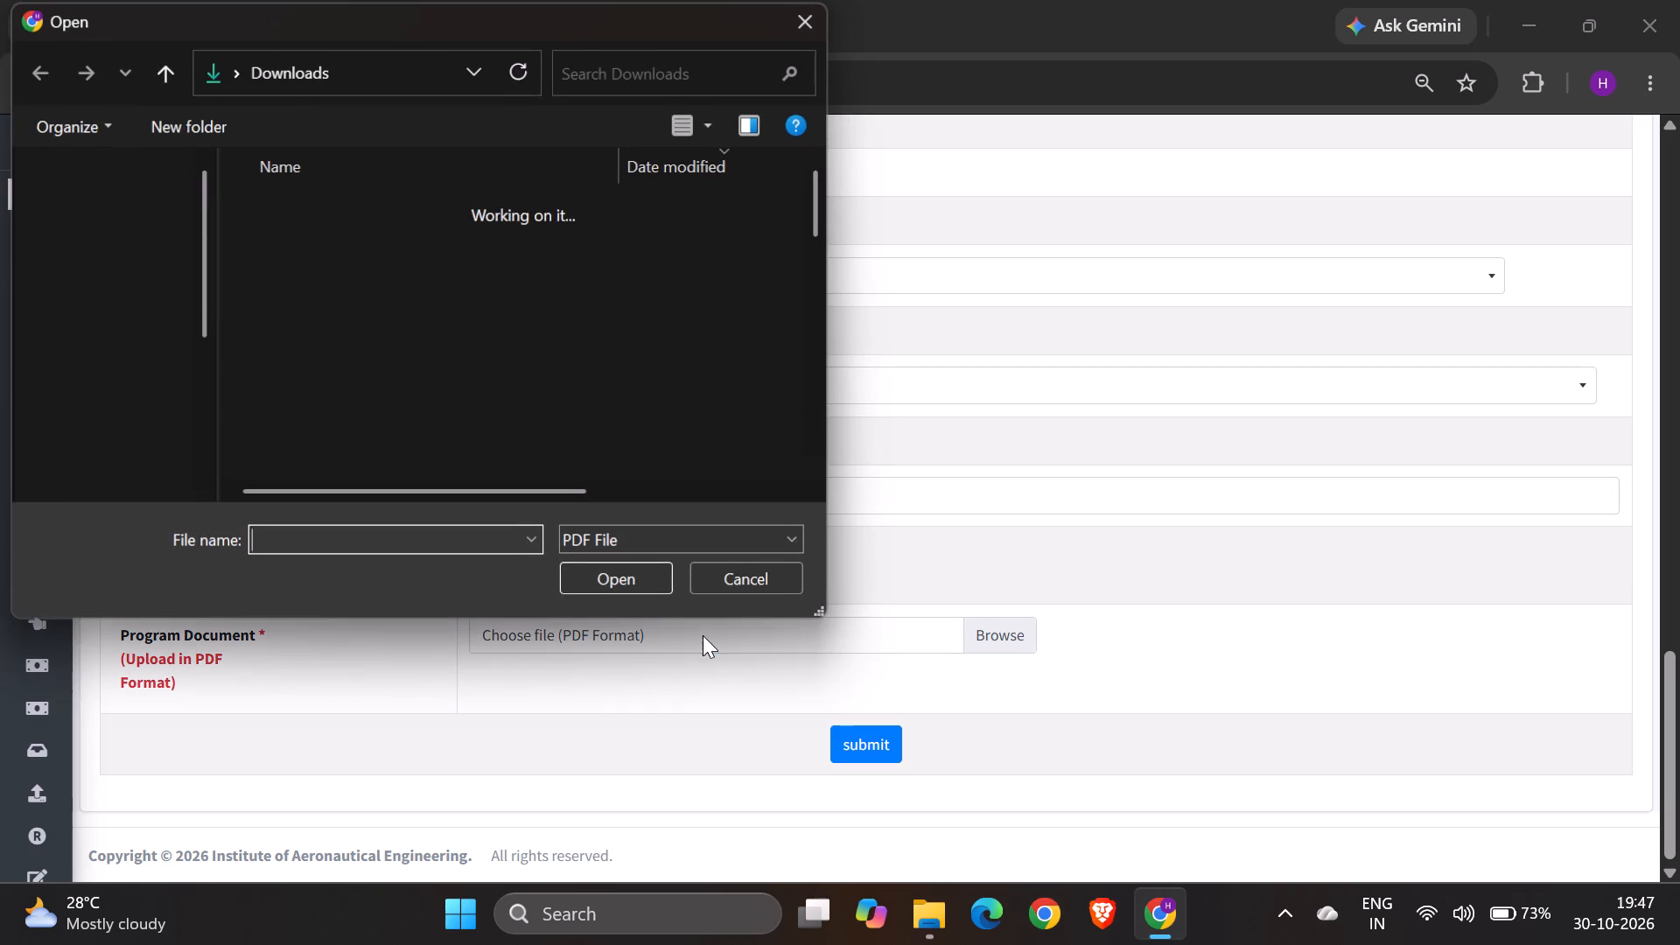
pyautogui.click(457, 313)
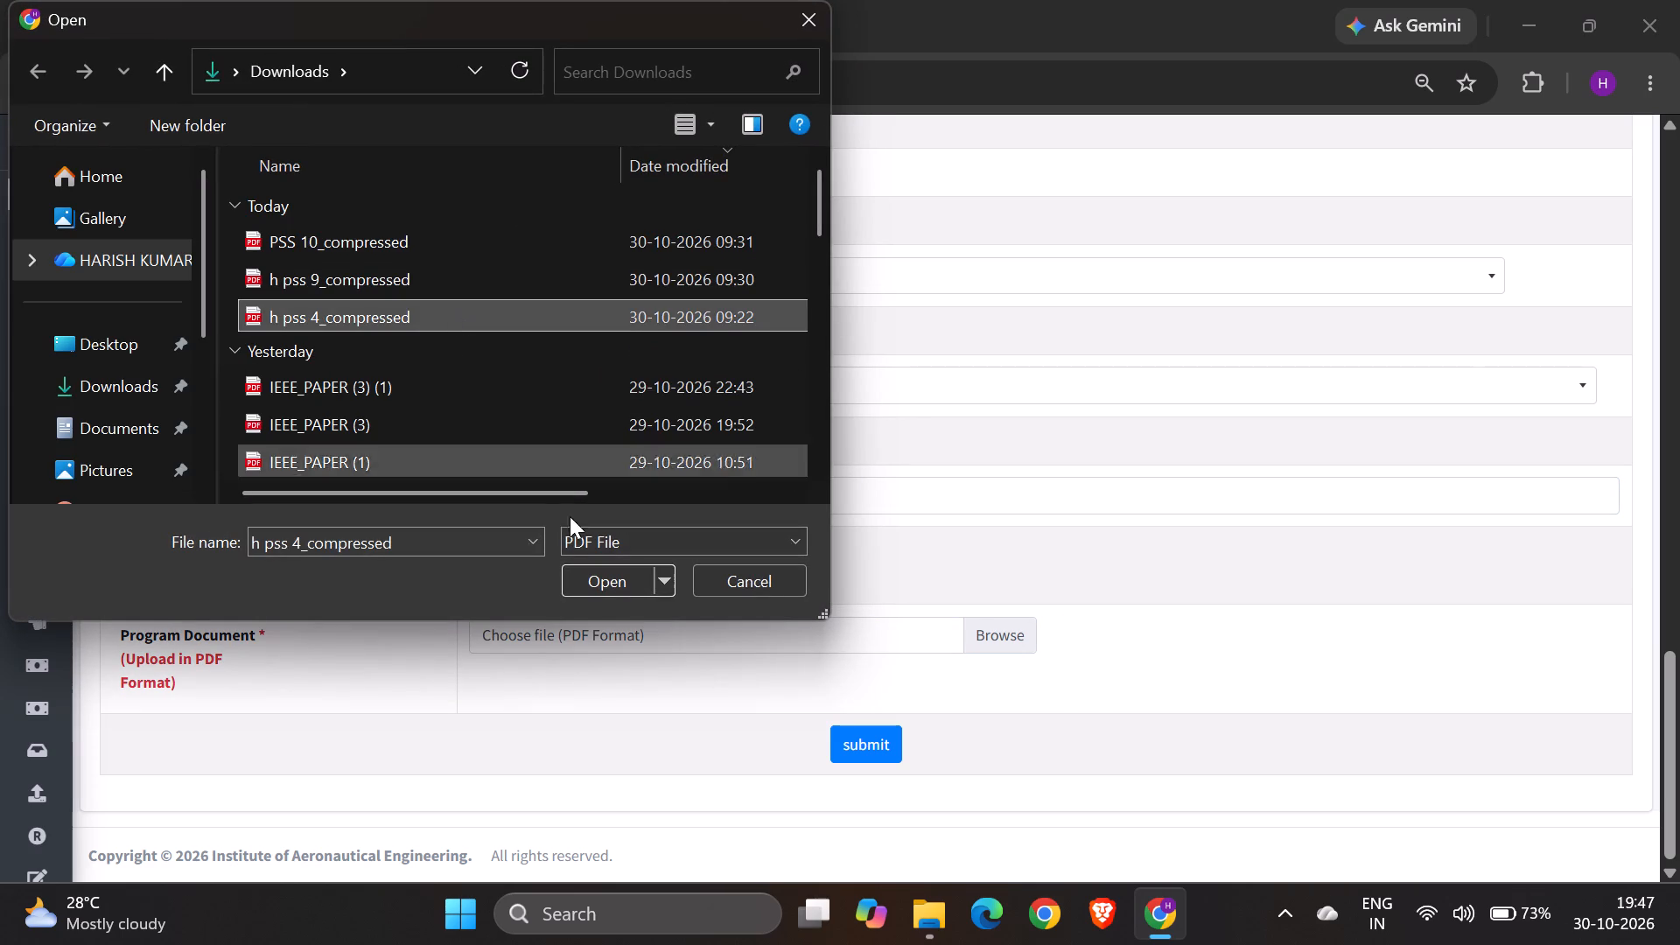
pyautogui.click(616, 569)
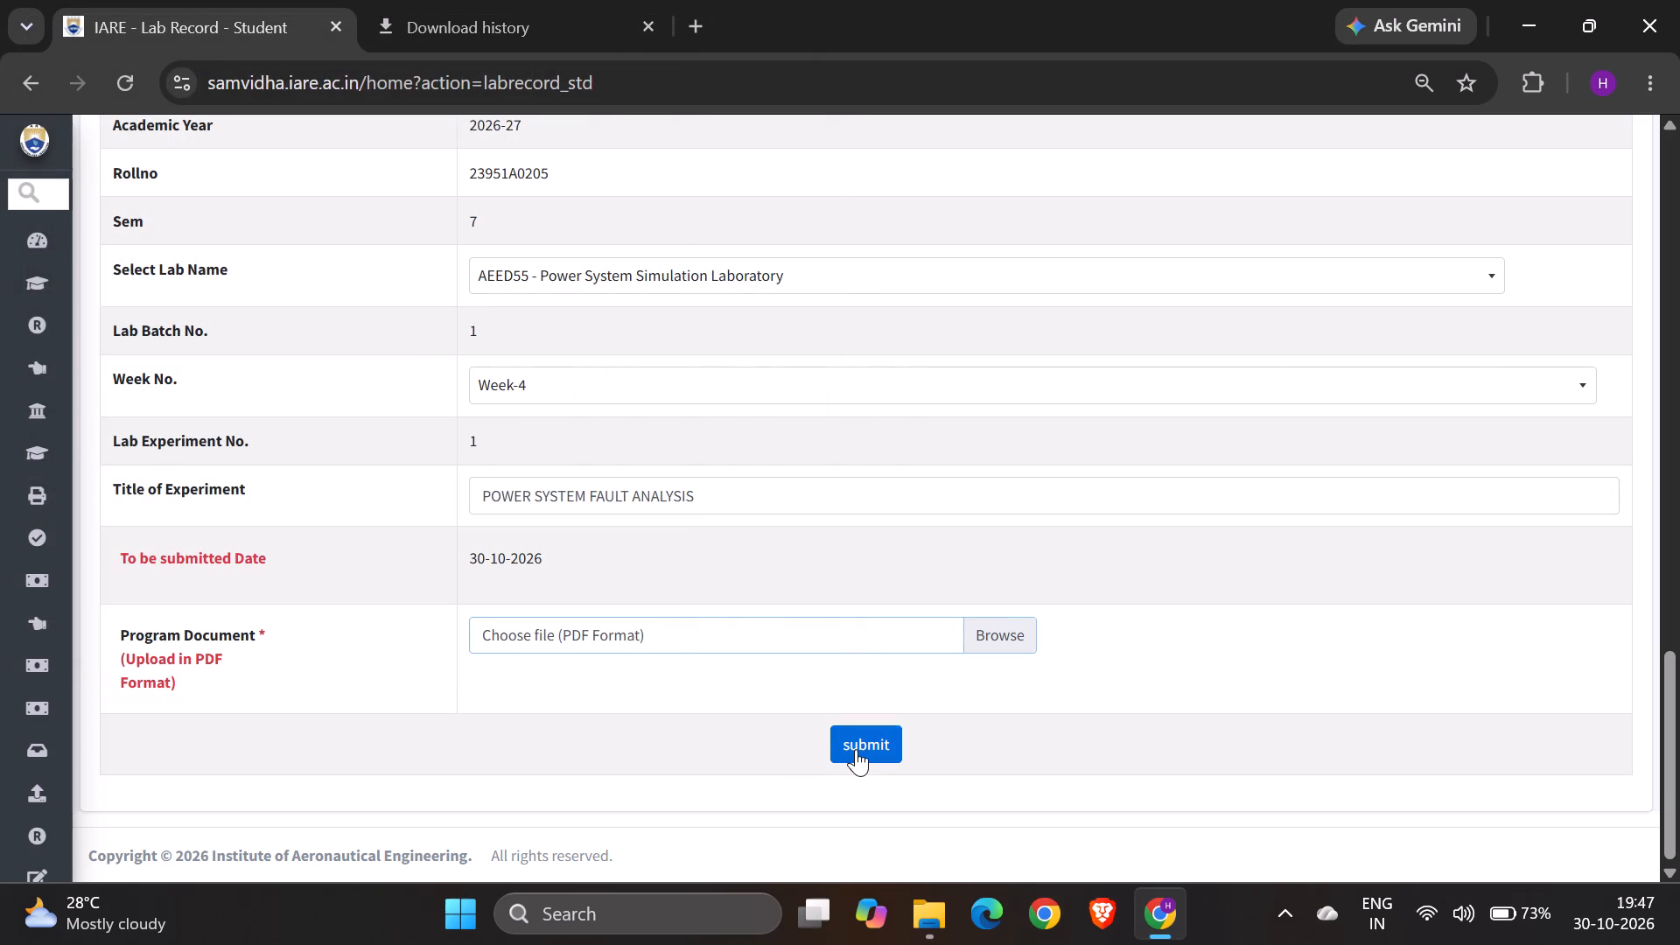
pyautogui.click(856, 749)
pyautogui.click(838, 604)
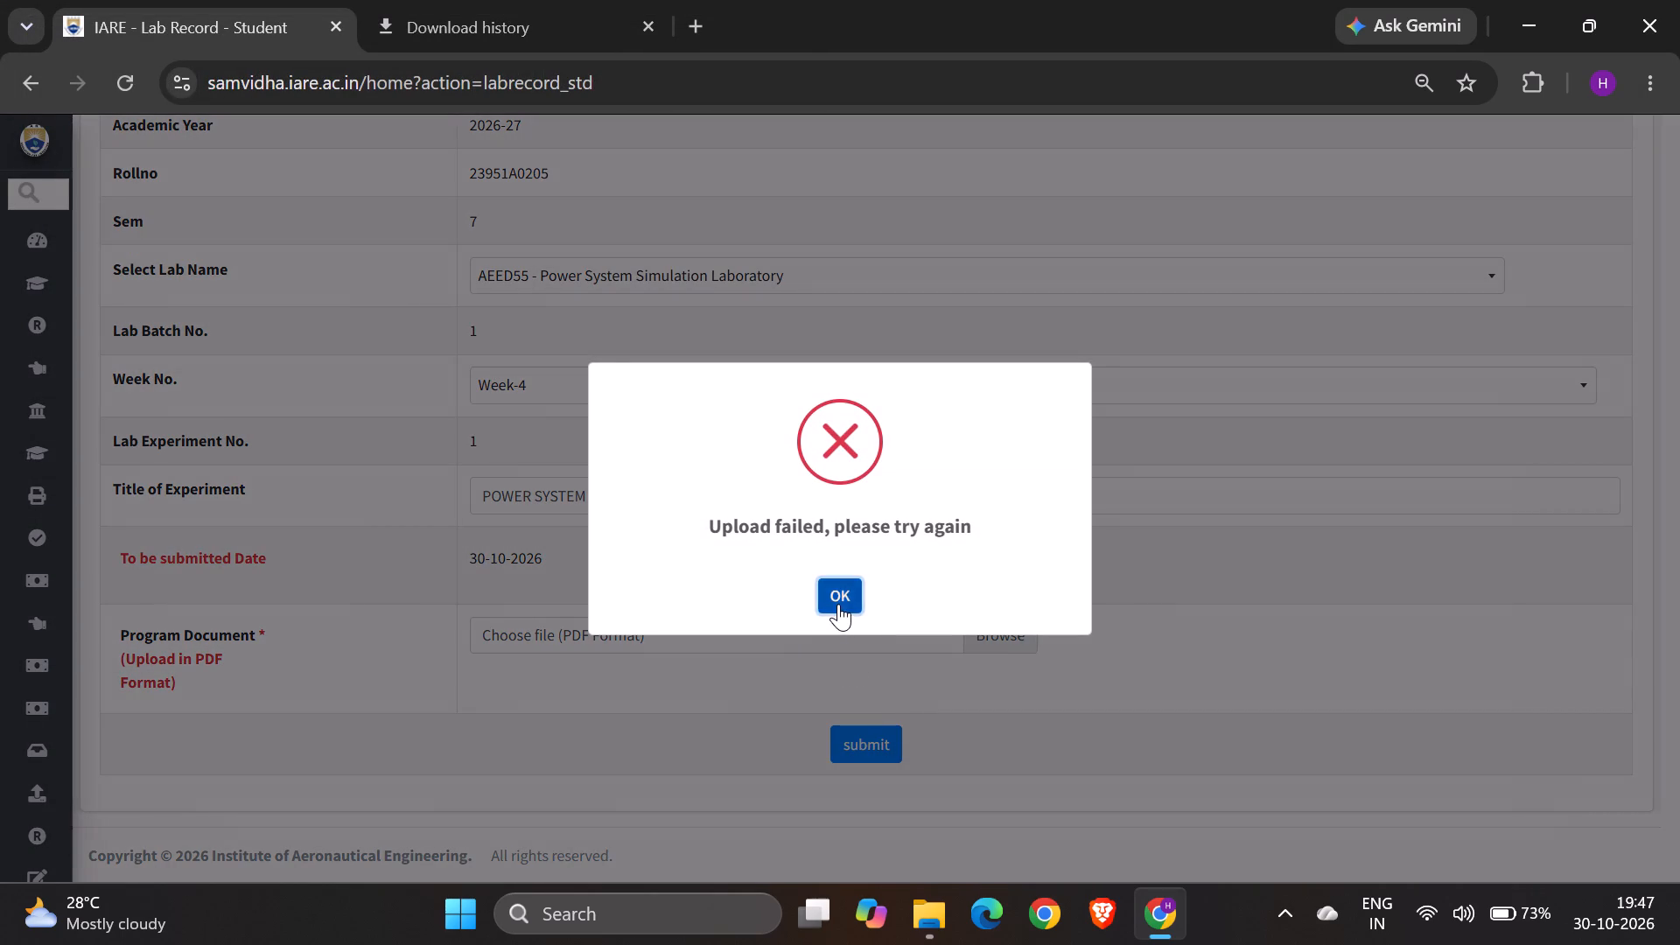
# Look through the Home location for another PDF to use as the program document, and close the file chooser.
pyautogui.click(768, 647)
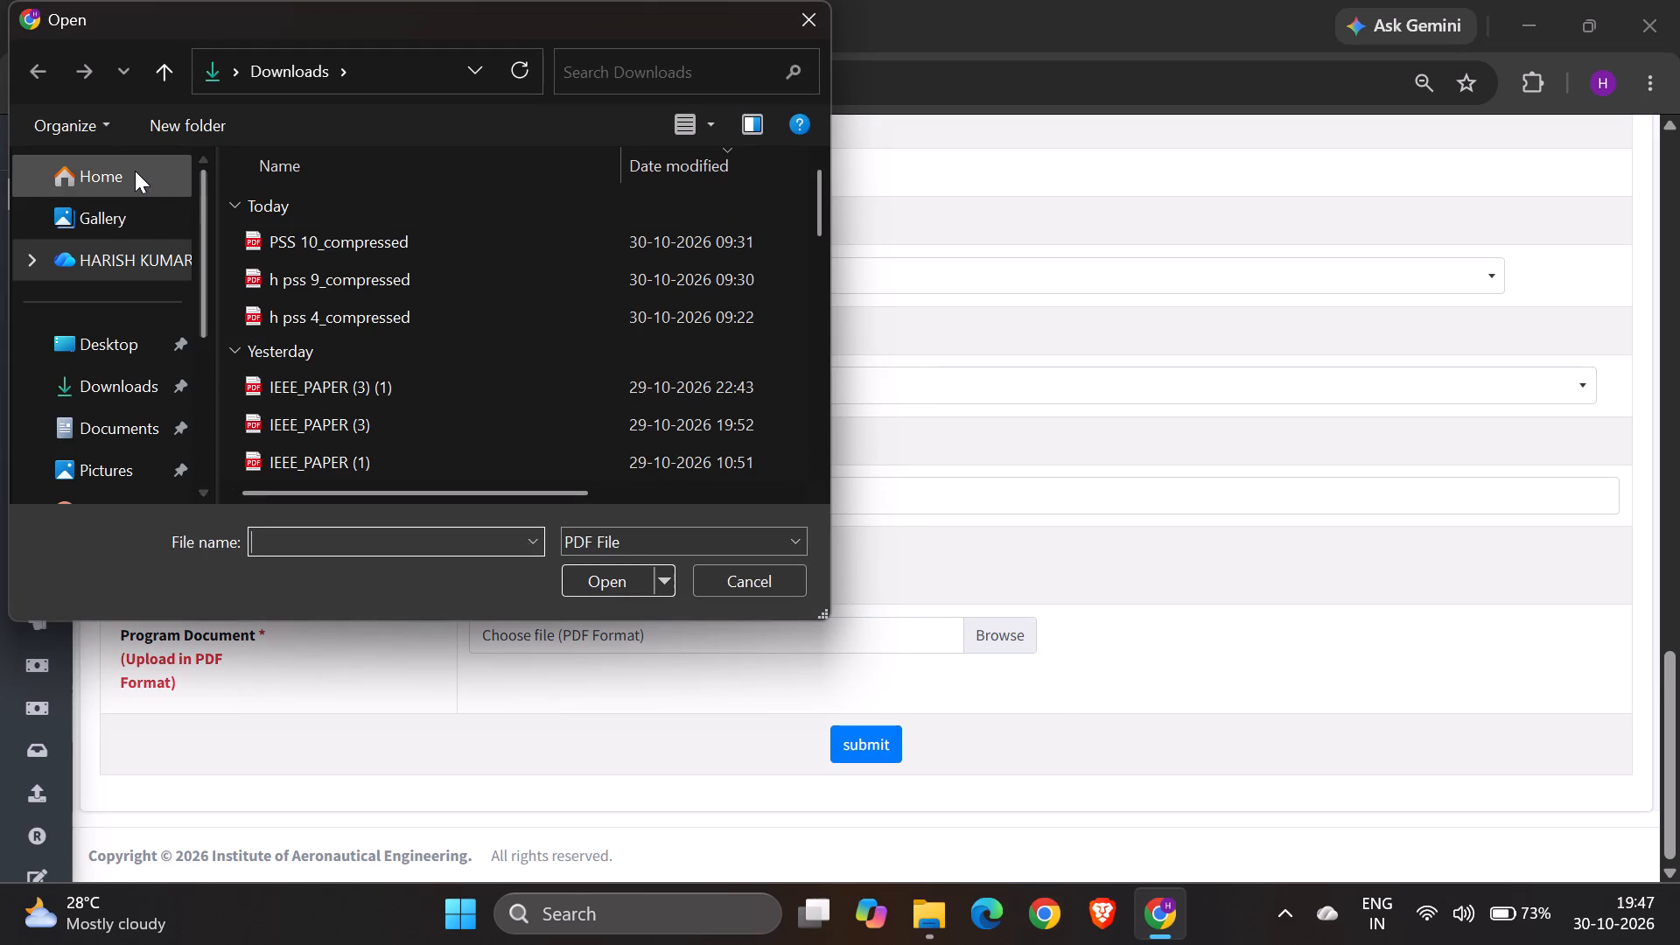
pyautogui.click(134, 169)
pyautogui.scroll(-1, 348, 253)
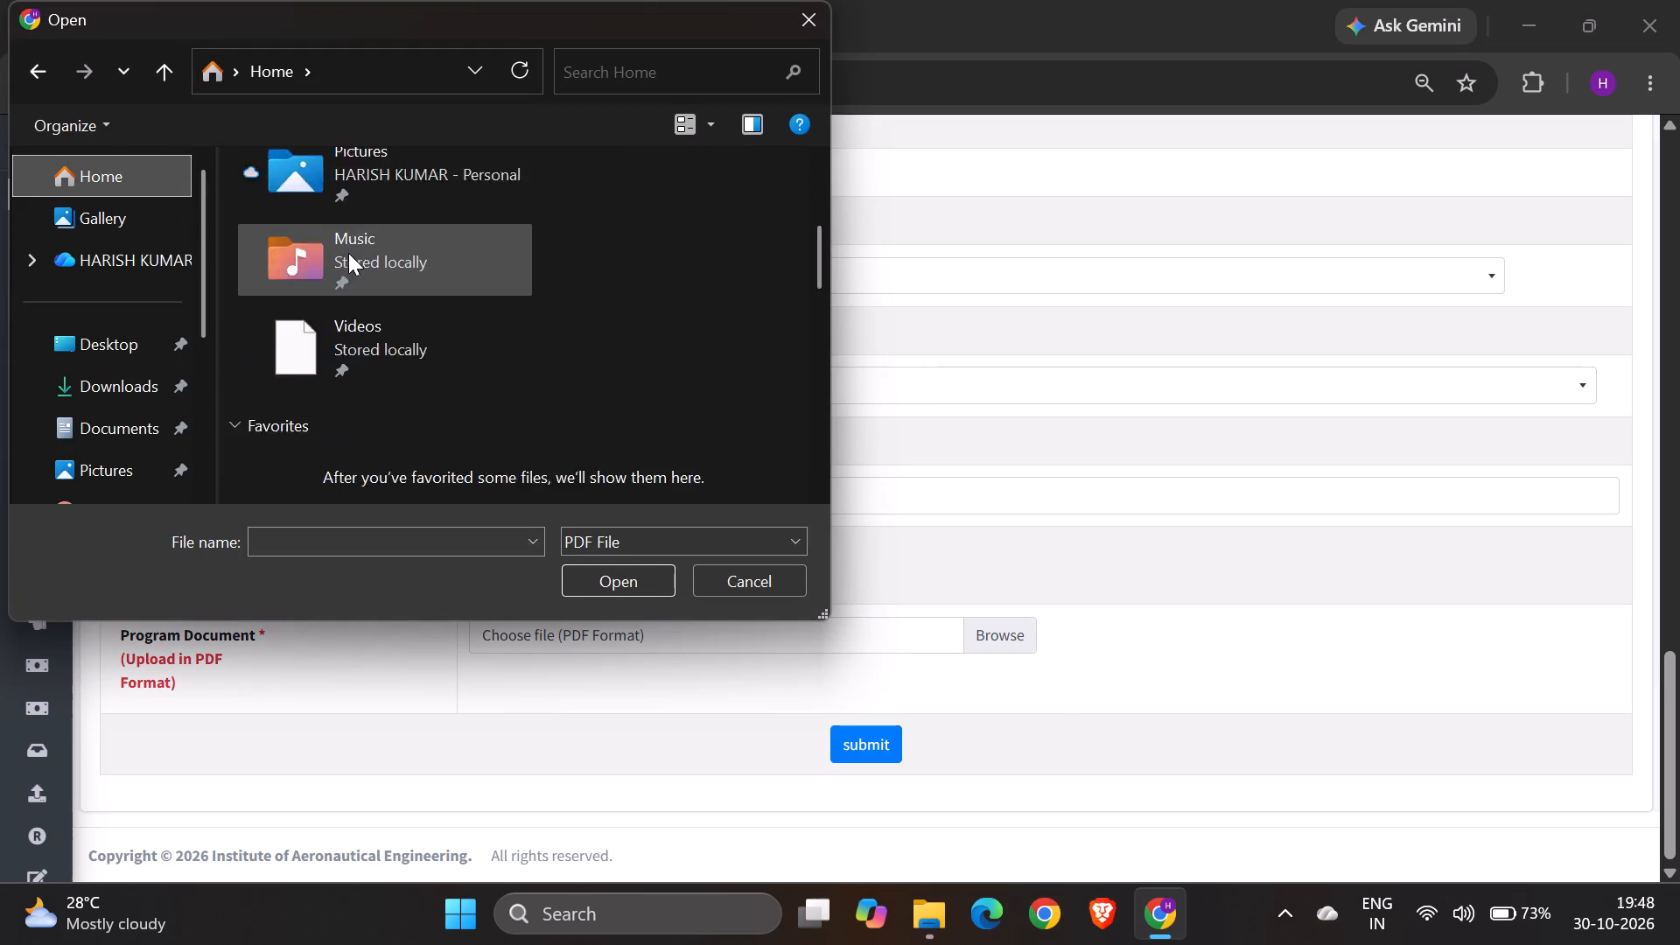
pyautogui.scroll(-2, 348, 253)
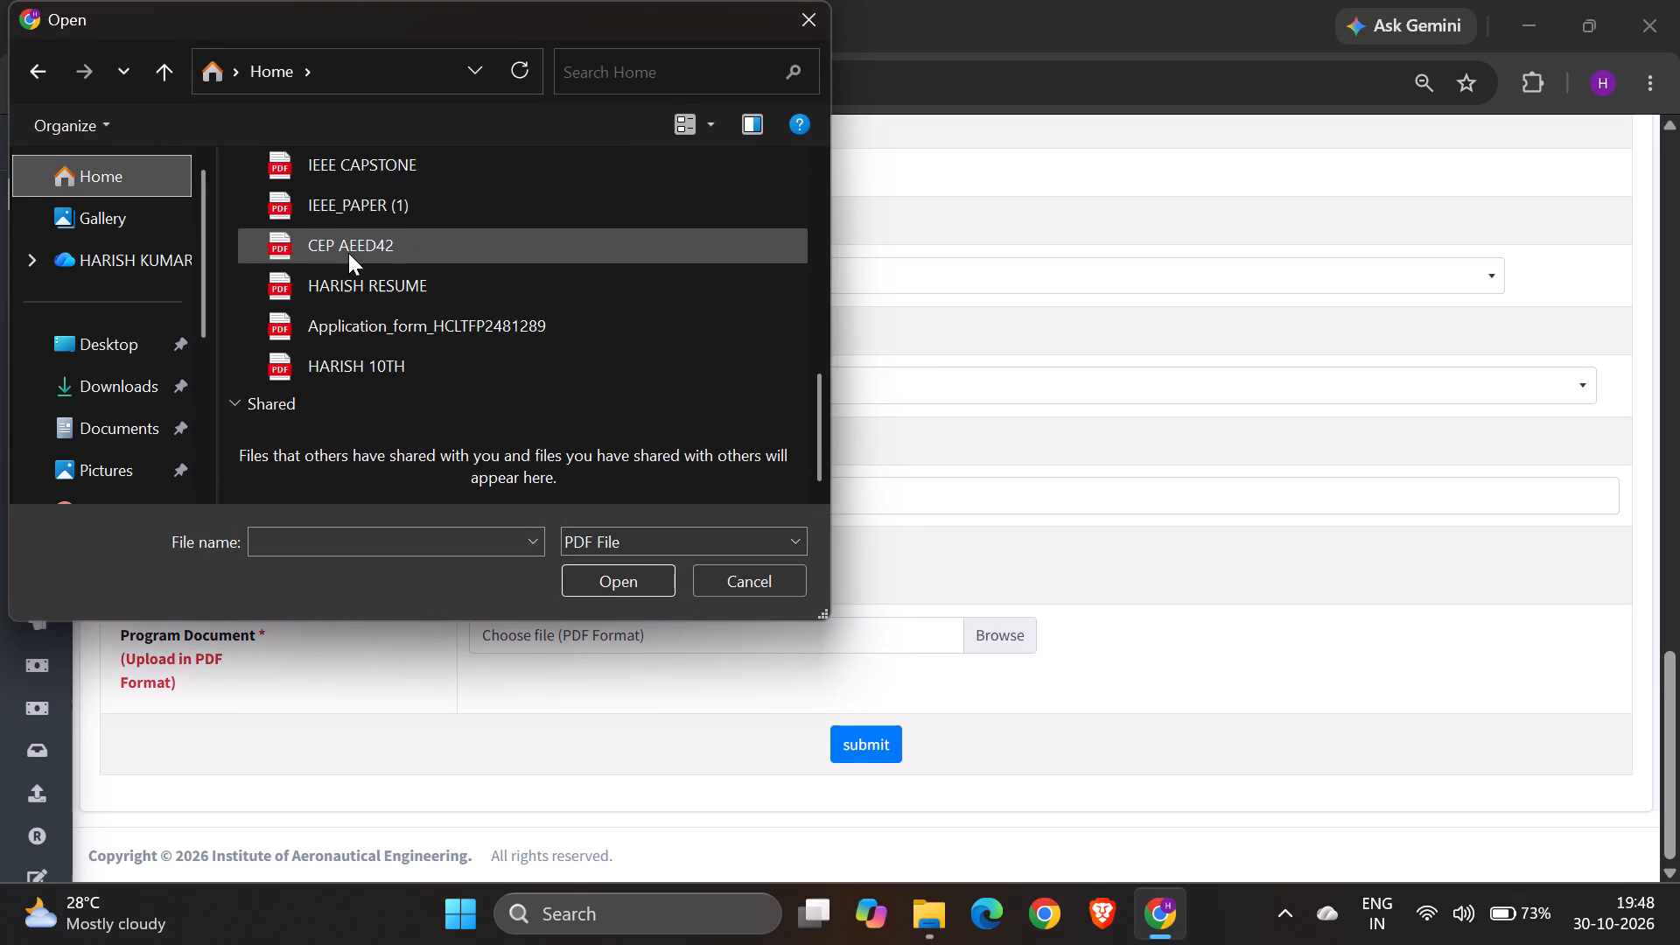
pyautogui.scroll(-2, 348, 253)
pyautogui.scroll(5, 348, 253)
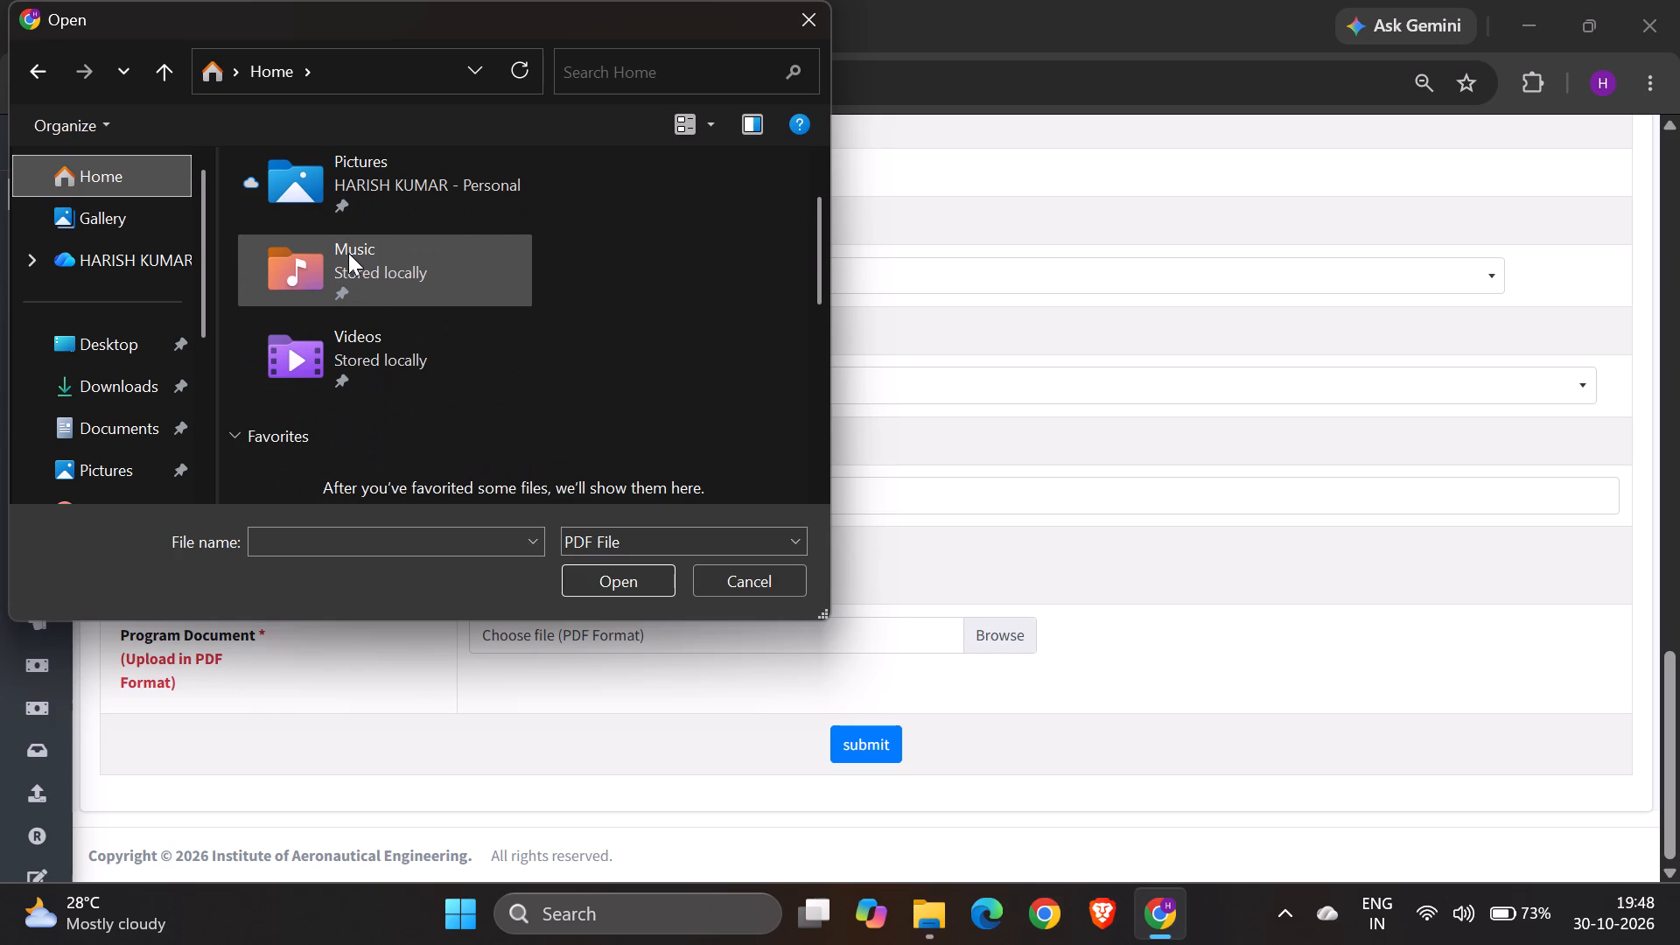
pyautogui.scroll(1, 349, 370)
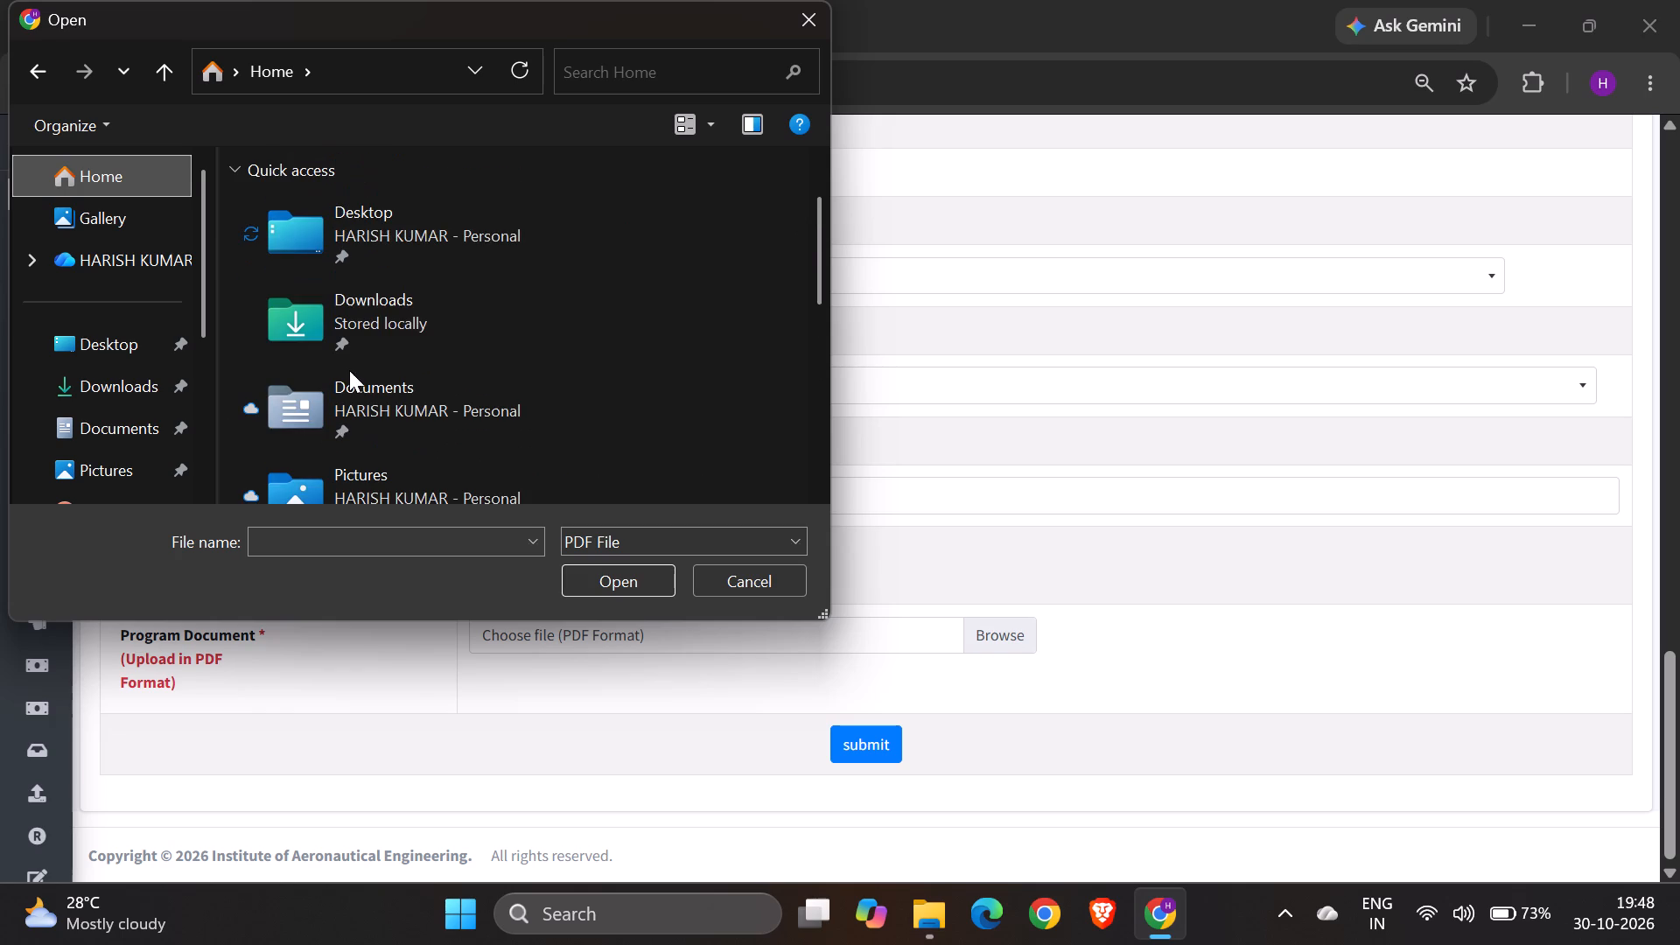
pyautogui.click(1535, 1)
pyautogui.click(822, 11)
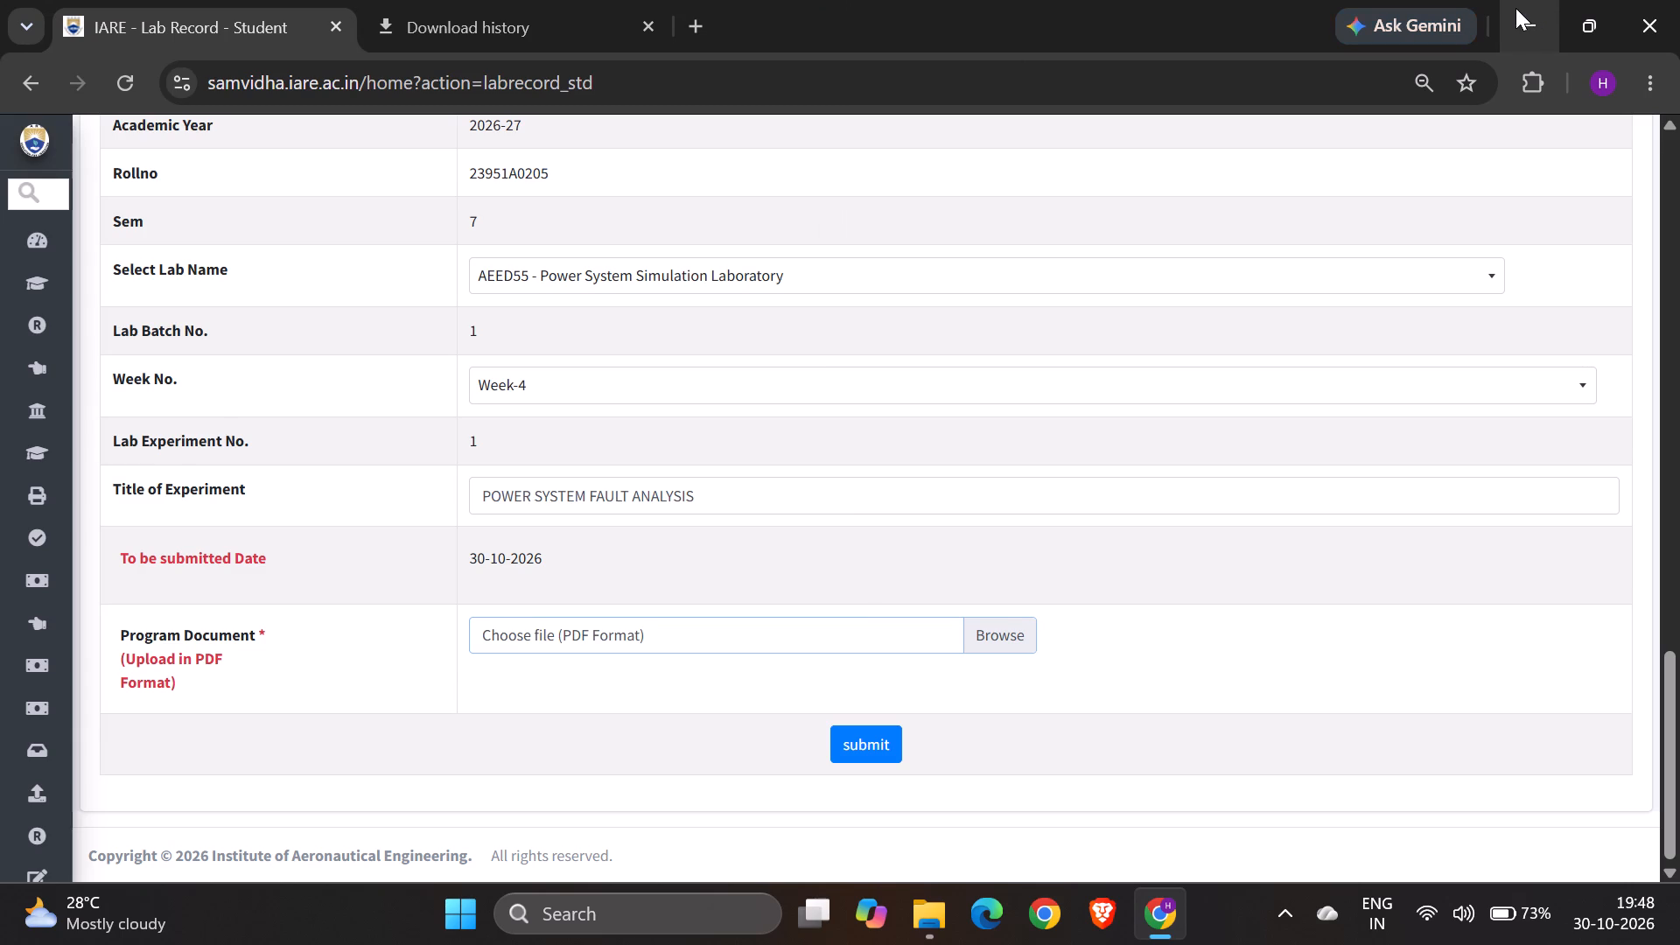
# Restore h pss 7_compressed from the Recycle Bin to its original Downloads location.
pyautogui.click(1514, 9)
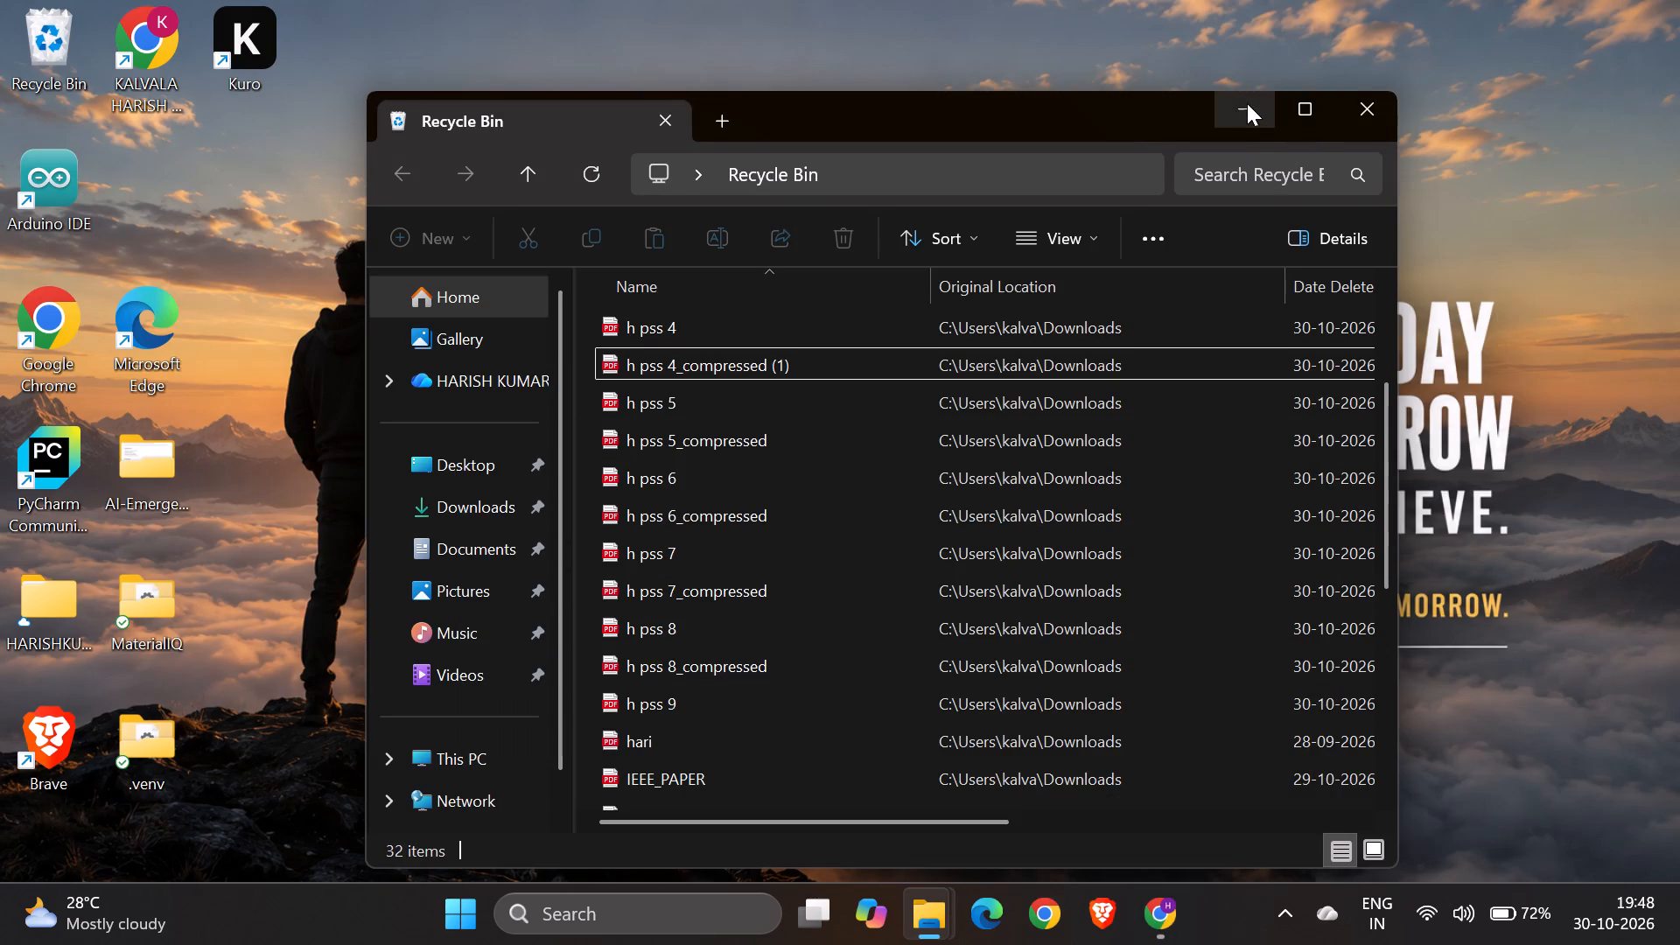
pyautogui.click(1247, 103)
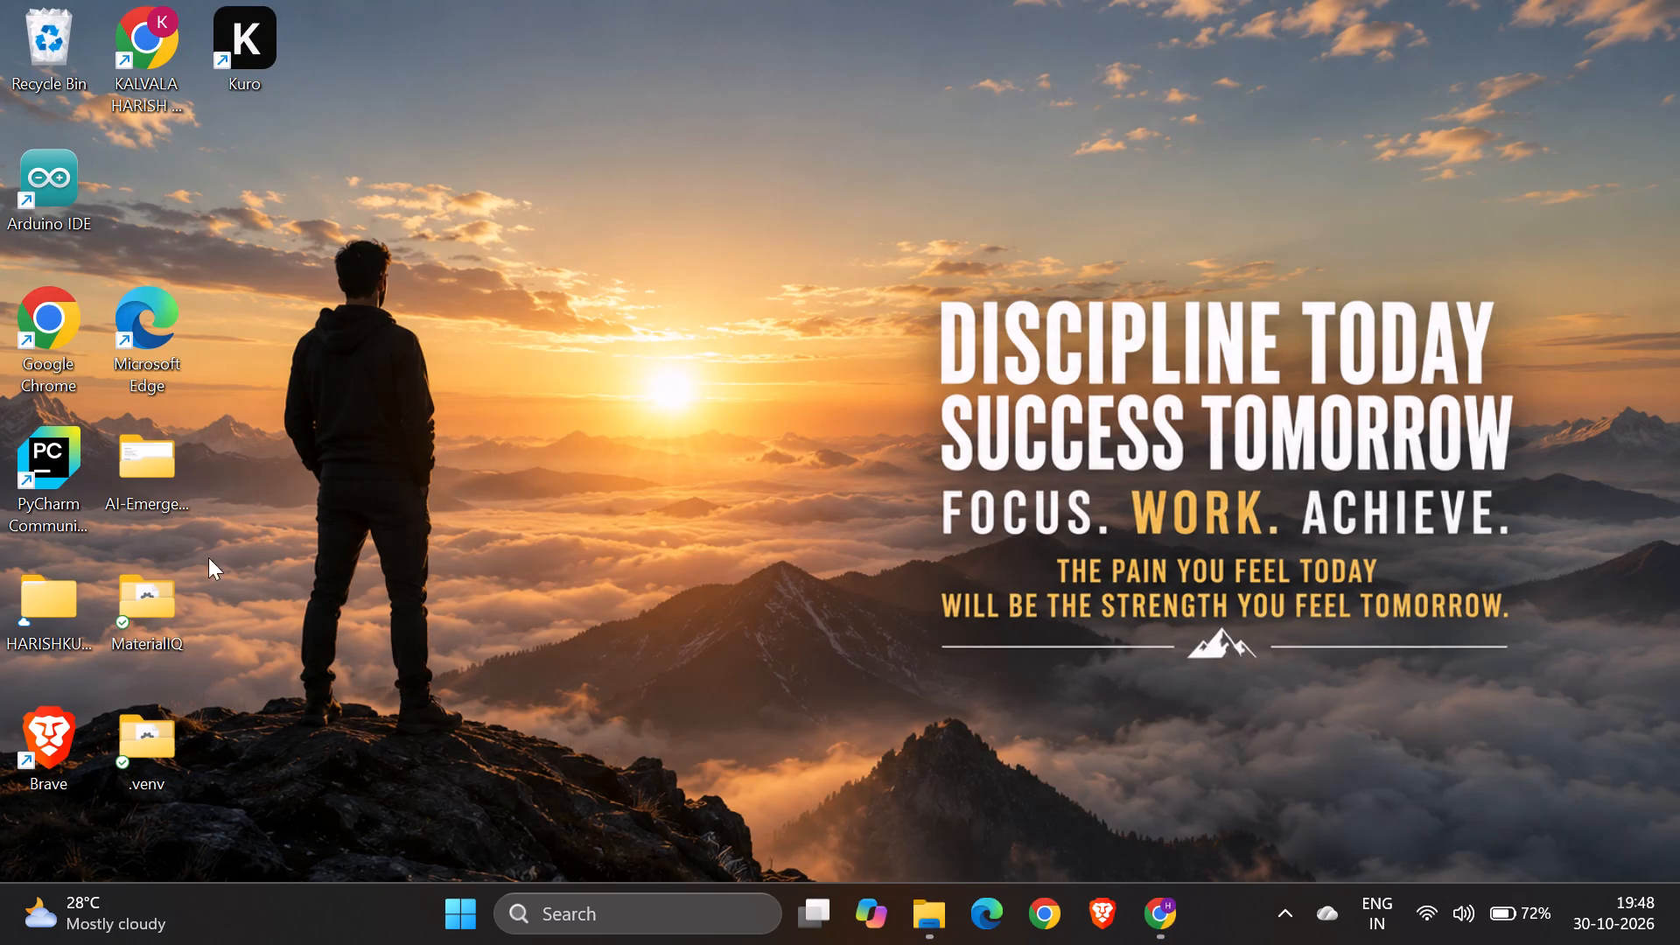
pyautogui.doubleClick(48, 28)
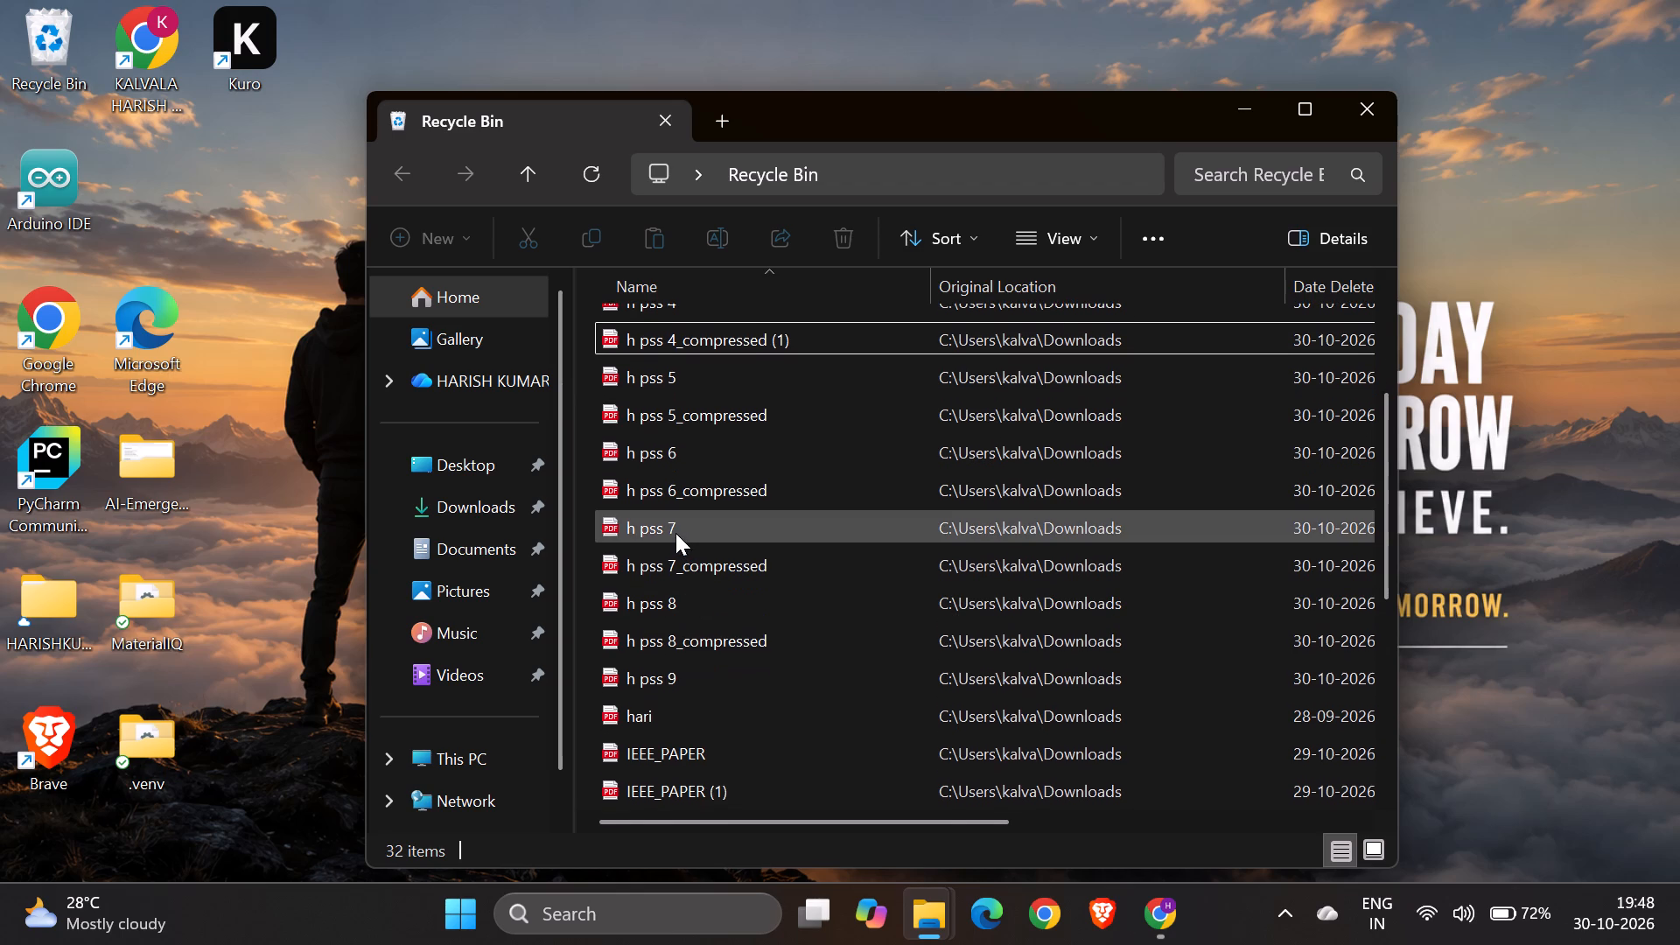
pyautogui.click(682, 562)
pyautogui.rightClick(682, 562)
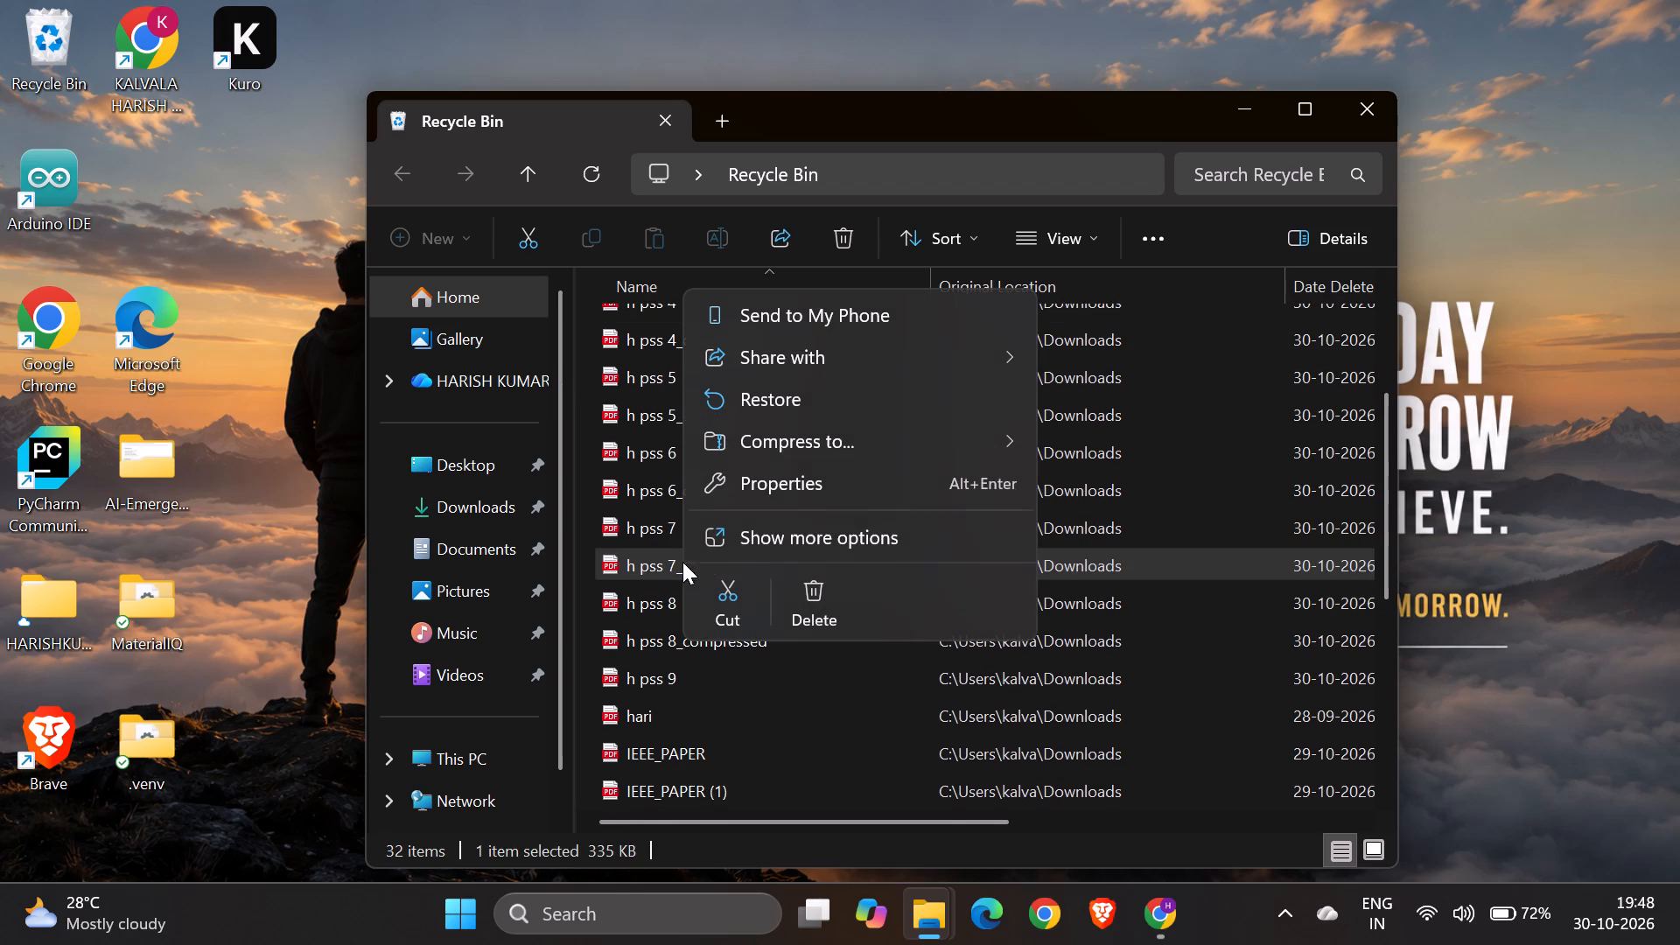
pyautogui.click(789, 381)
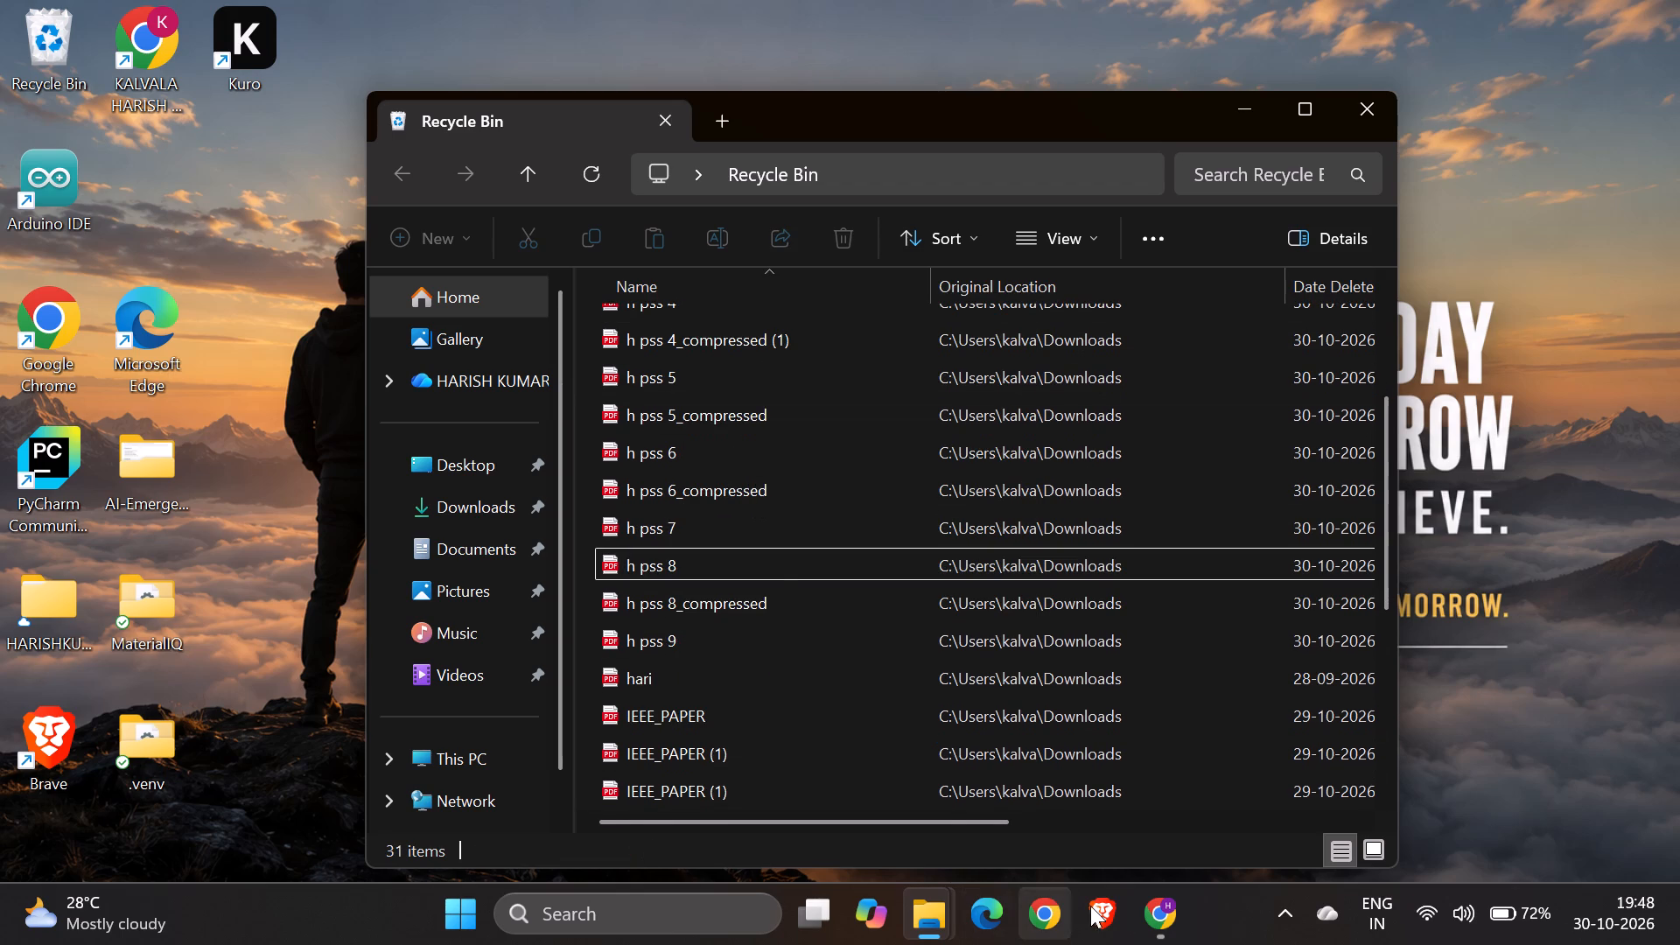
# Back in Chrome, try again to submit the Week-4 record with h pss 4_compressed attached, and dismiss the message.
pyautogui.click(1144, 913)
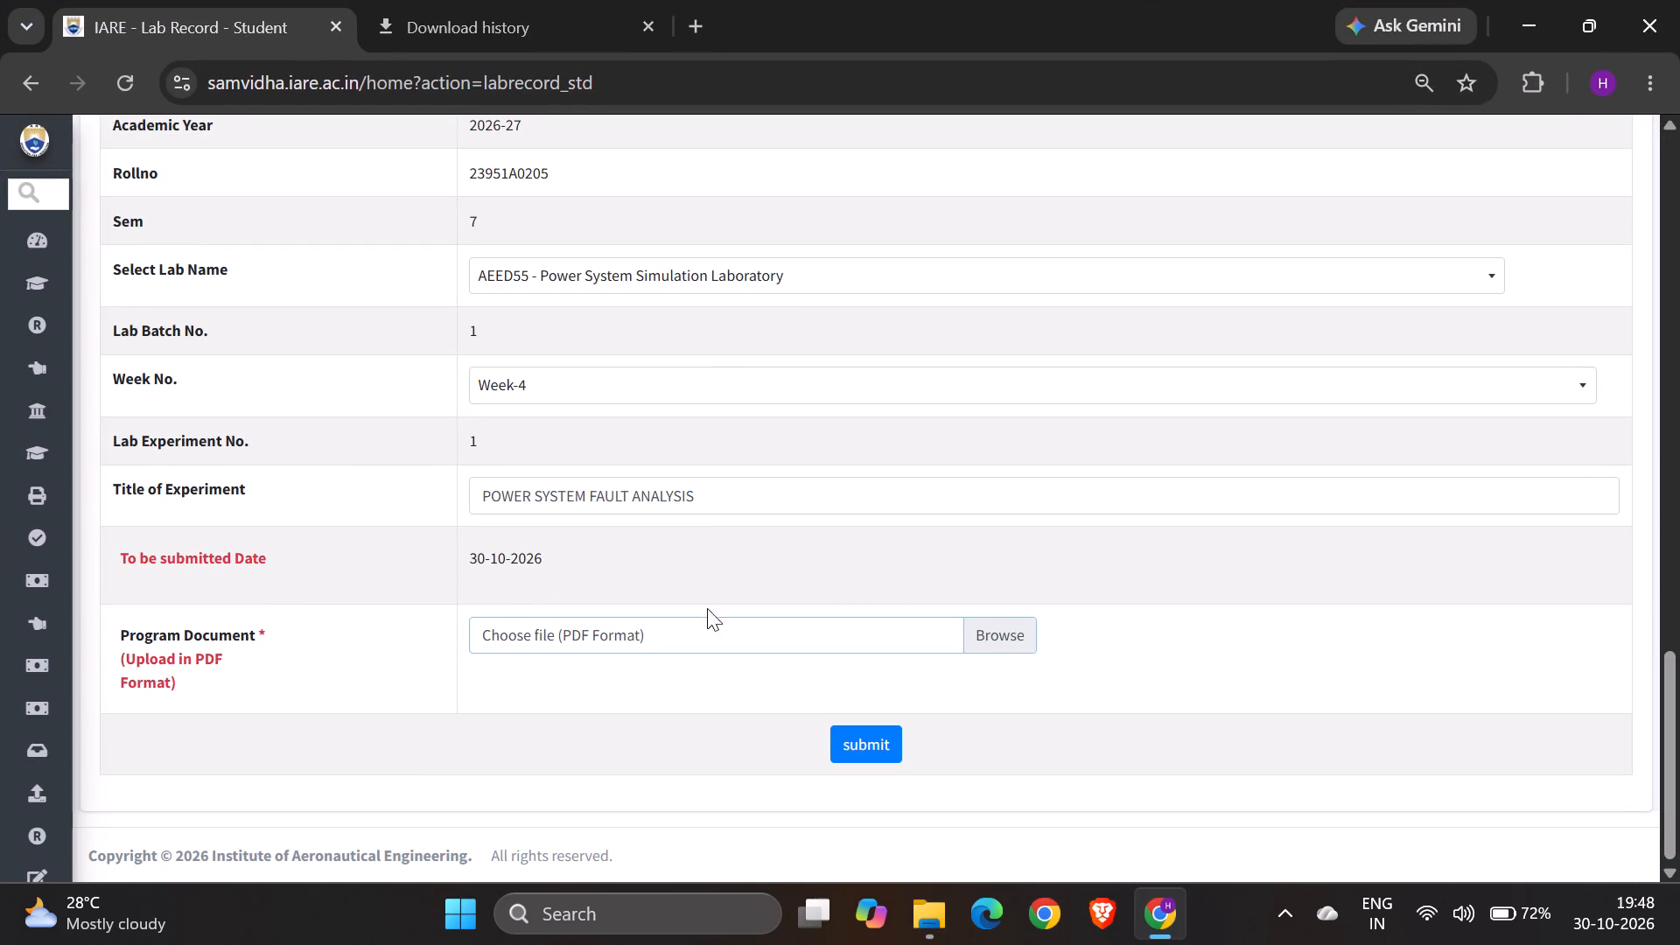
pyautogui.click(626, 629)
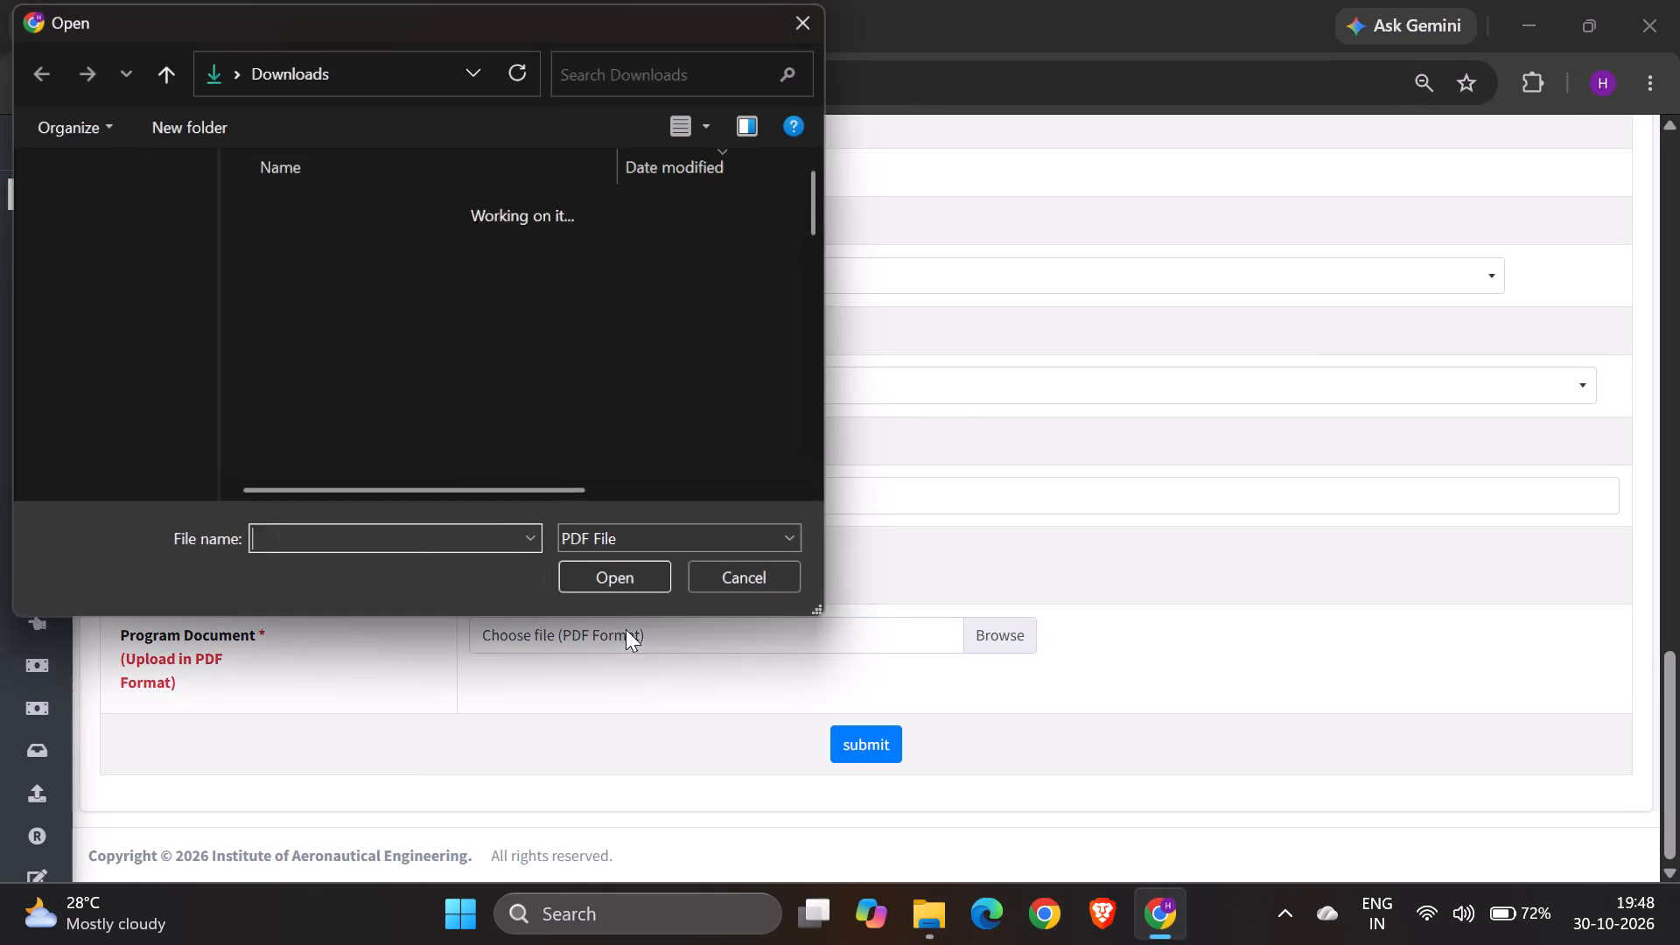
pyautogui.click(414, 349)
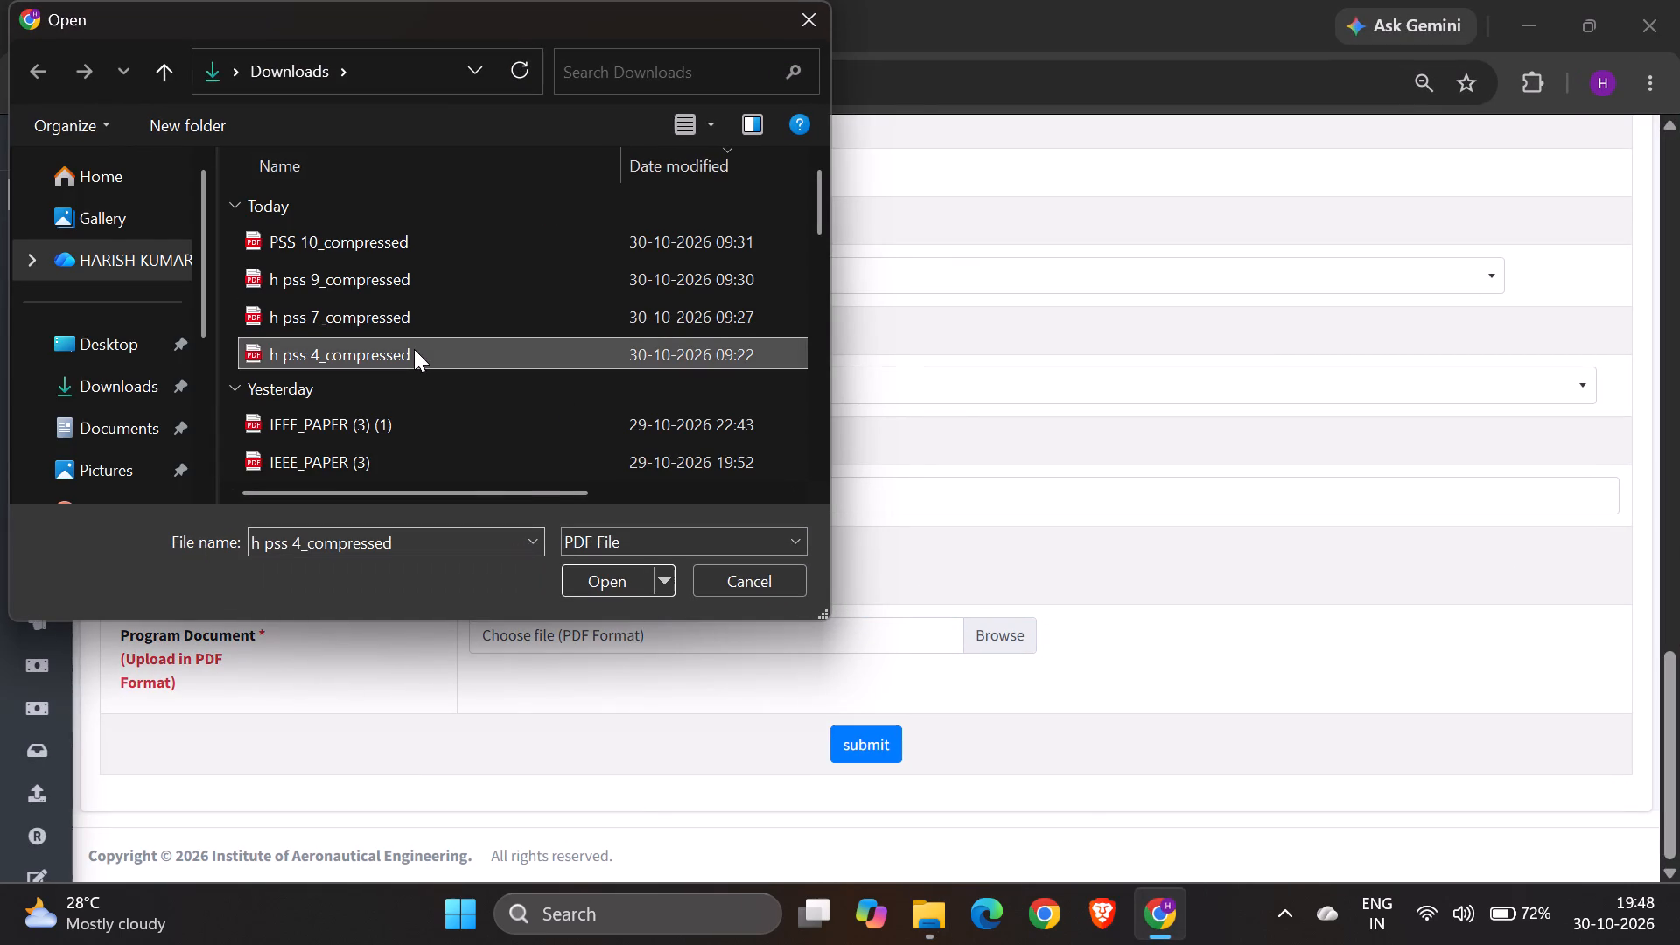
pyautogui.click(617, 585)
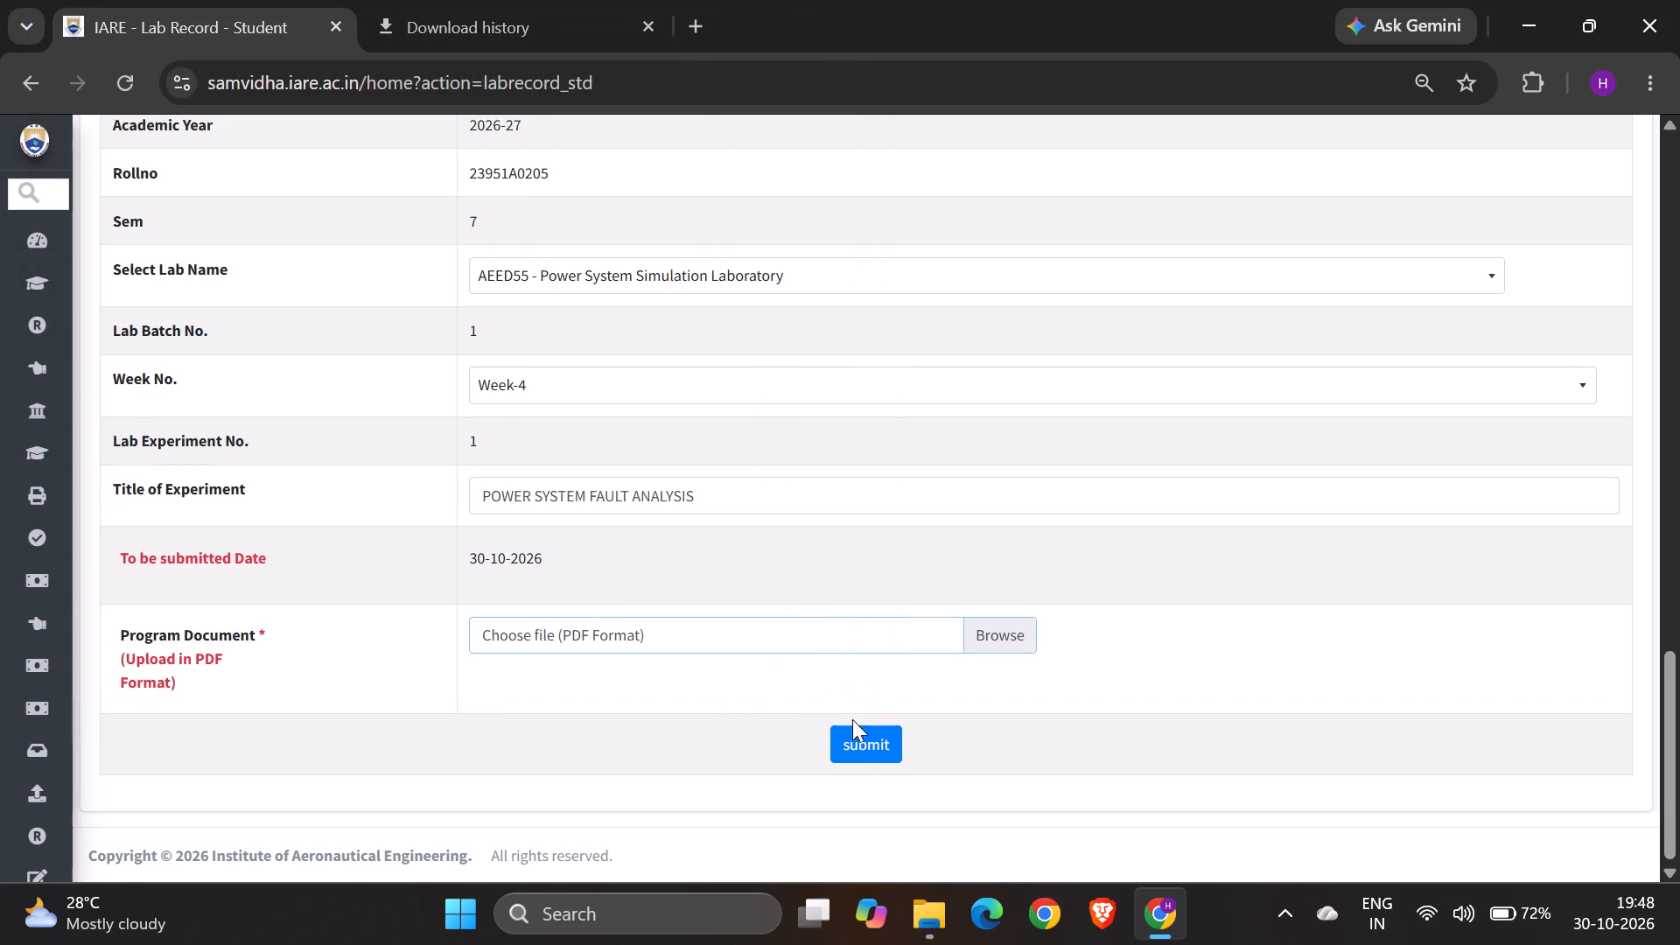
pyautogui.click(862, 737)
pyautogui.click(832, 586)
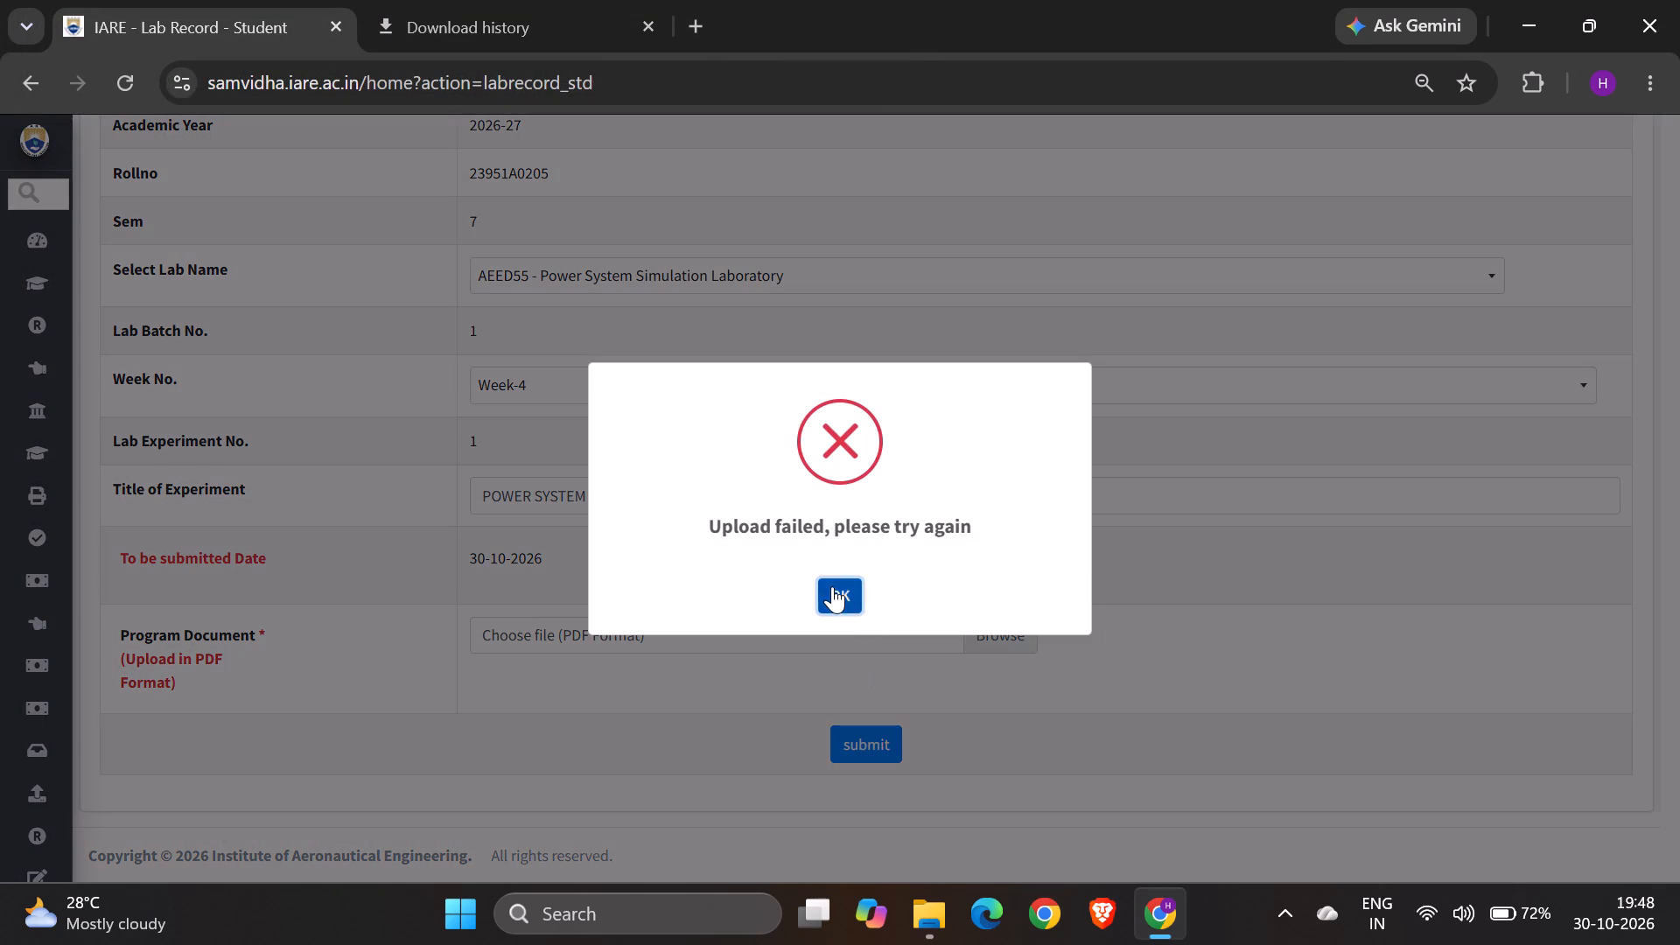
# Attach h pss 7_compressed as the Week-4 program document, submit the record and dismiss the message.
pyautogui.click(693, 620)
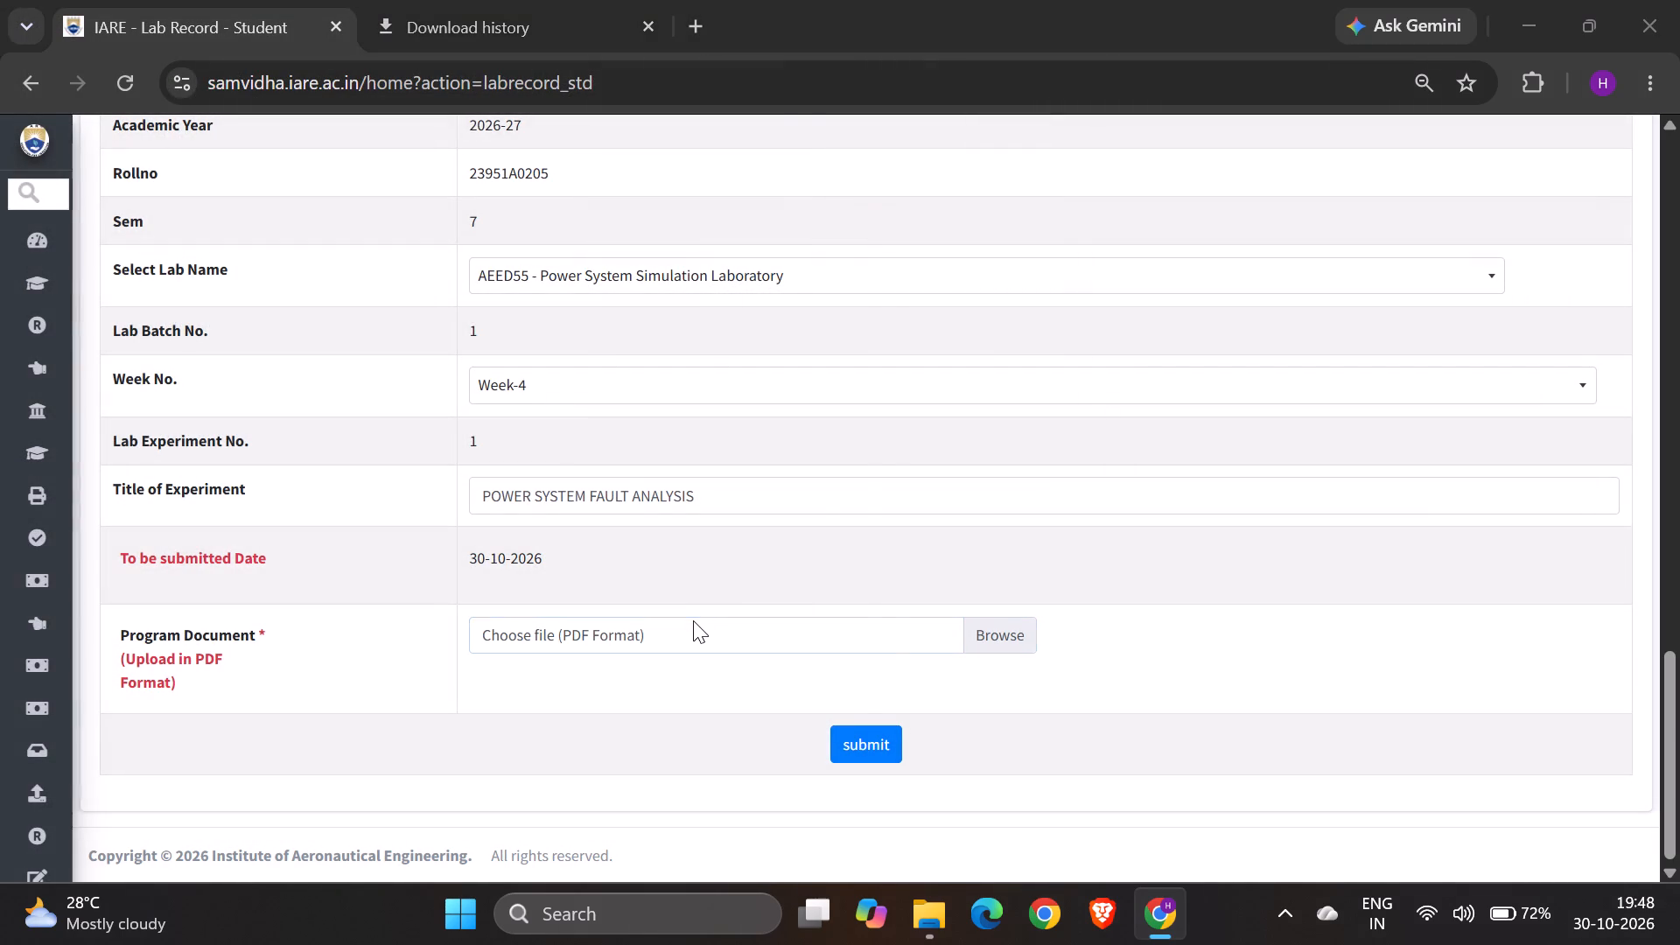
pyautogui.click(437, 314)
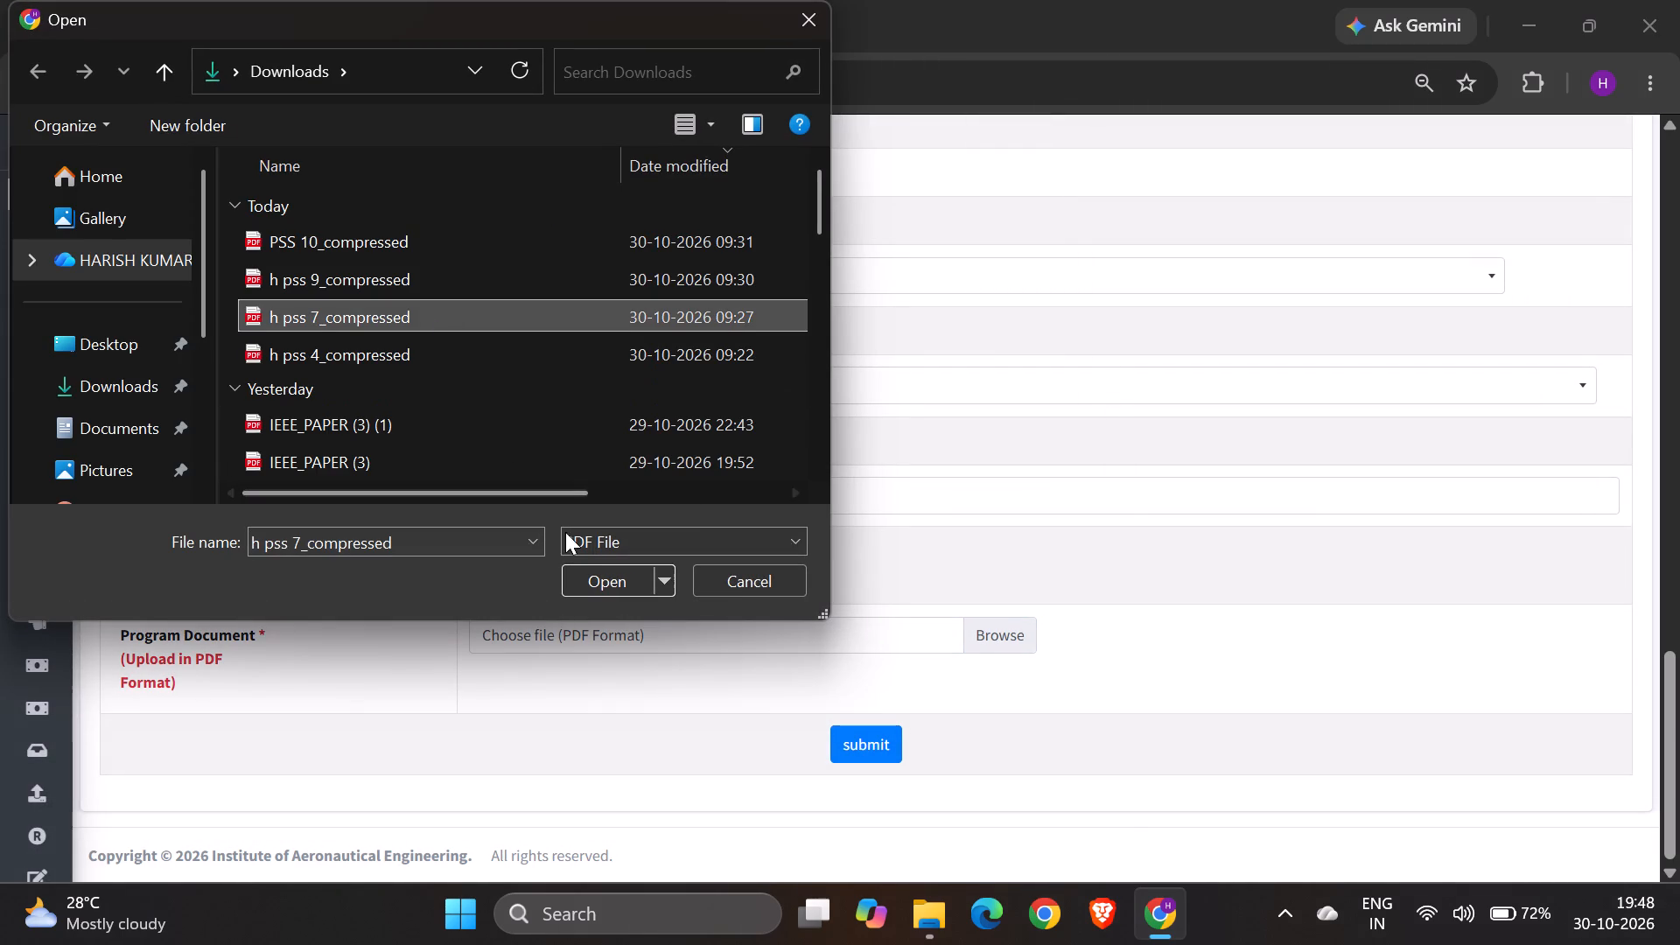
pyautogui.click(591, 571)
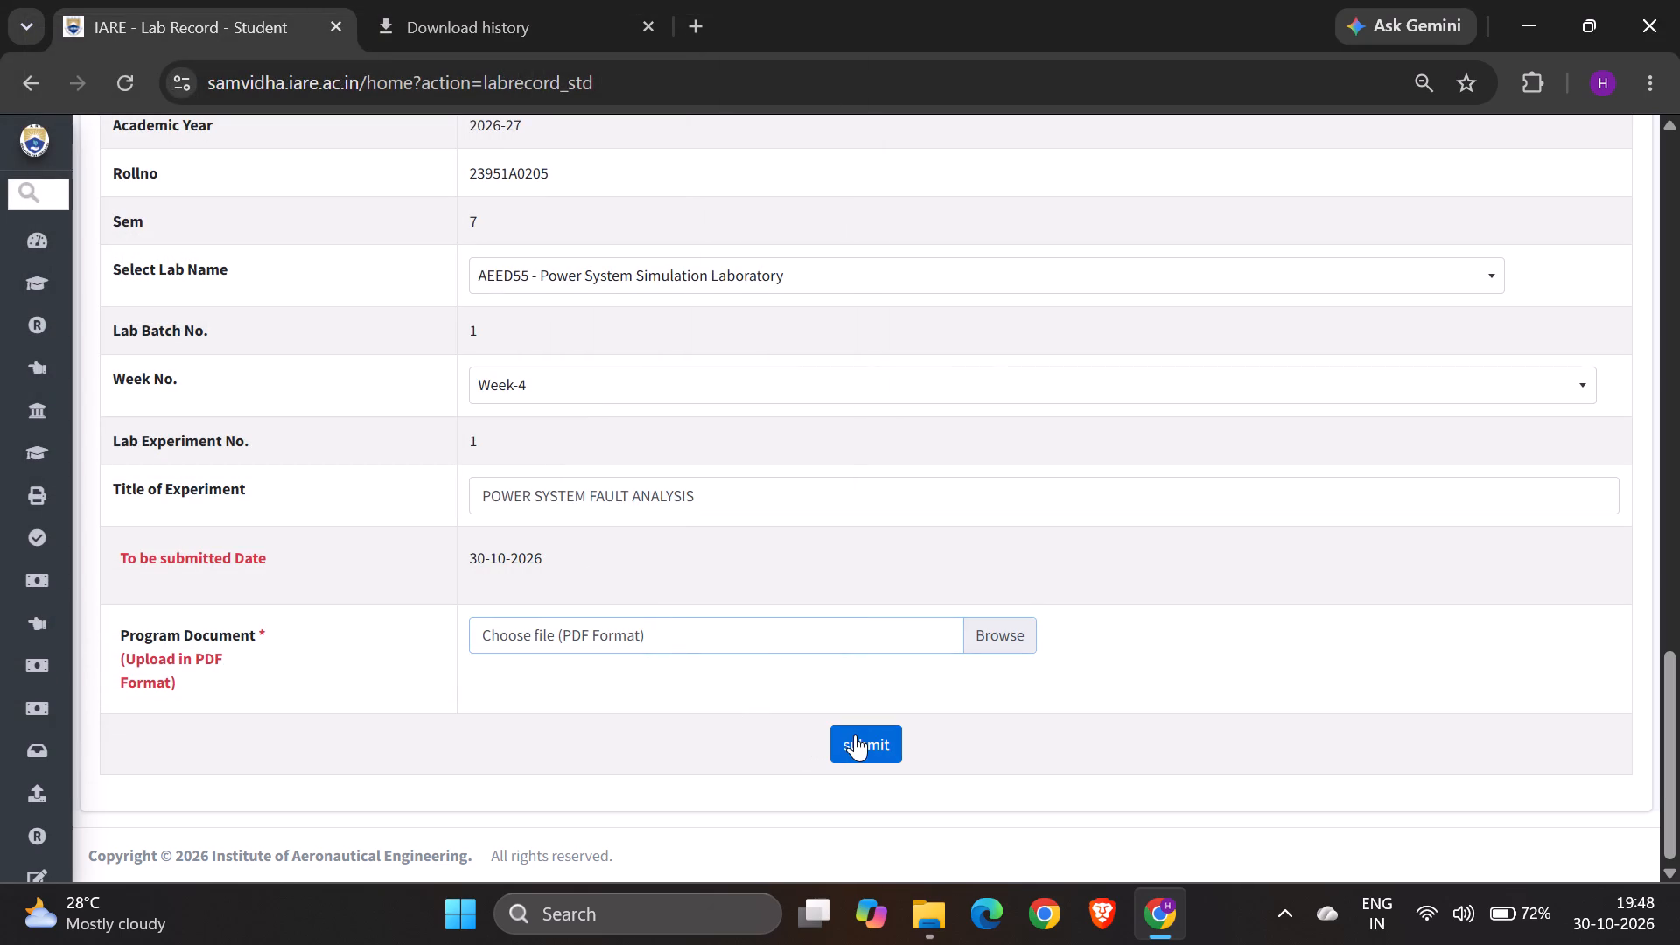
pyautogui.click(855, 734)
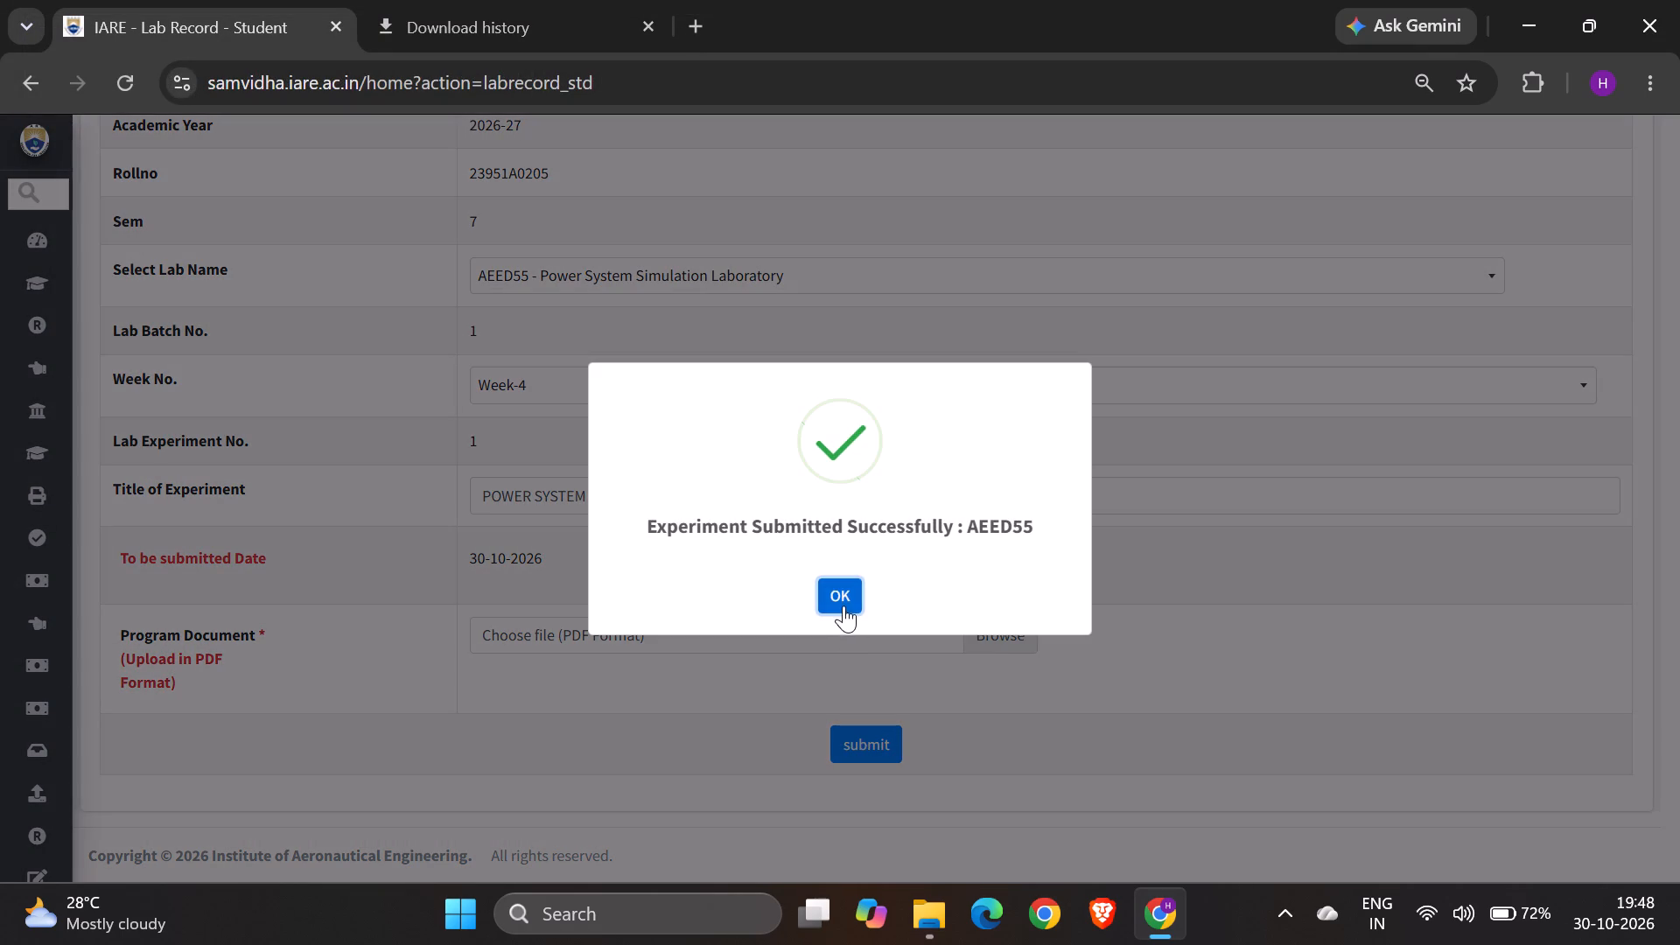
pyautogui.click(843, 605)
# Check the Submitted Lab Record List for the Week-4 entry and review which weeks still need a record.
pyautogui.scroll(2, 784, 501)
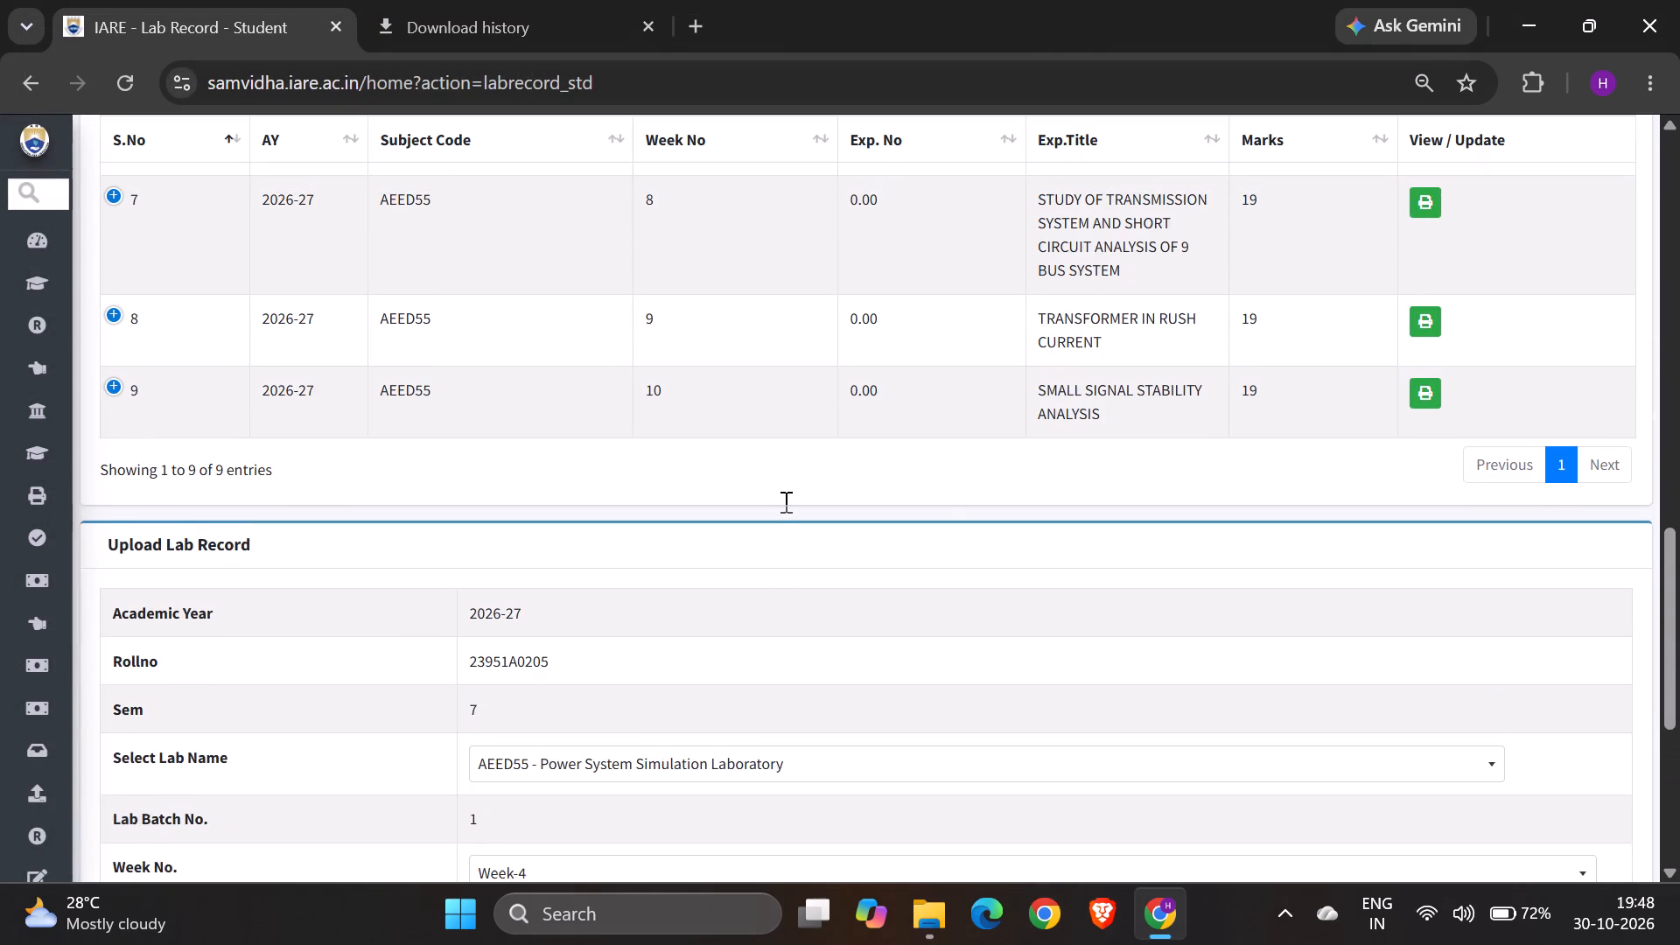
pyautogui.scroll(2, 784, 501)
pyautogui.scroll(-1, 784, 501)
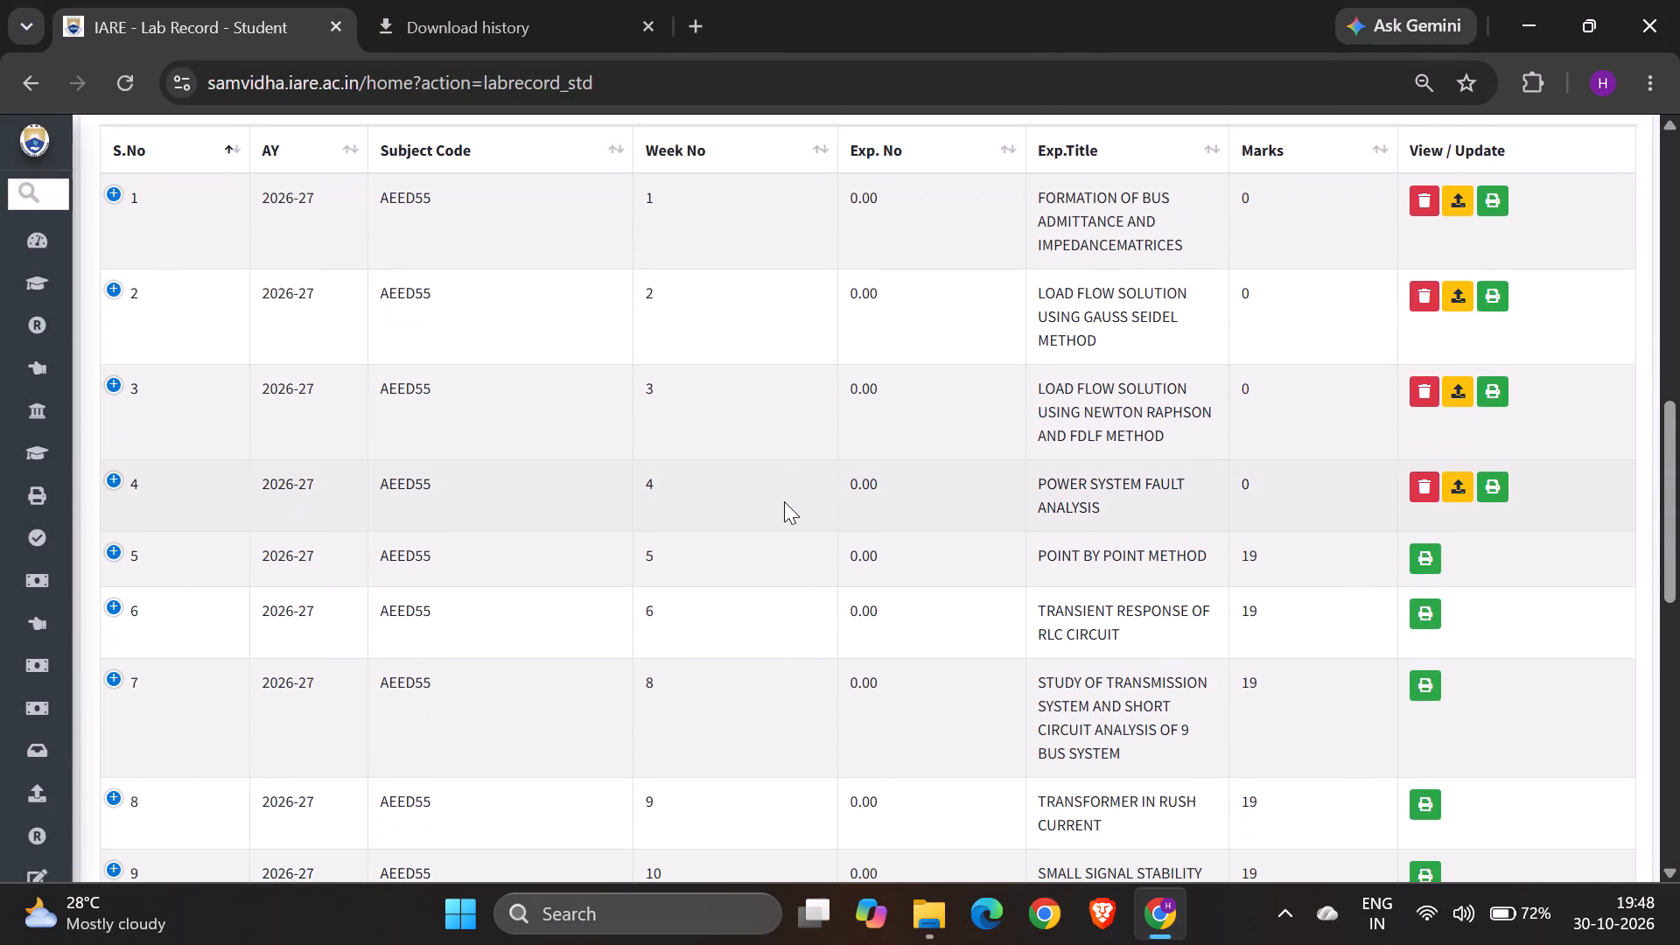
pyautogui.scroll(-3, 784, 501)
pyautogui.scroll(1, 784, 501)
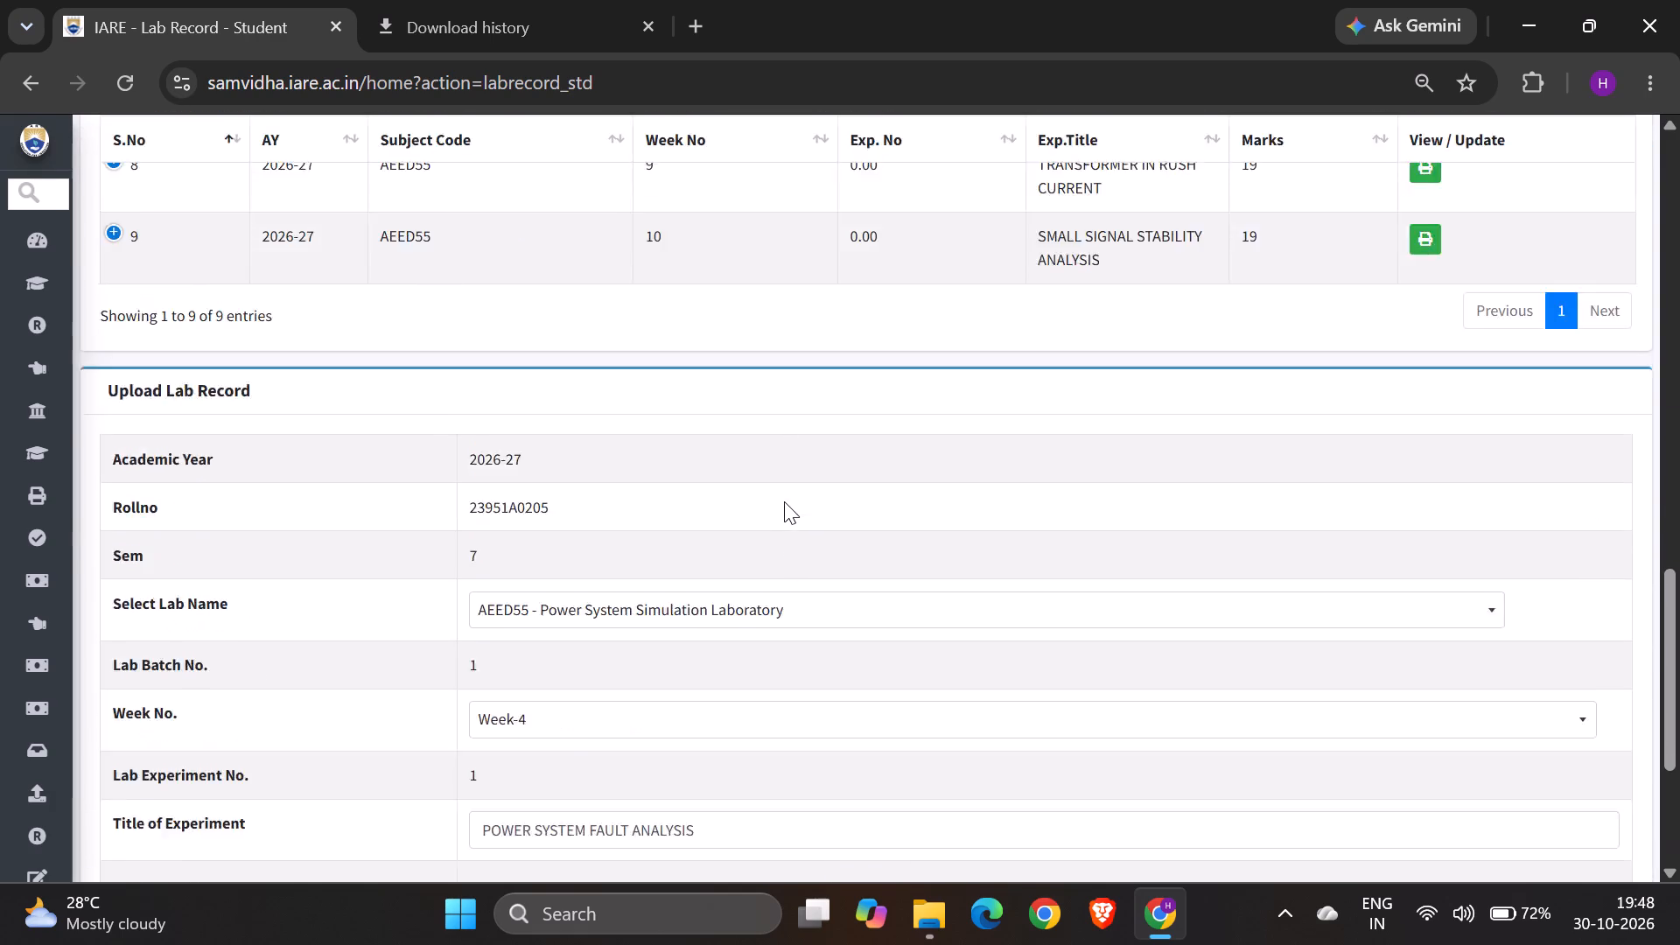
pyautogui.scroll(3, 784, 501)
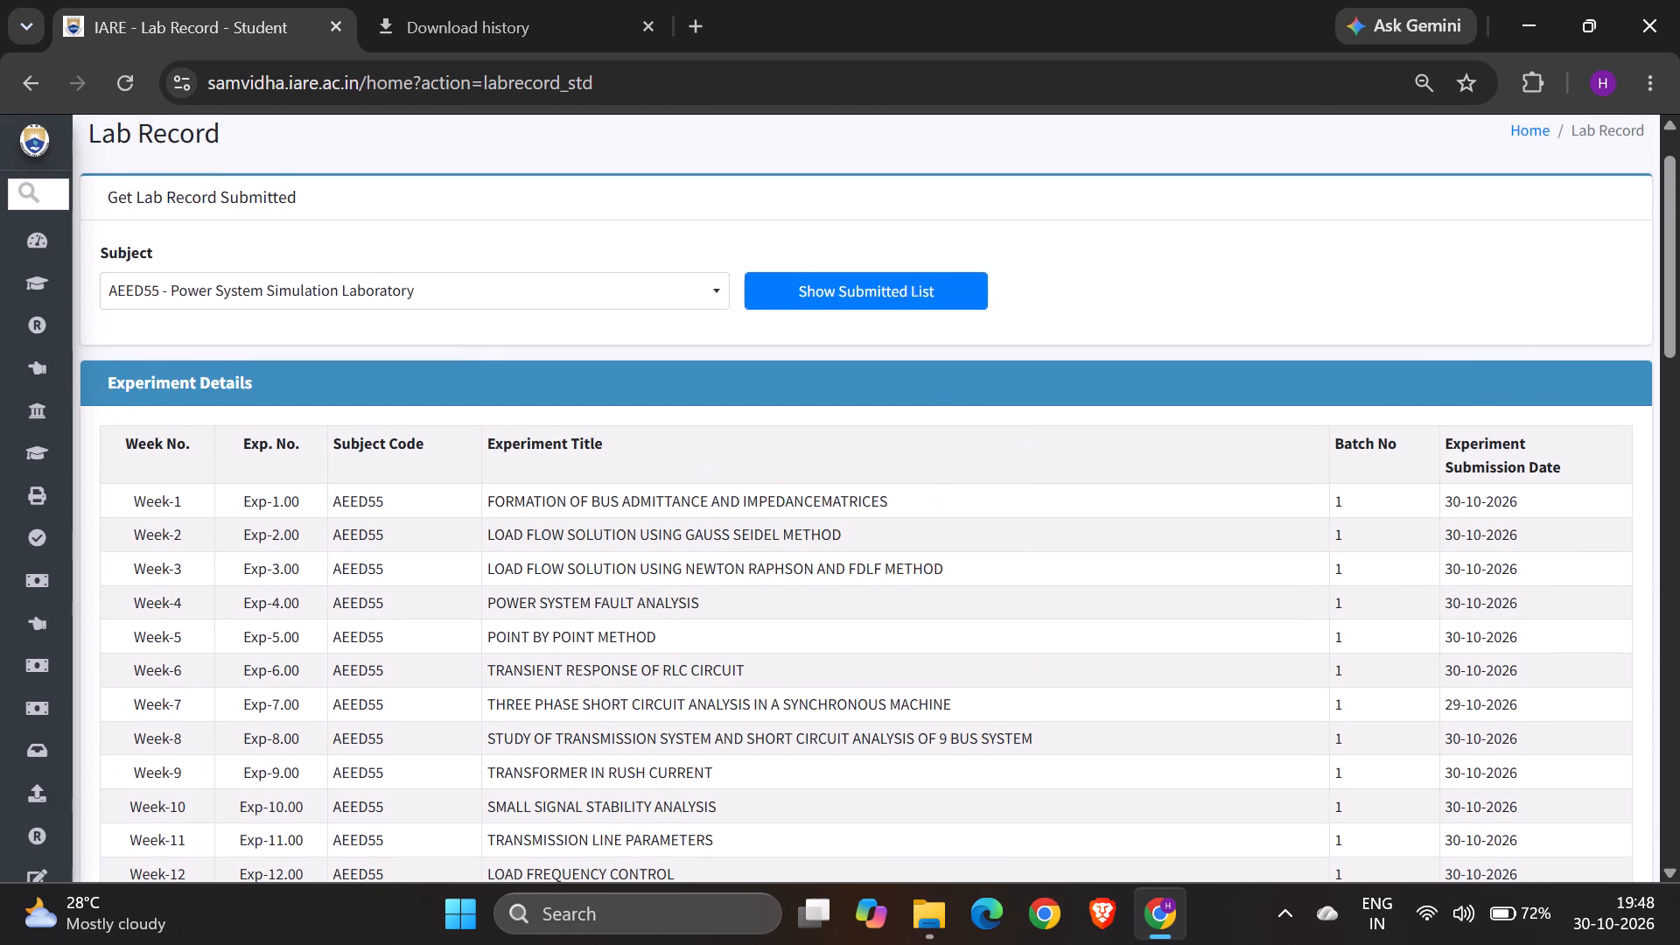
# Copy the Week-12 experiment title LOAD FREQUENCY CONTROL from the Experiment Details table.
pyautogui.scroll(-2, 557, 581)
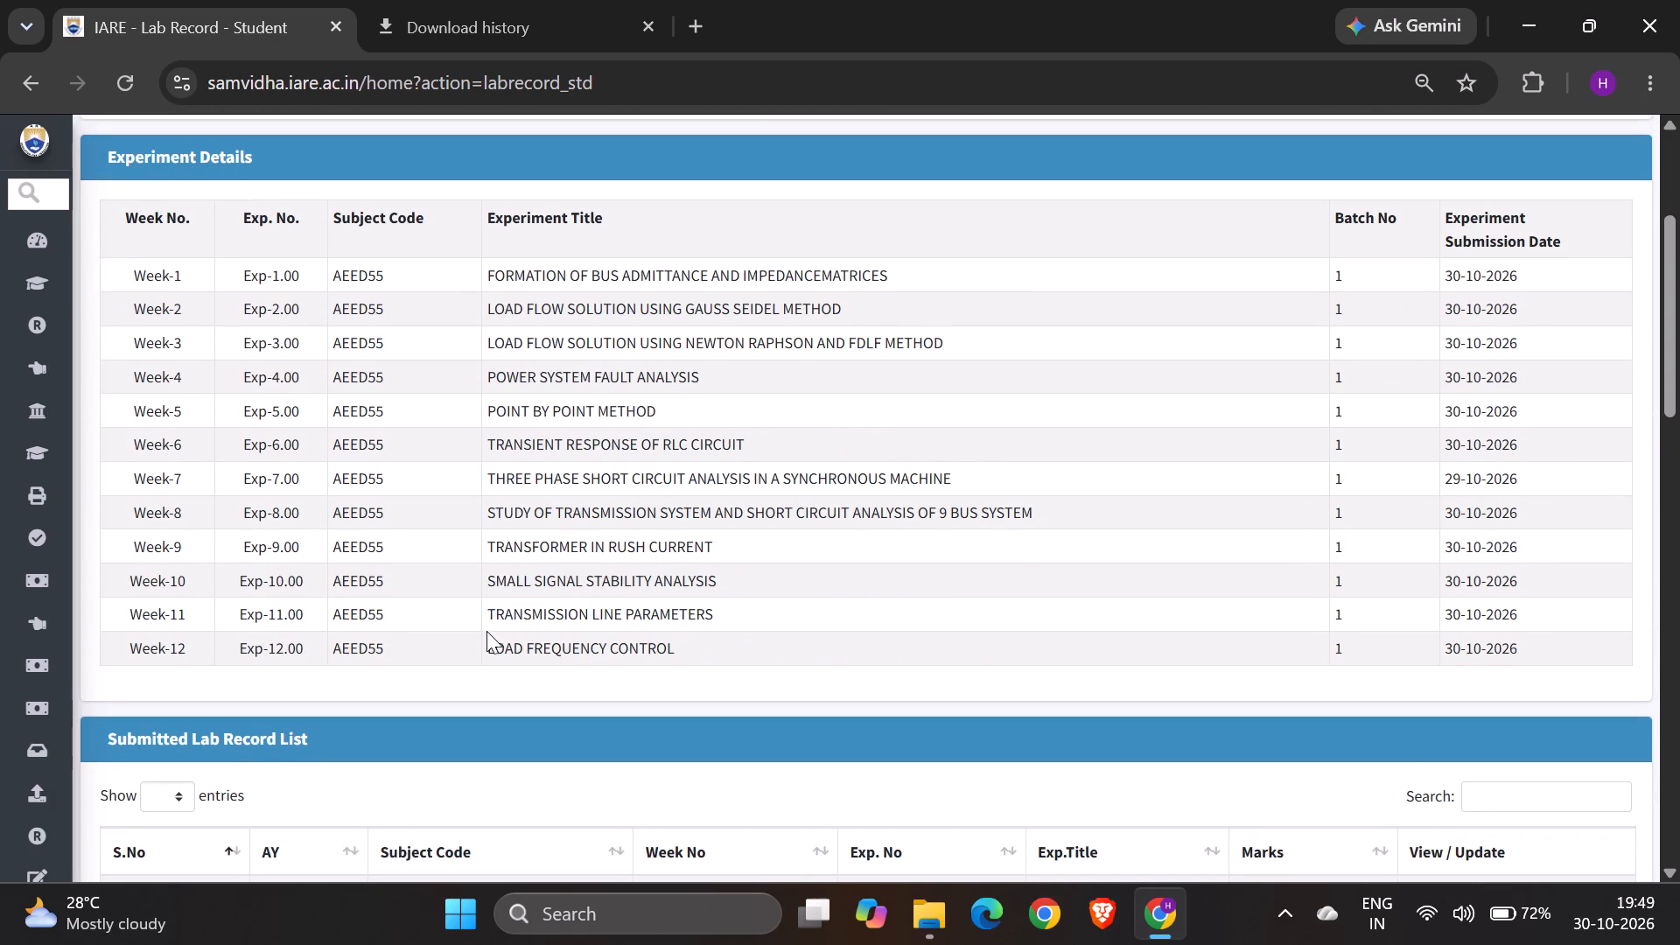
pyautogui.moveTo(486, 633); pyautogui.dragTo(713, 636)
pyautogui.hotkey('ctrl', 'c')
# Clear the experiment title in the lab record upload form.
pyautogui.scroll(-2, 603, 566)
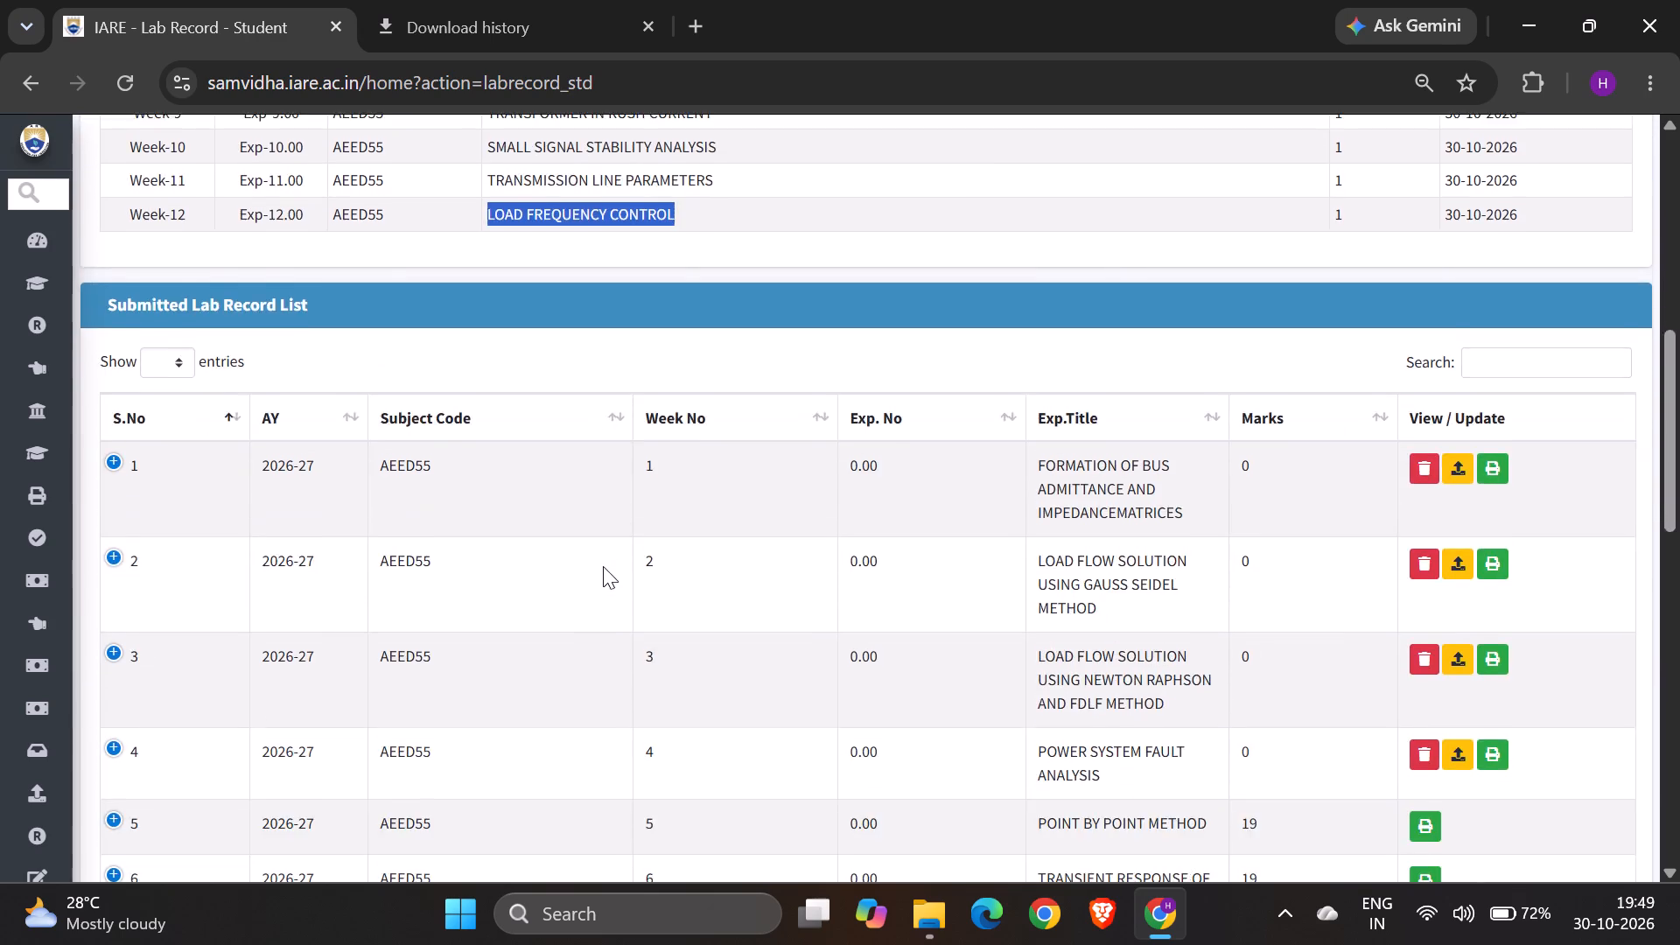
pyautogui.scroll(-5, 603, 566)
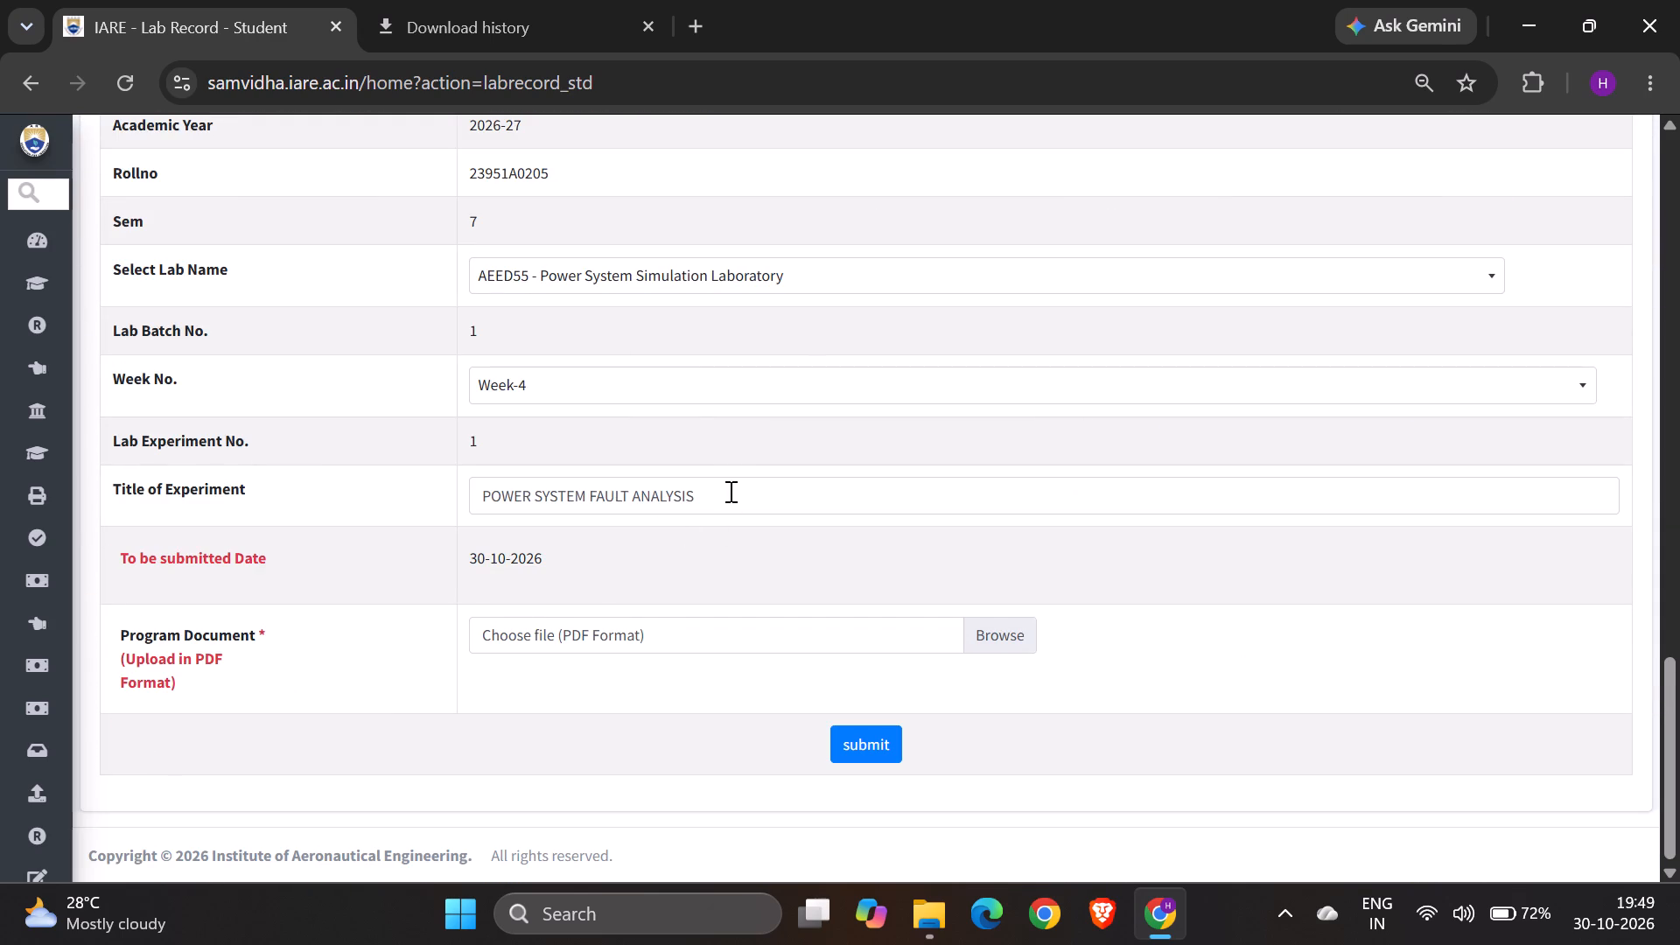
pyautogui.click(729, 491)
pyautogui.hotkey('ctrl', 'a')
pyautogui.press('BackSpace')
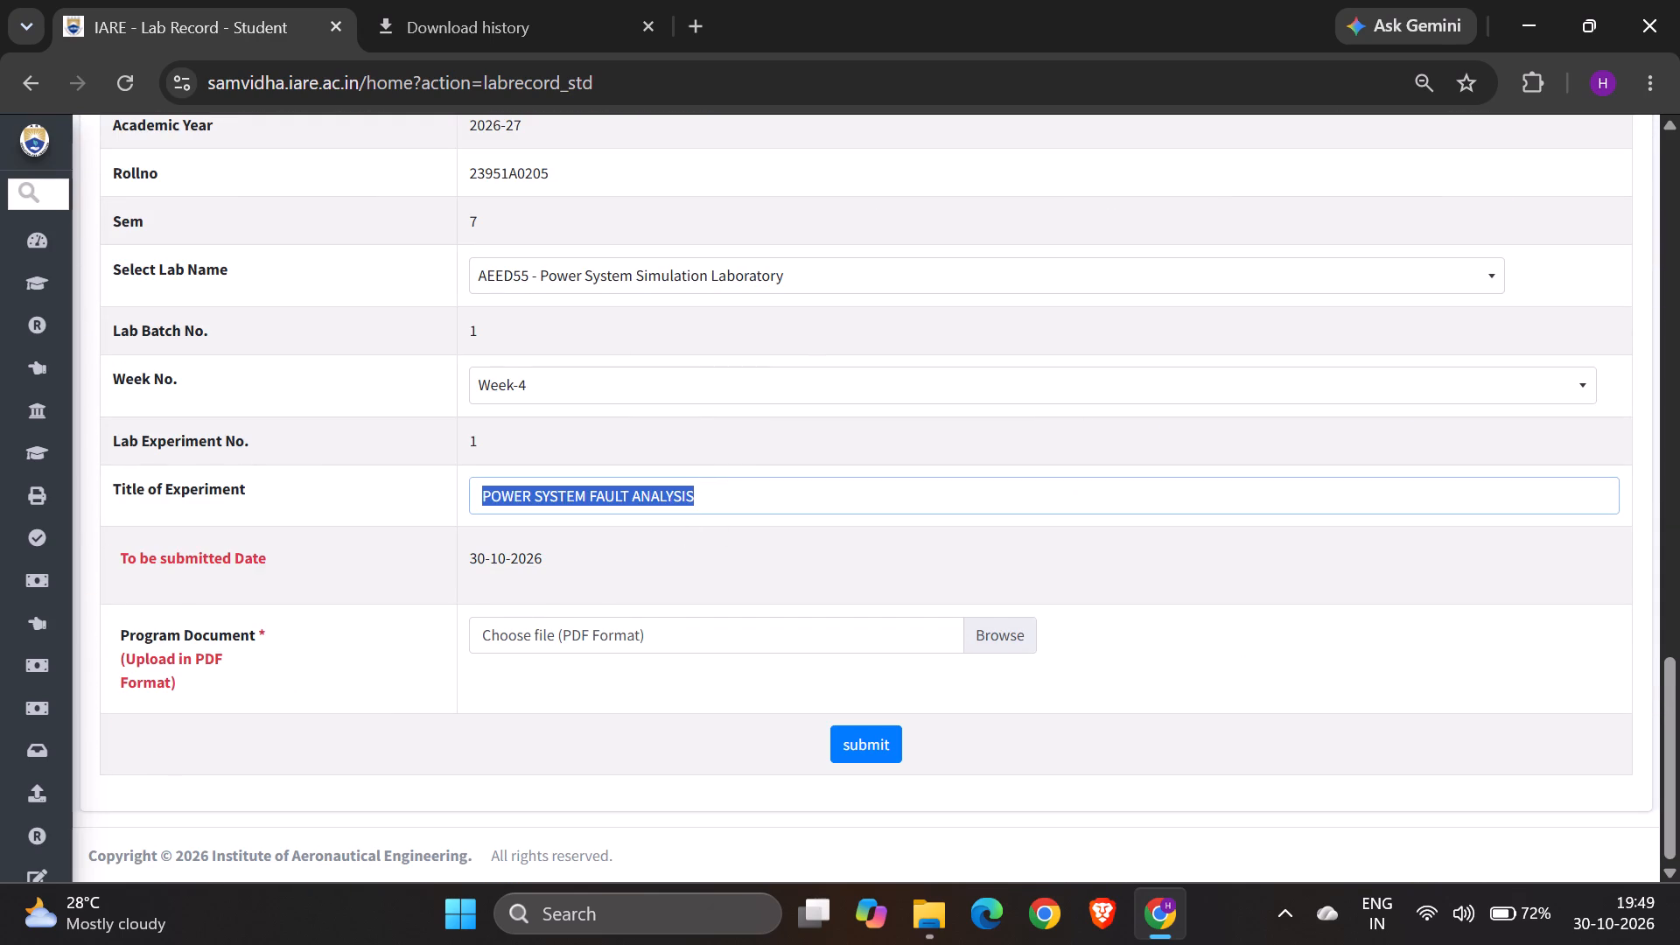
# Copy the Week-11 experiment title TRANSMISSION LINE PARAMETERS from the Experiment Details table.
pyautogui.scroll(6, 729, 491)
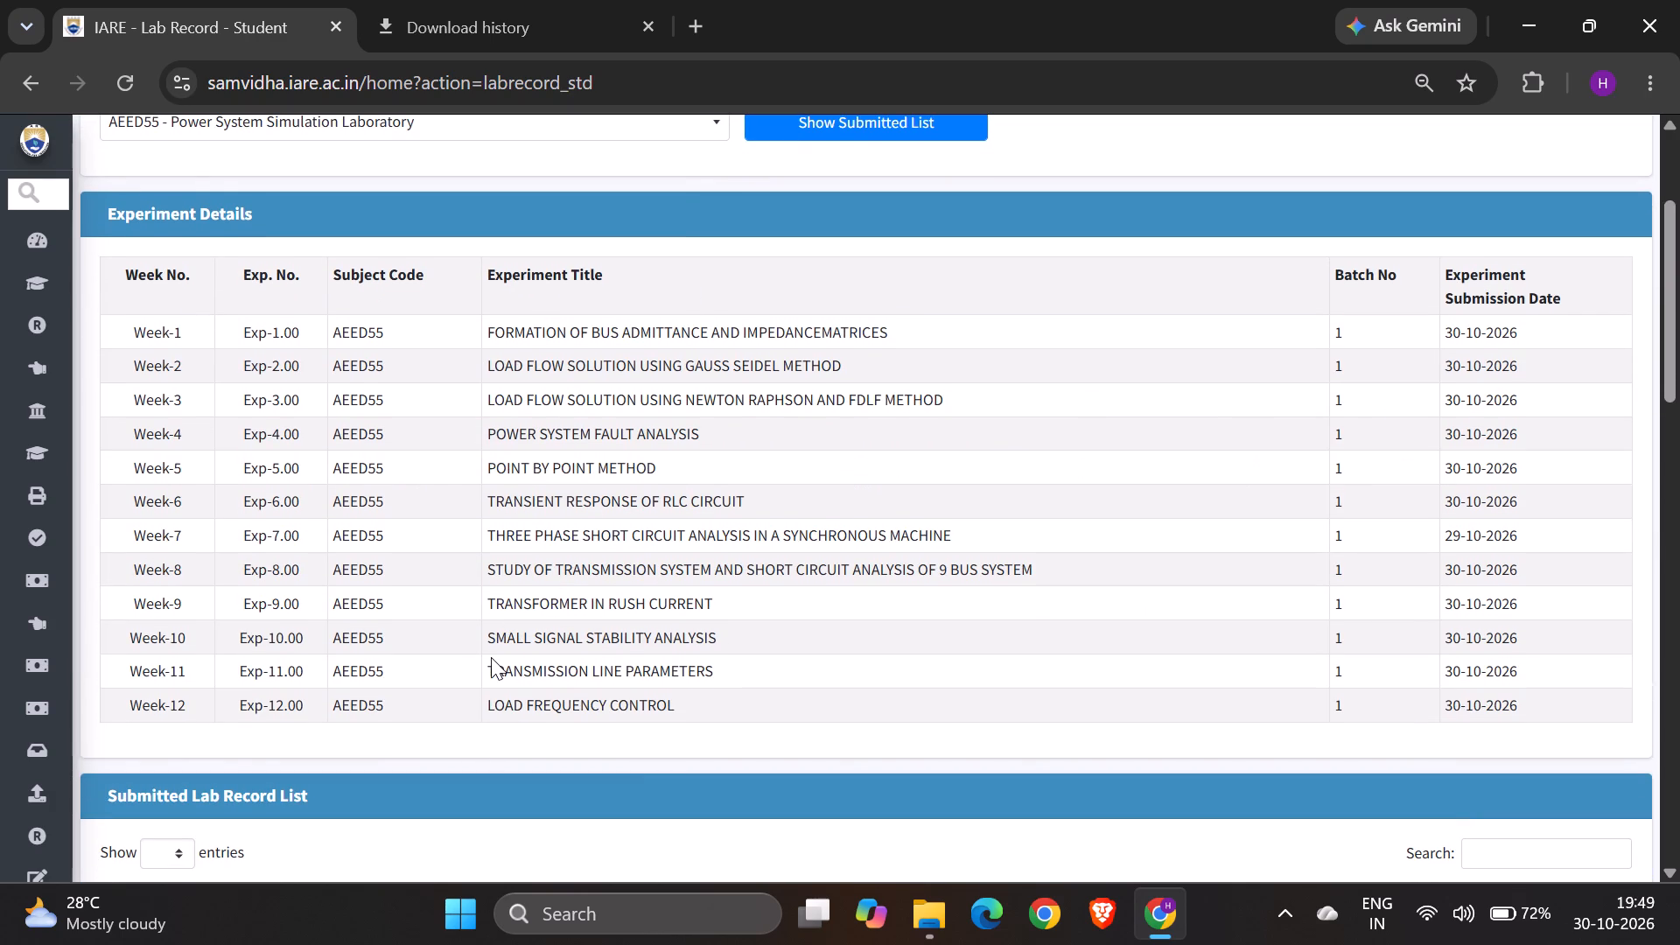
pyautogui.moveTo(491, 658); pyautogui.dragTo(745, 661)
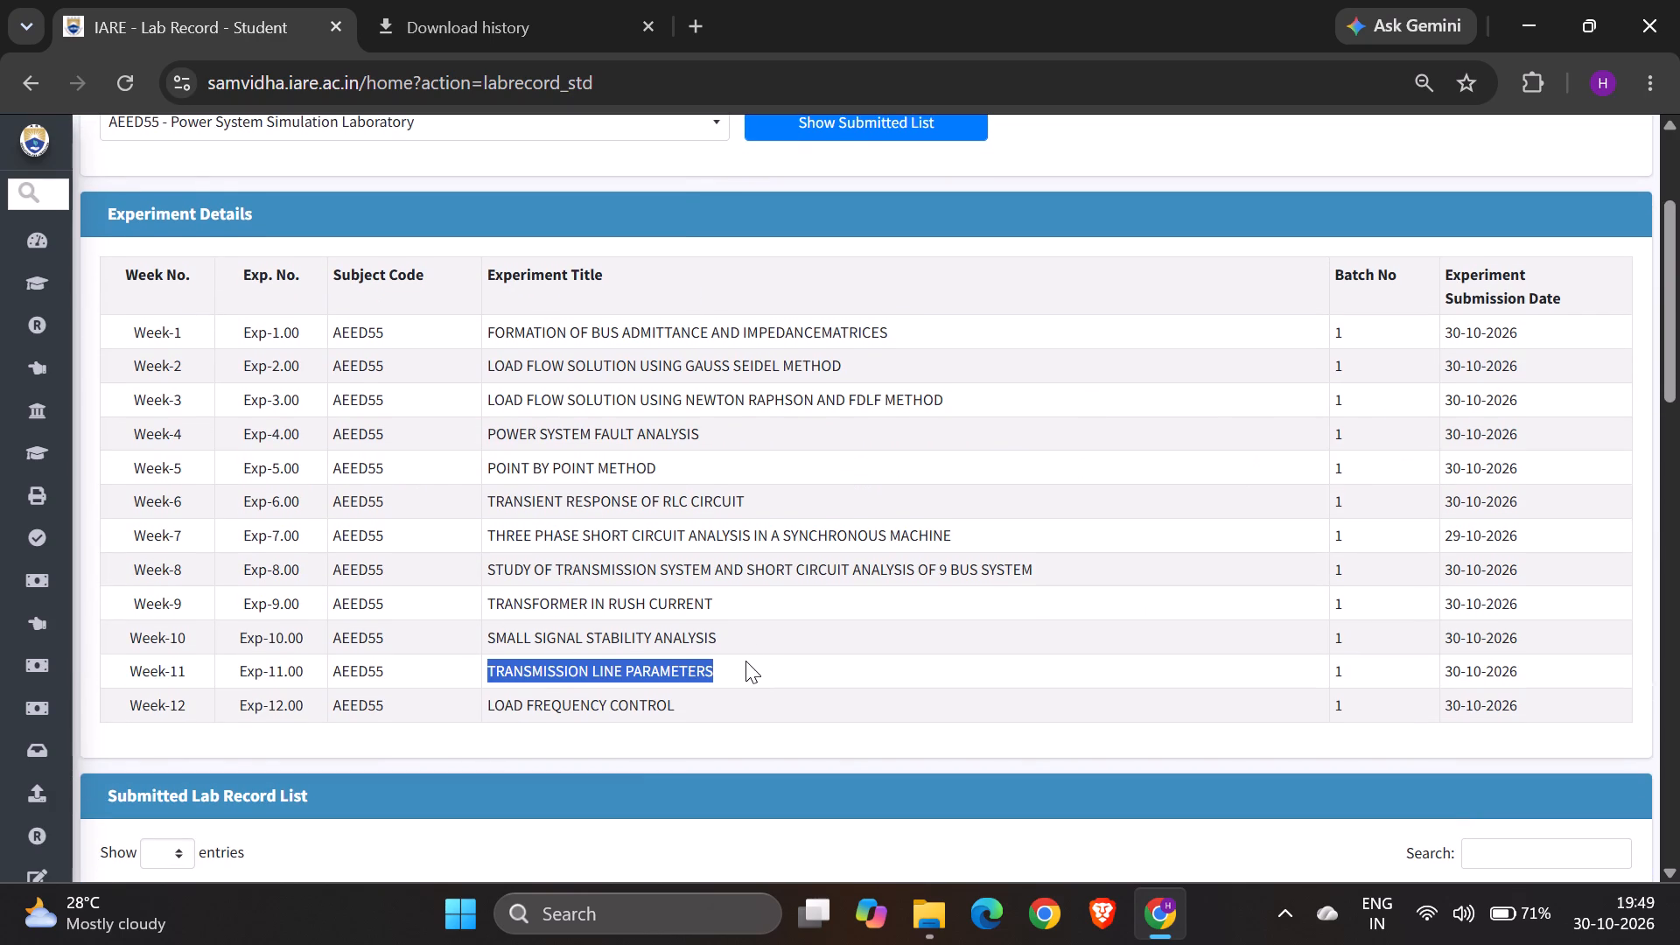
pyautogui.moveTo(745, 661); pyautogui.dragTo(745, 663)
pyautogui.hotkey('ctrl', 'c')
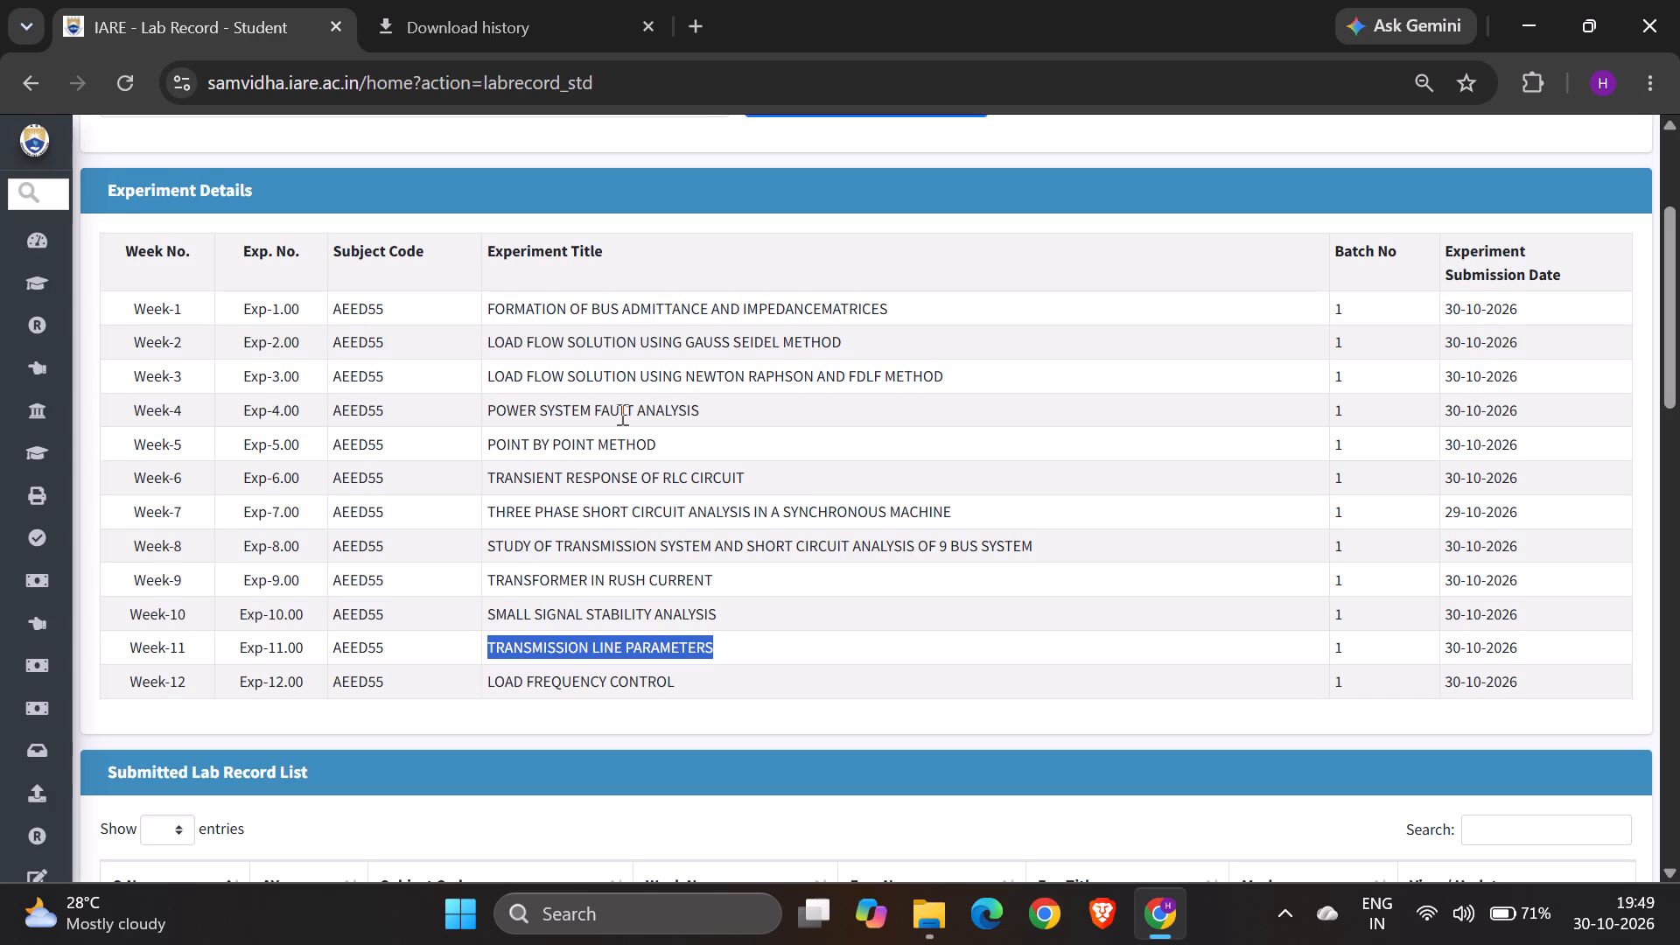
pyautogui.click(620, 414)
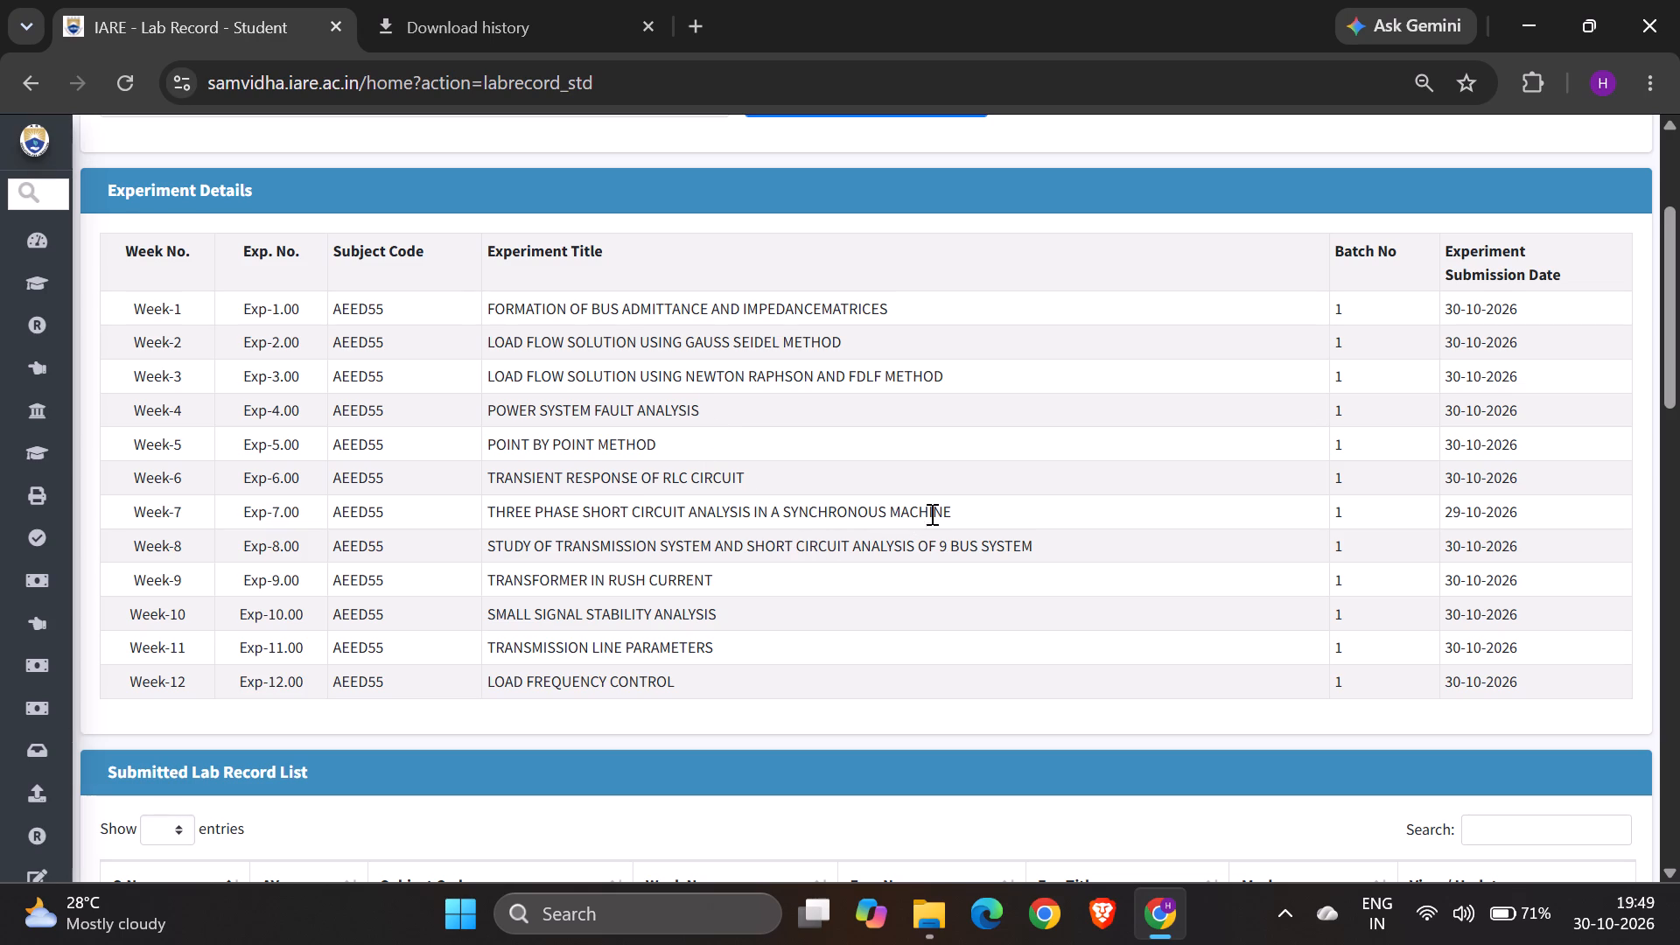
# Set the upload form to Week-11 and enter the Week-7 title THREE PHASE SHORT CIRCUIT ANALYSIS IN A SYNCHRONOUS MACHINE, copied from Experiment Details.
pyautogui.moveTo(962, 501); pyautogui.dragTo(409, 507)
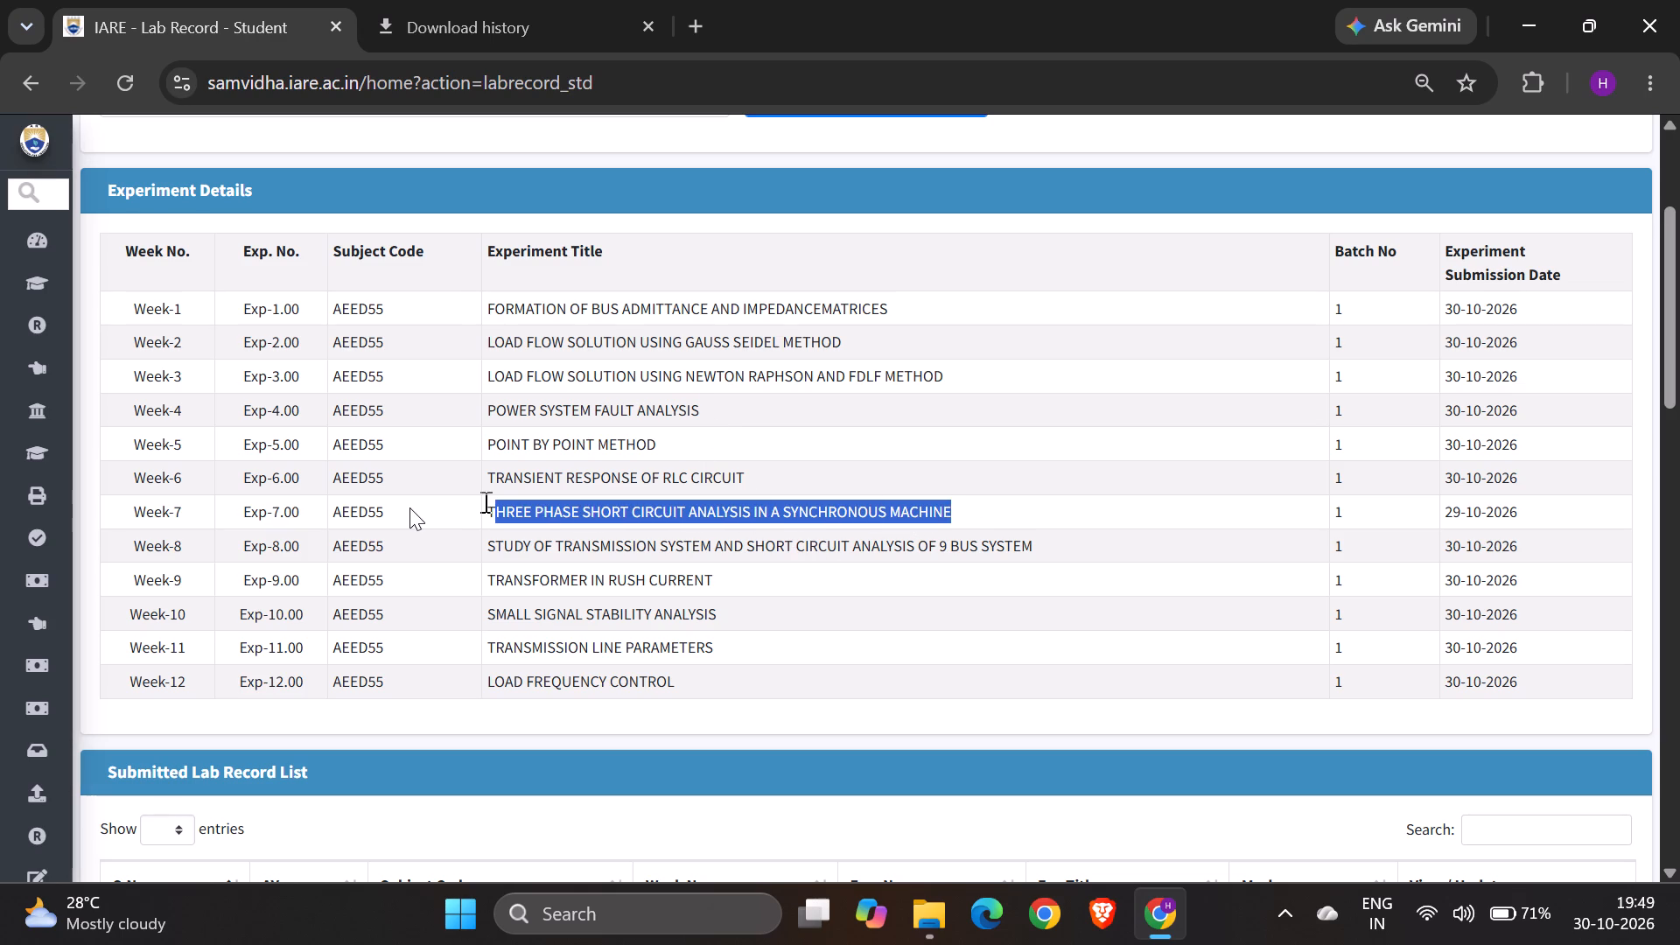
pyautogui.hotkey('ctrl', 'c')
pyautogui.scroll(-4, 528, 627)
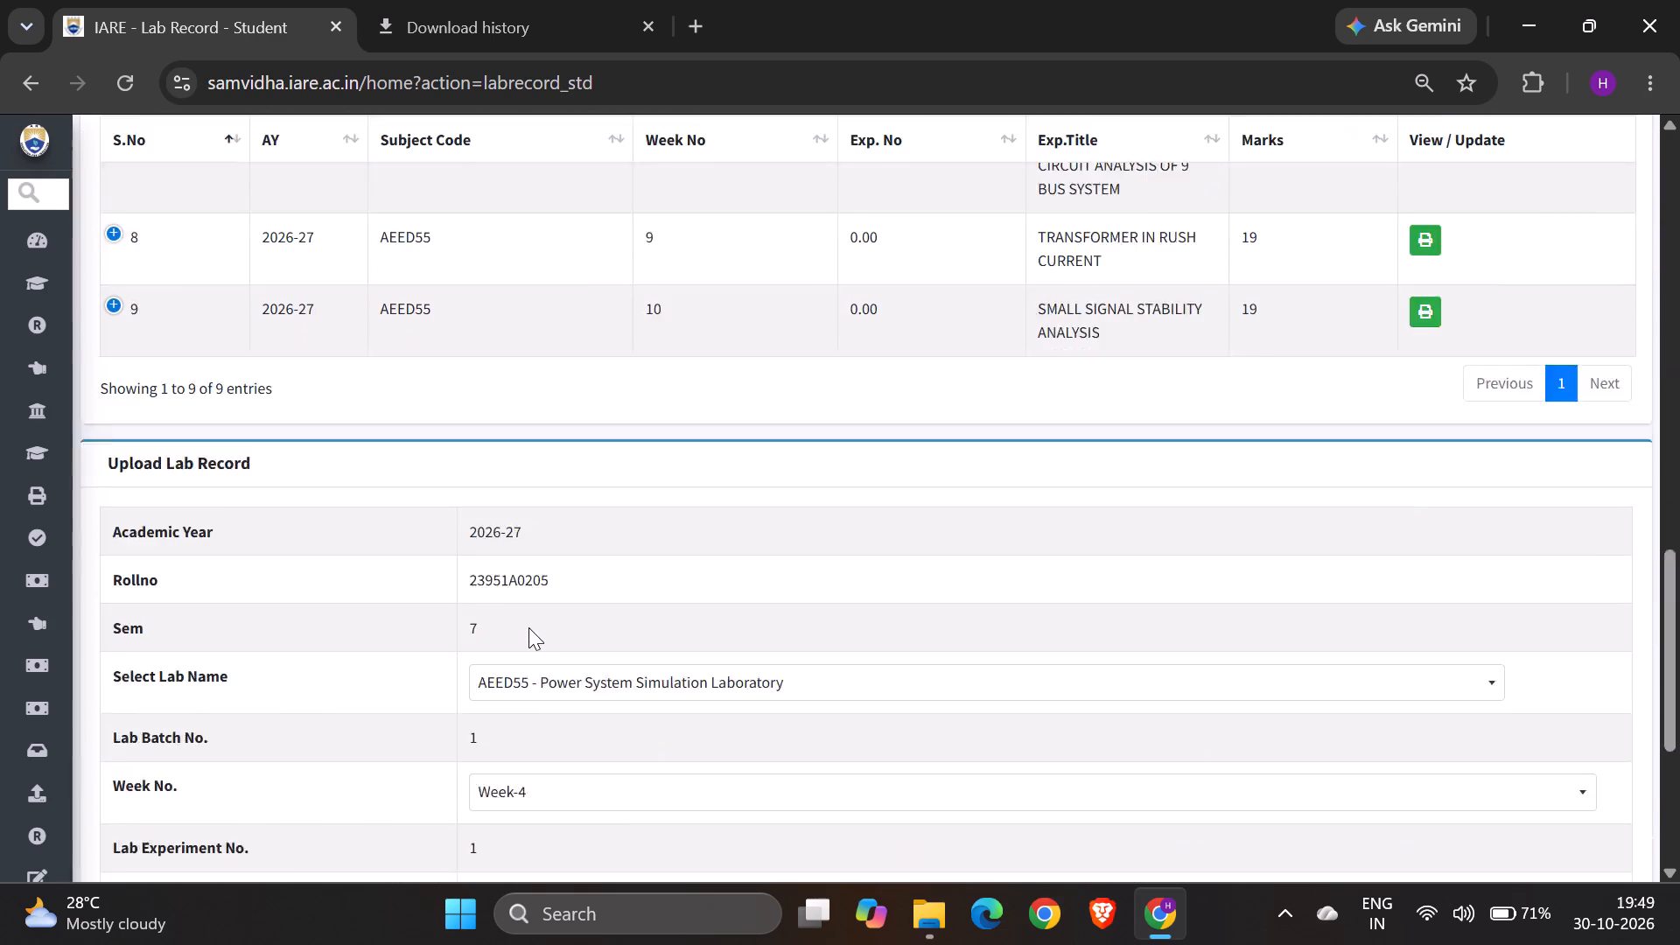
pyautogui.scroll(-3, 528, 627)
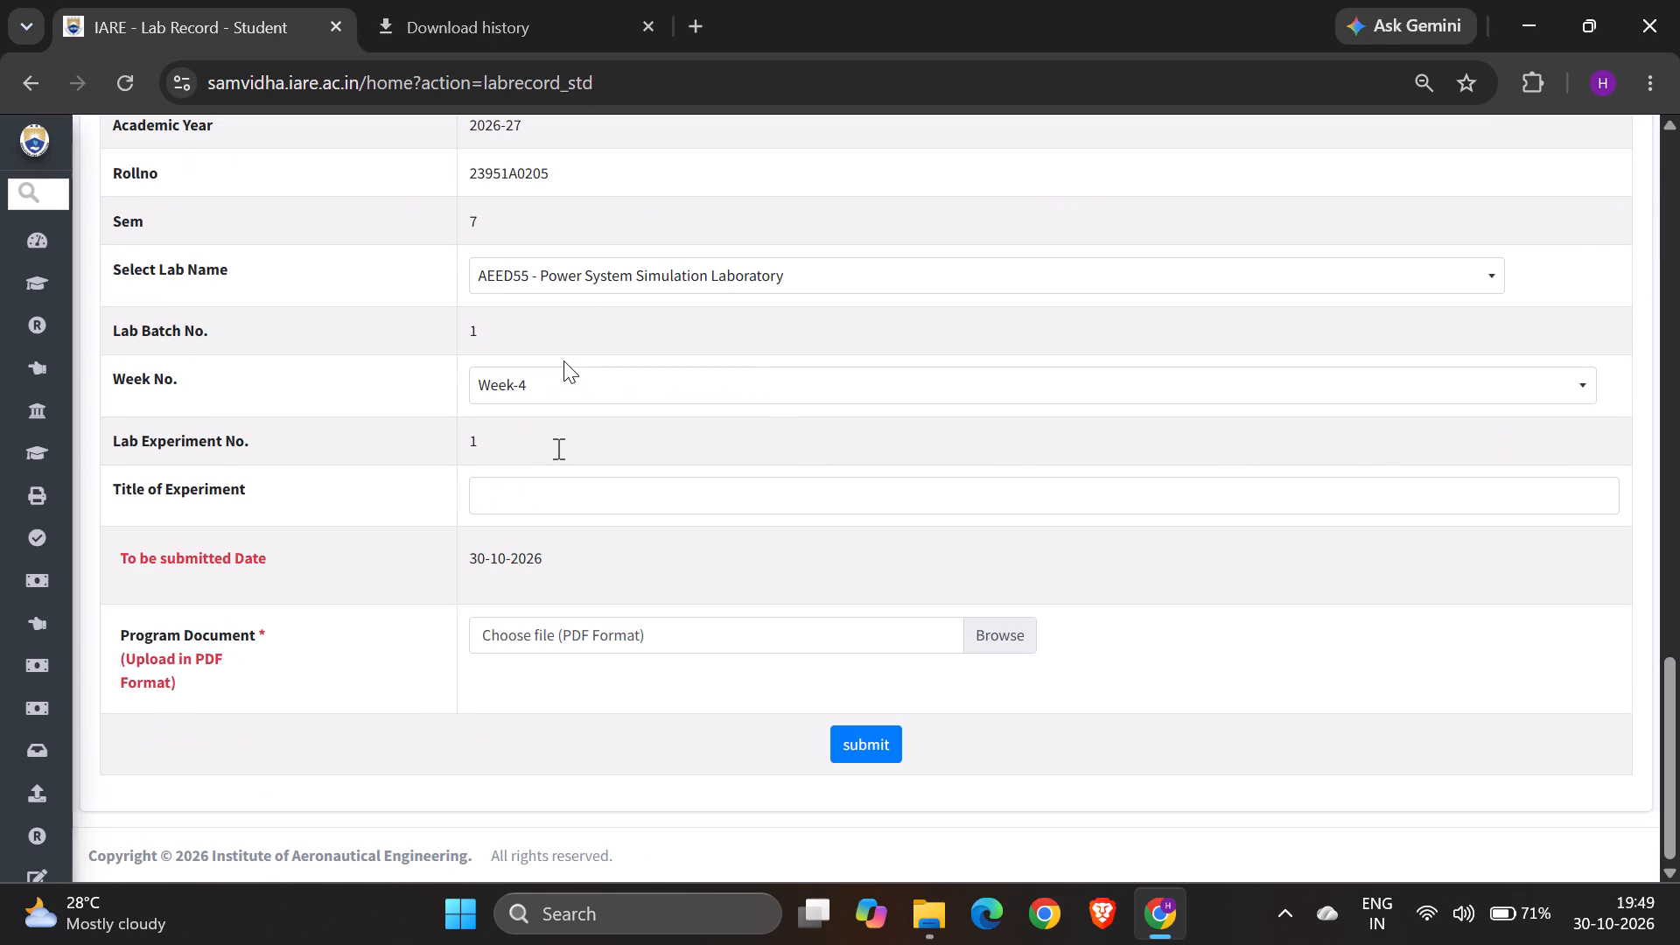
pyautogui.click(558, 378)
pyautogui.scroll(-1, 541, 606)
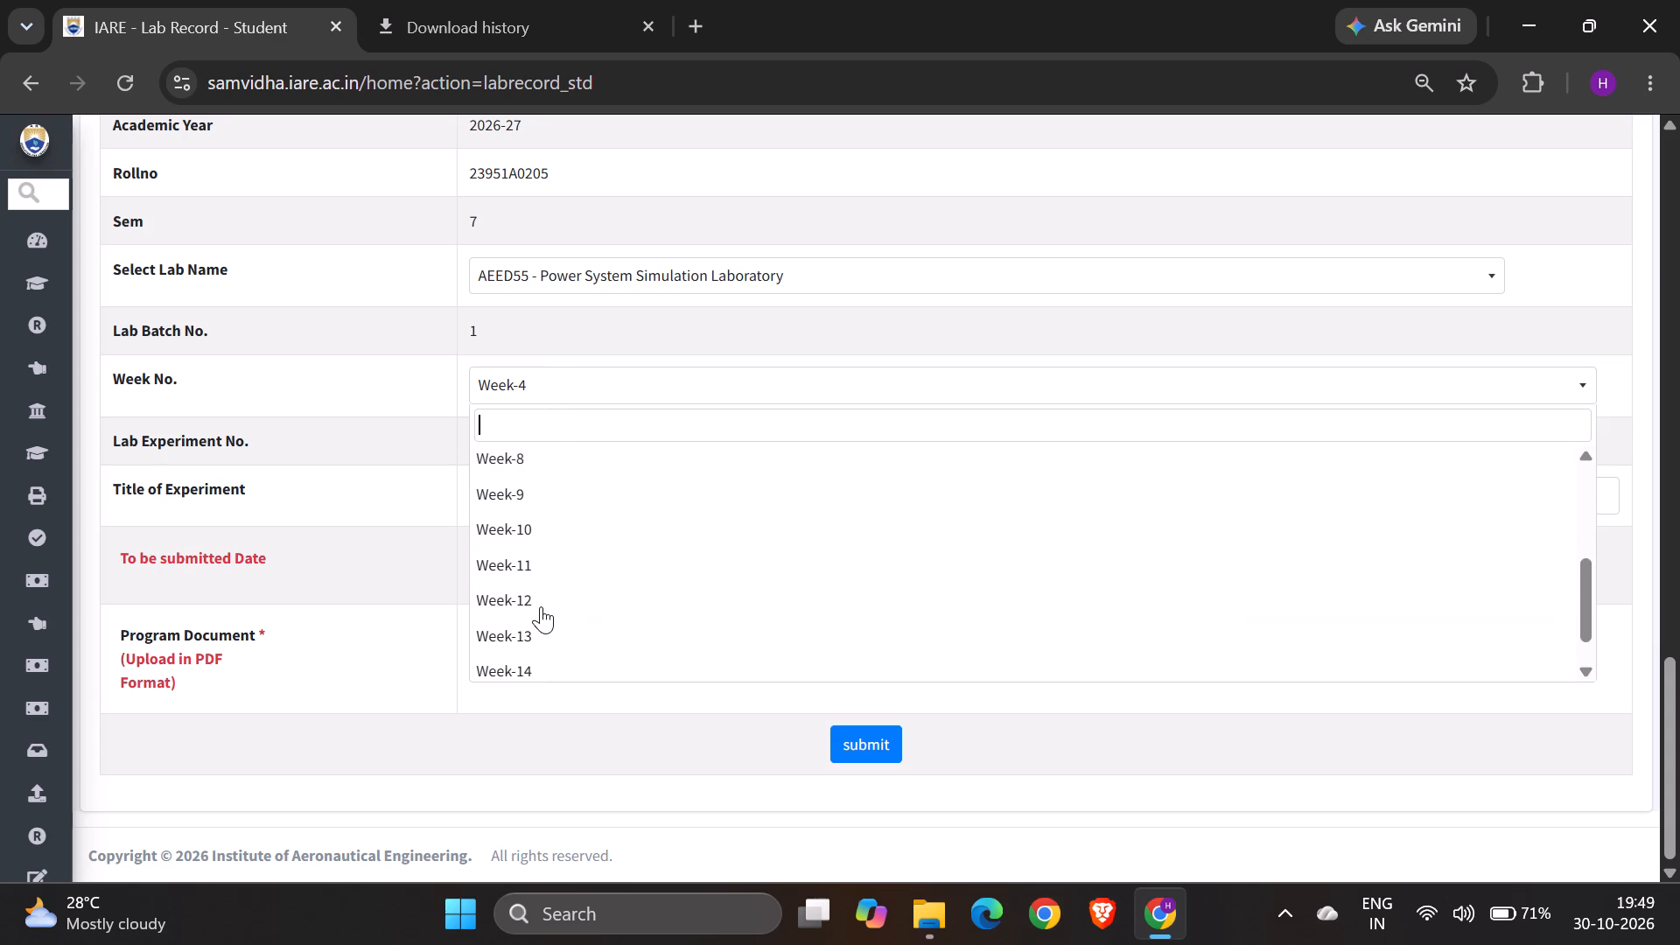
pyautogui.scroll(-1, 541, 606)
pyautogui.click(535, 554)
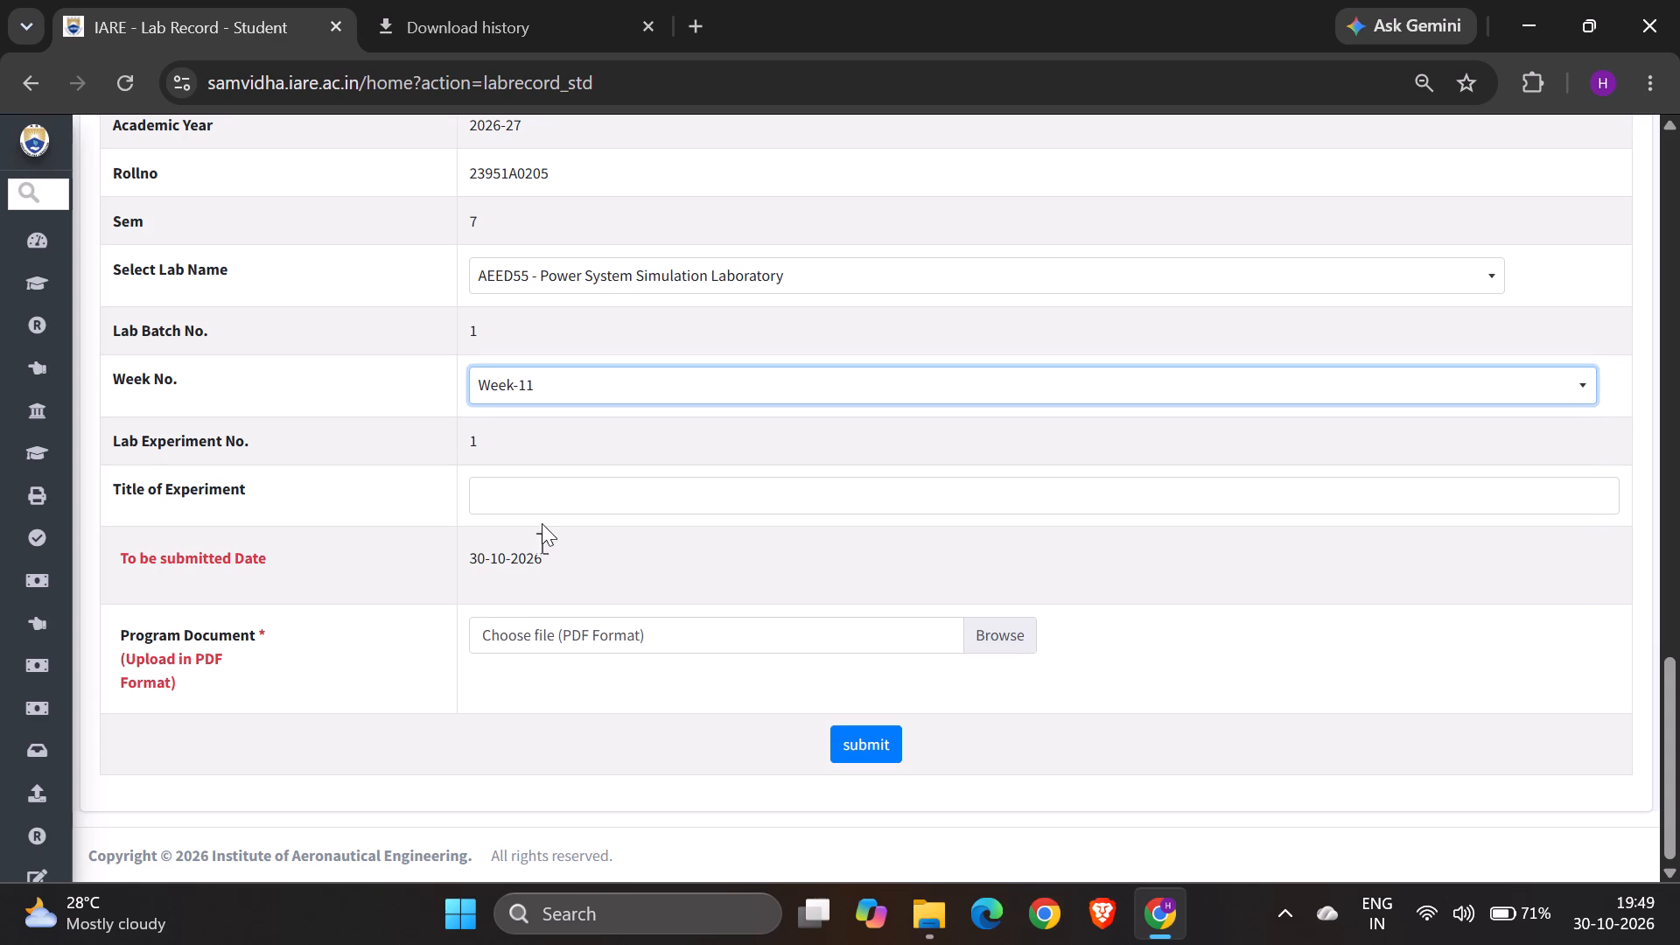
pyautogui.click(530, 503)
pyautogui.hotkey('ctrl', 'v')
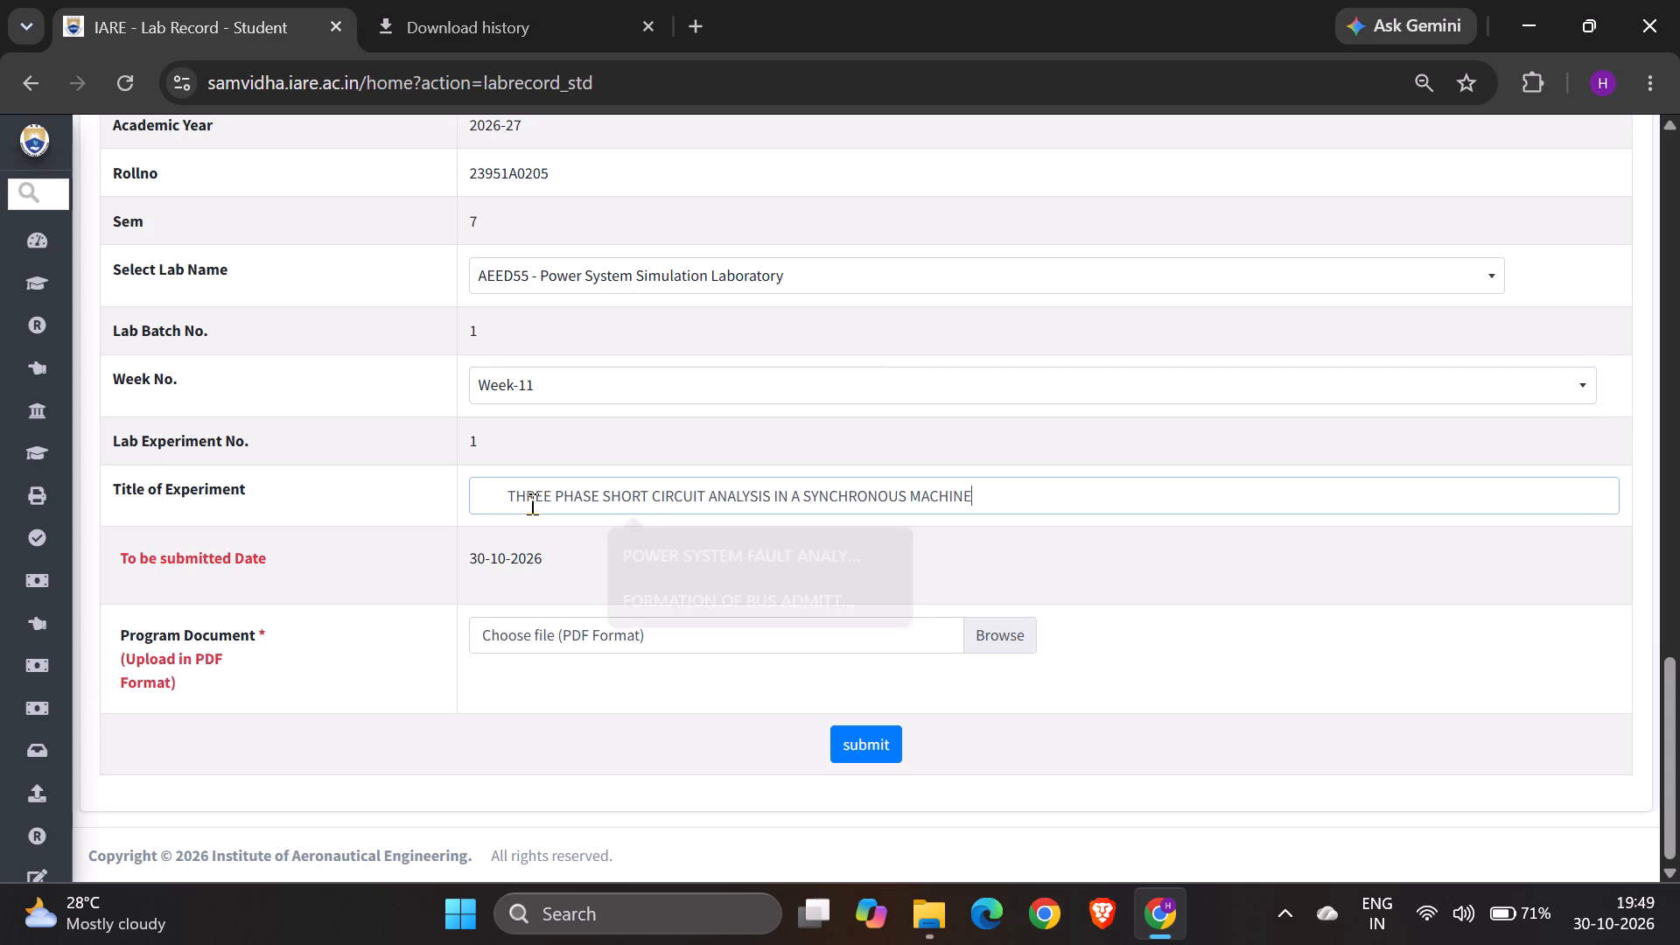
# Attach h pss 7_compressed as the Week-11 program document, submit the record and dismiss the message.
pyautogui.click(637, 630)
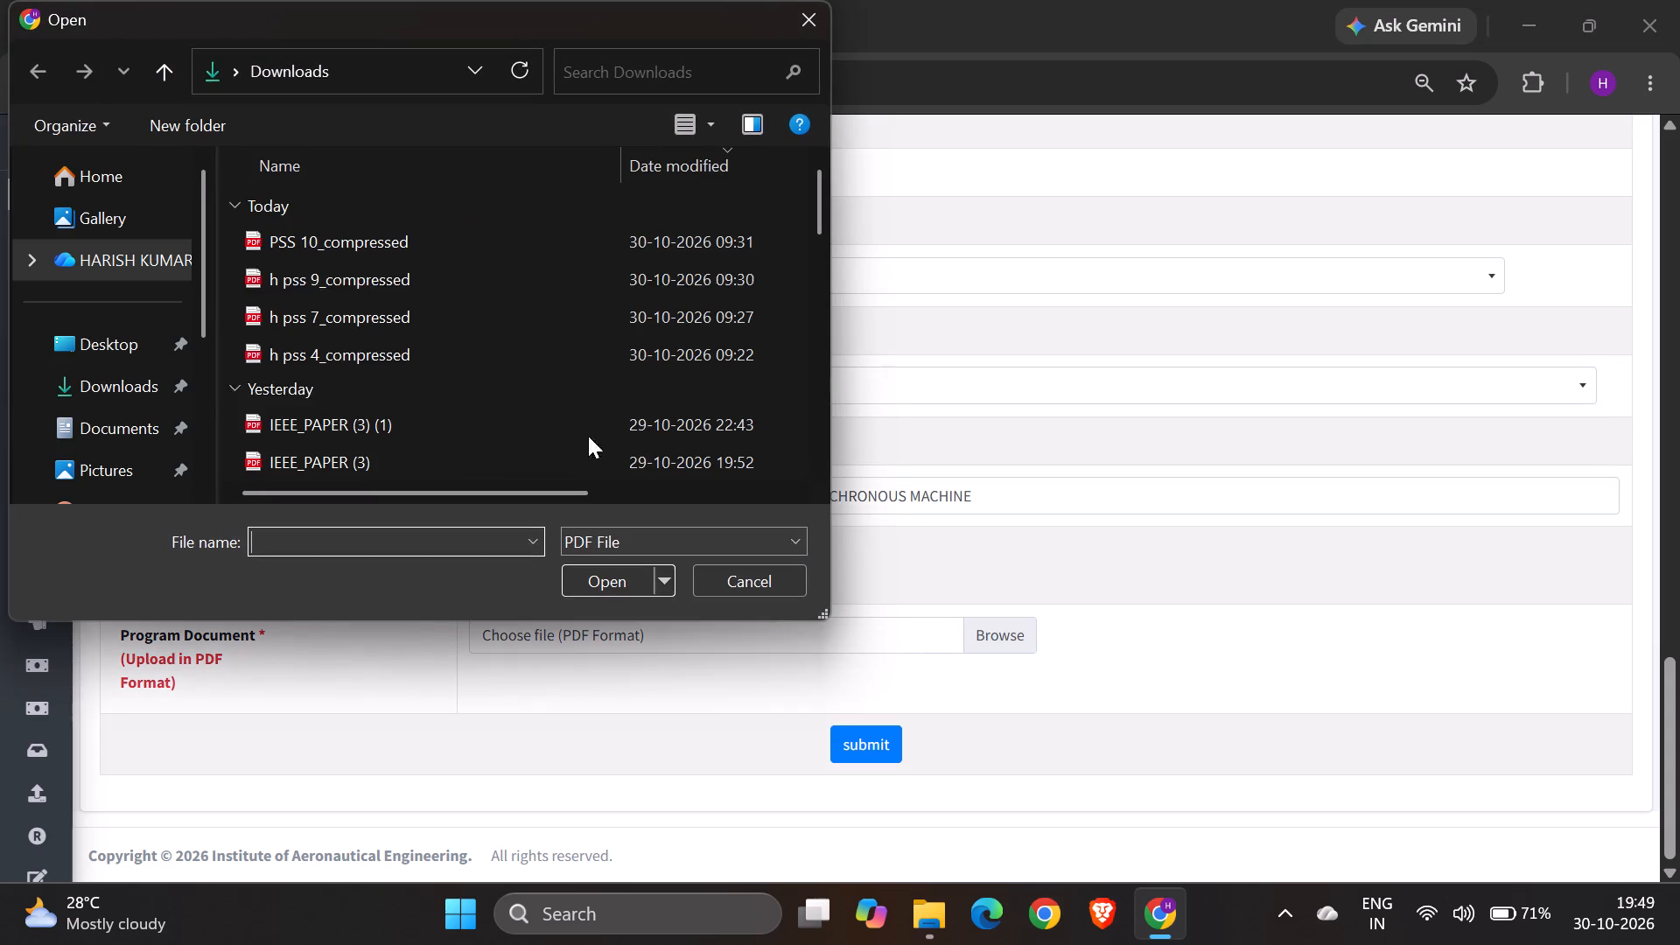
pyautogui.click(380, 316)
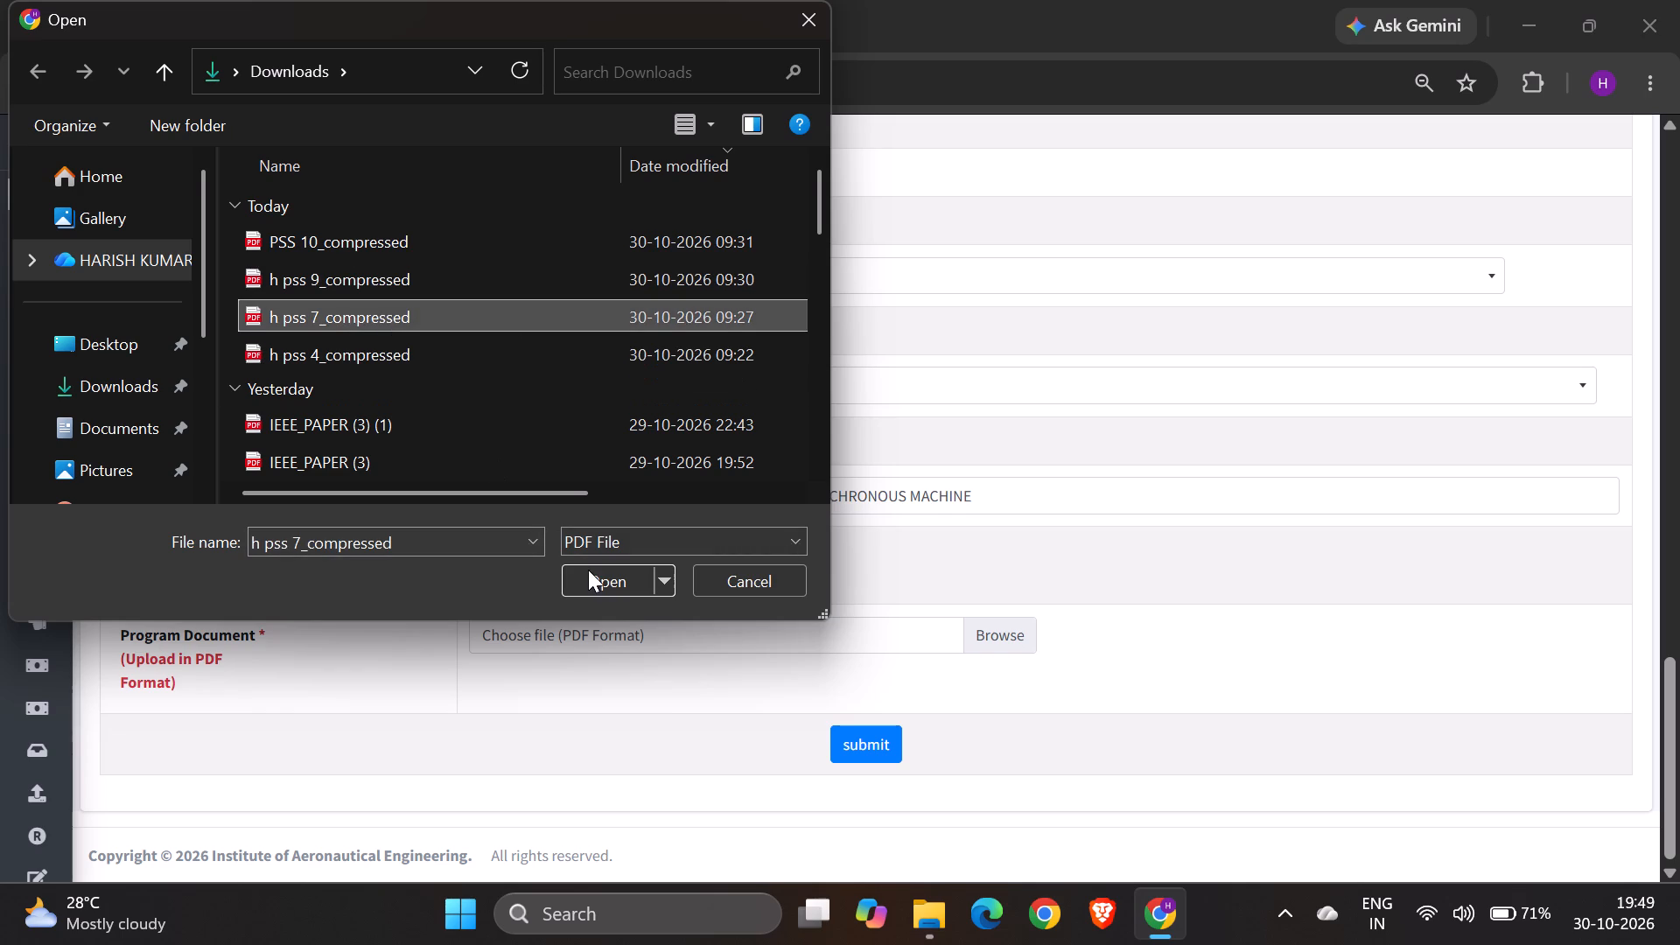
pyautogui.click(588, 571)
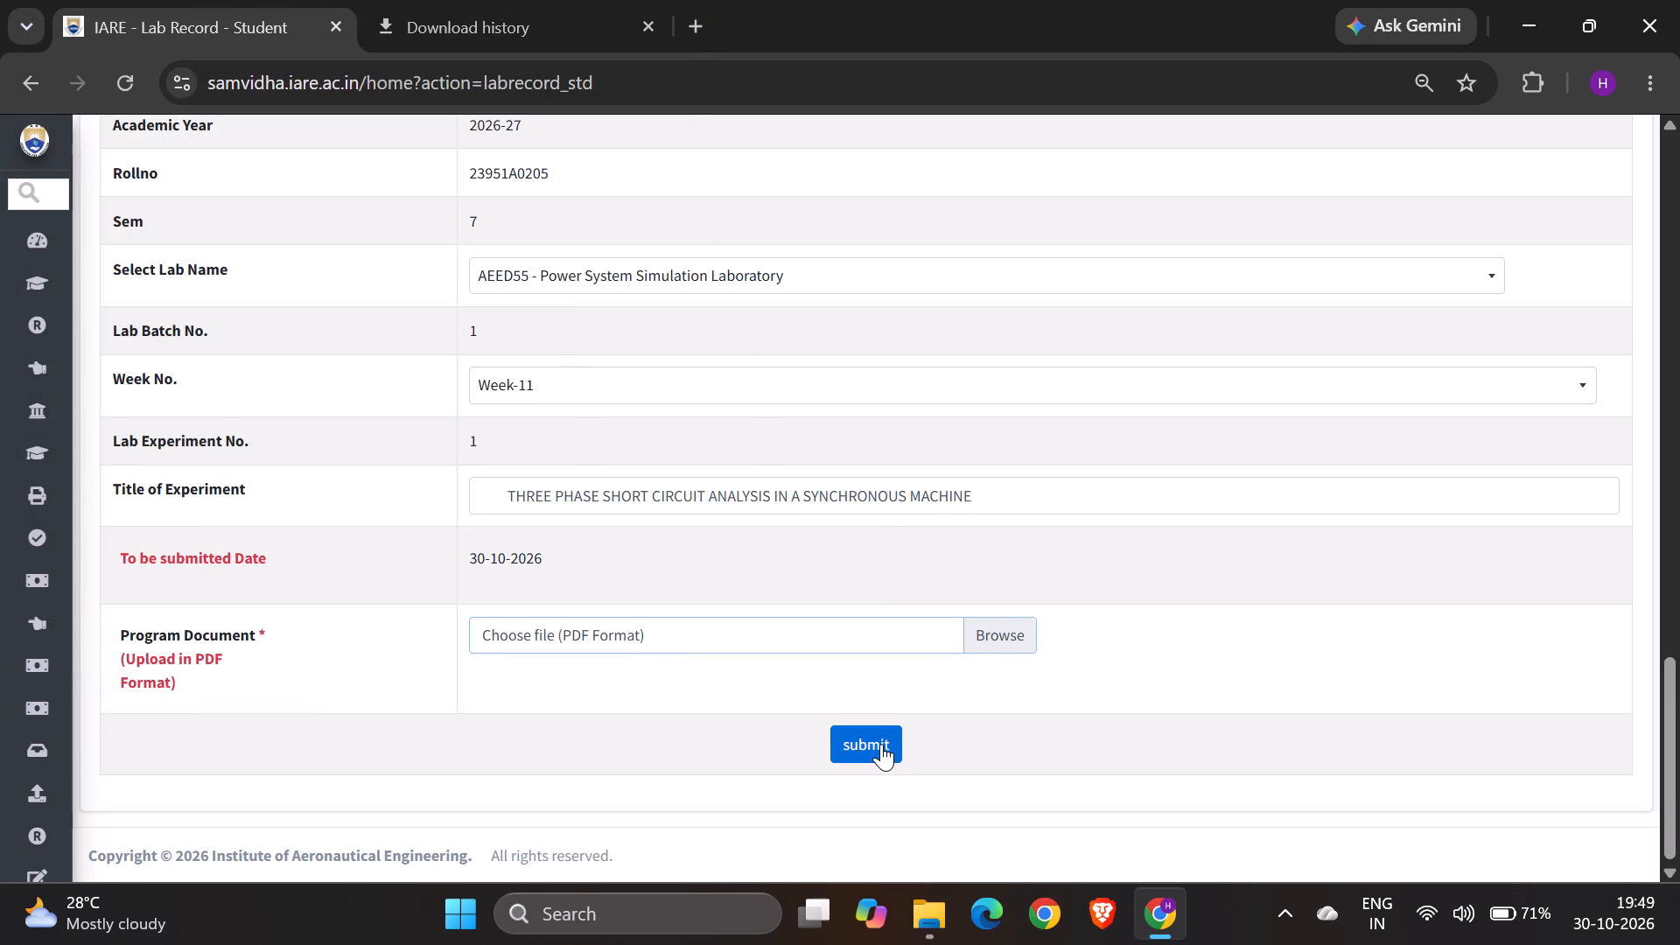
pyautogui.click(881, 744)
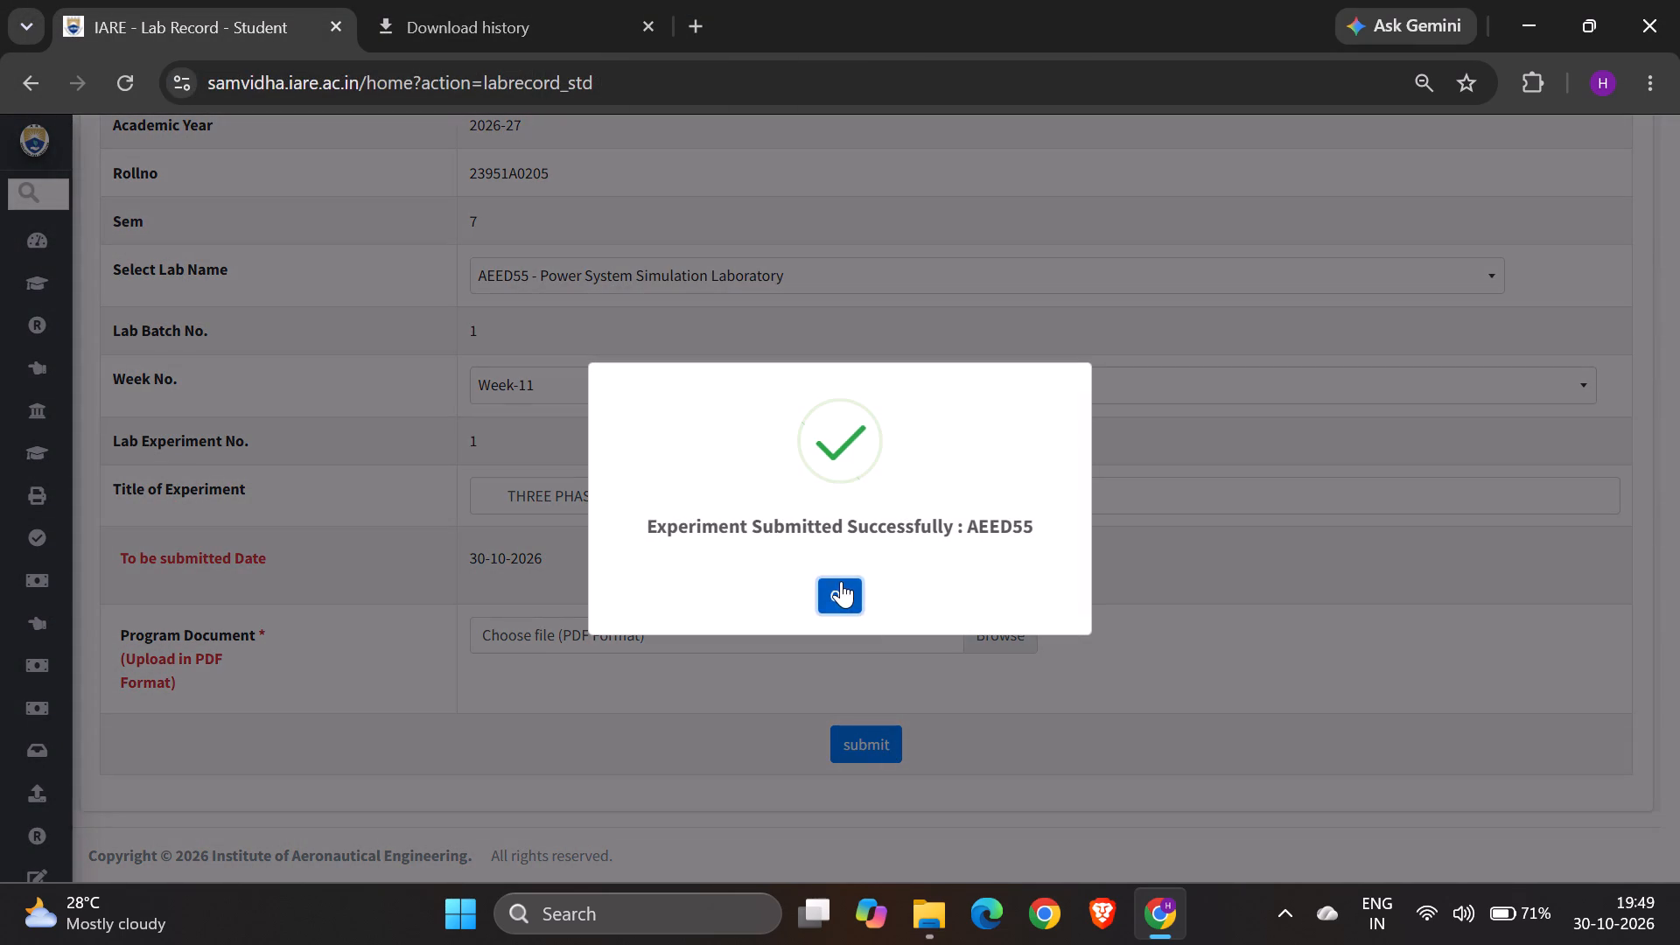
pyautogui.click(841, 581)
# Review the Submitted Lab Record List for the new Week-11 entry and compare its weeks and titles with the Experiment Details table.
pyautogui.scroll(7, 841, 581)
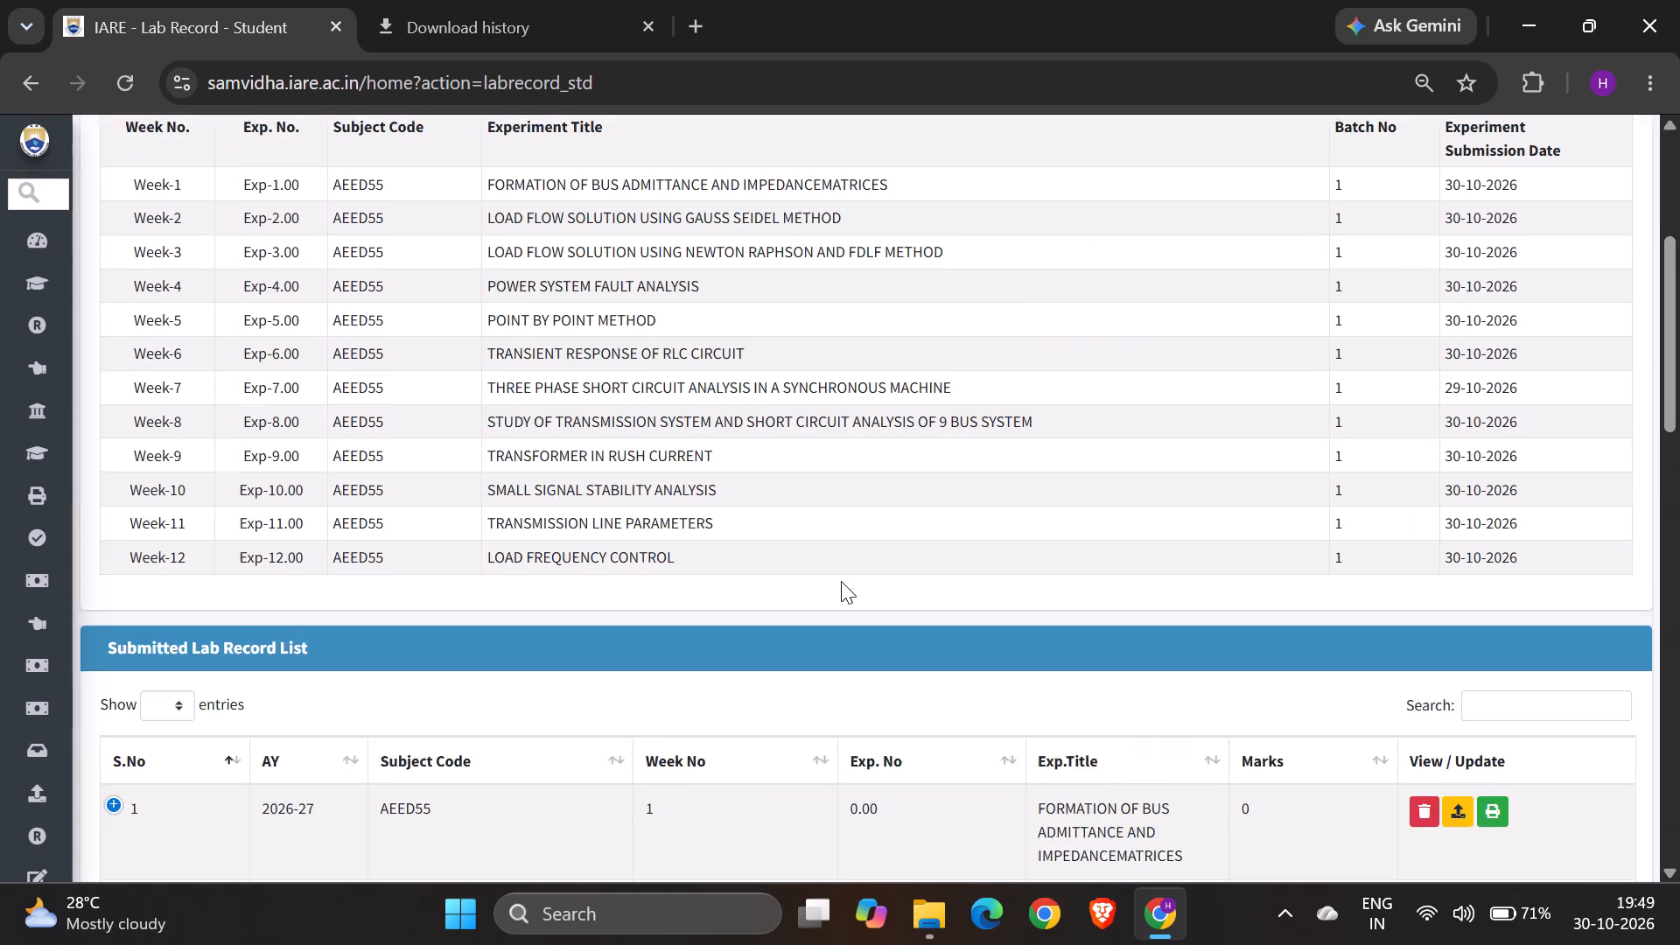
pyautogui.scroll(-3, 841, 581)
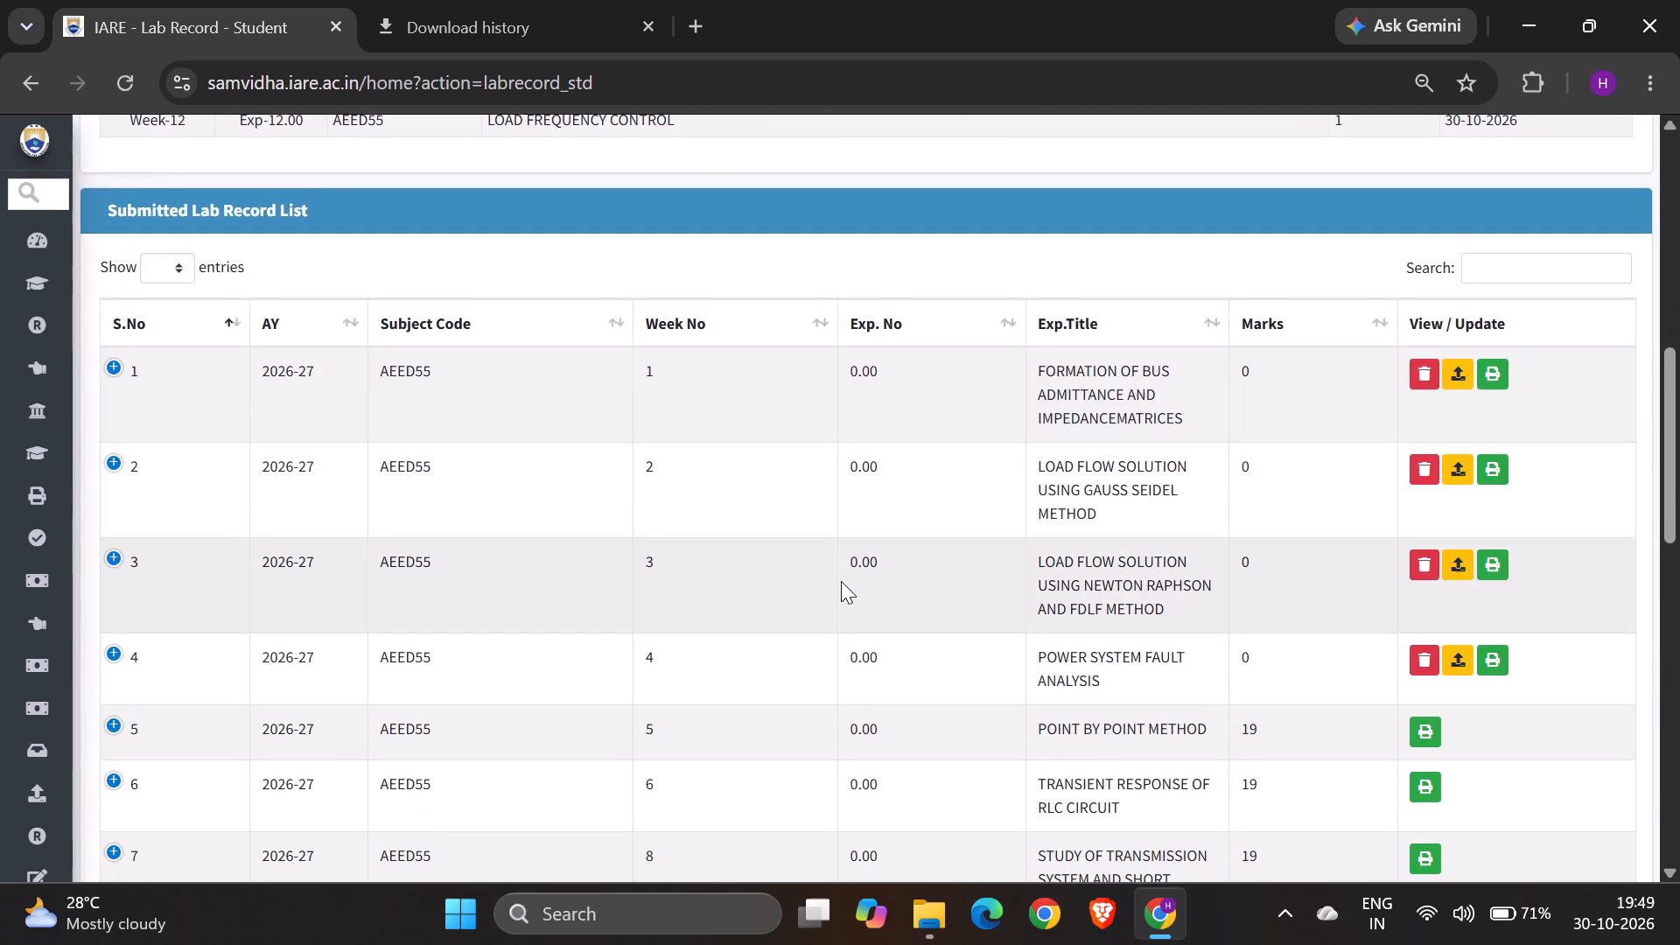
pyautogui.scroll(-1, 841, 581)
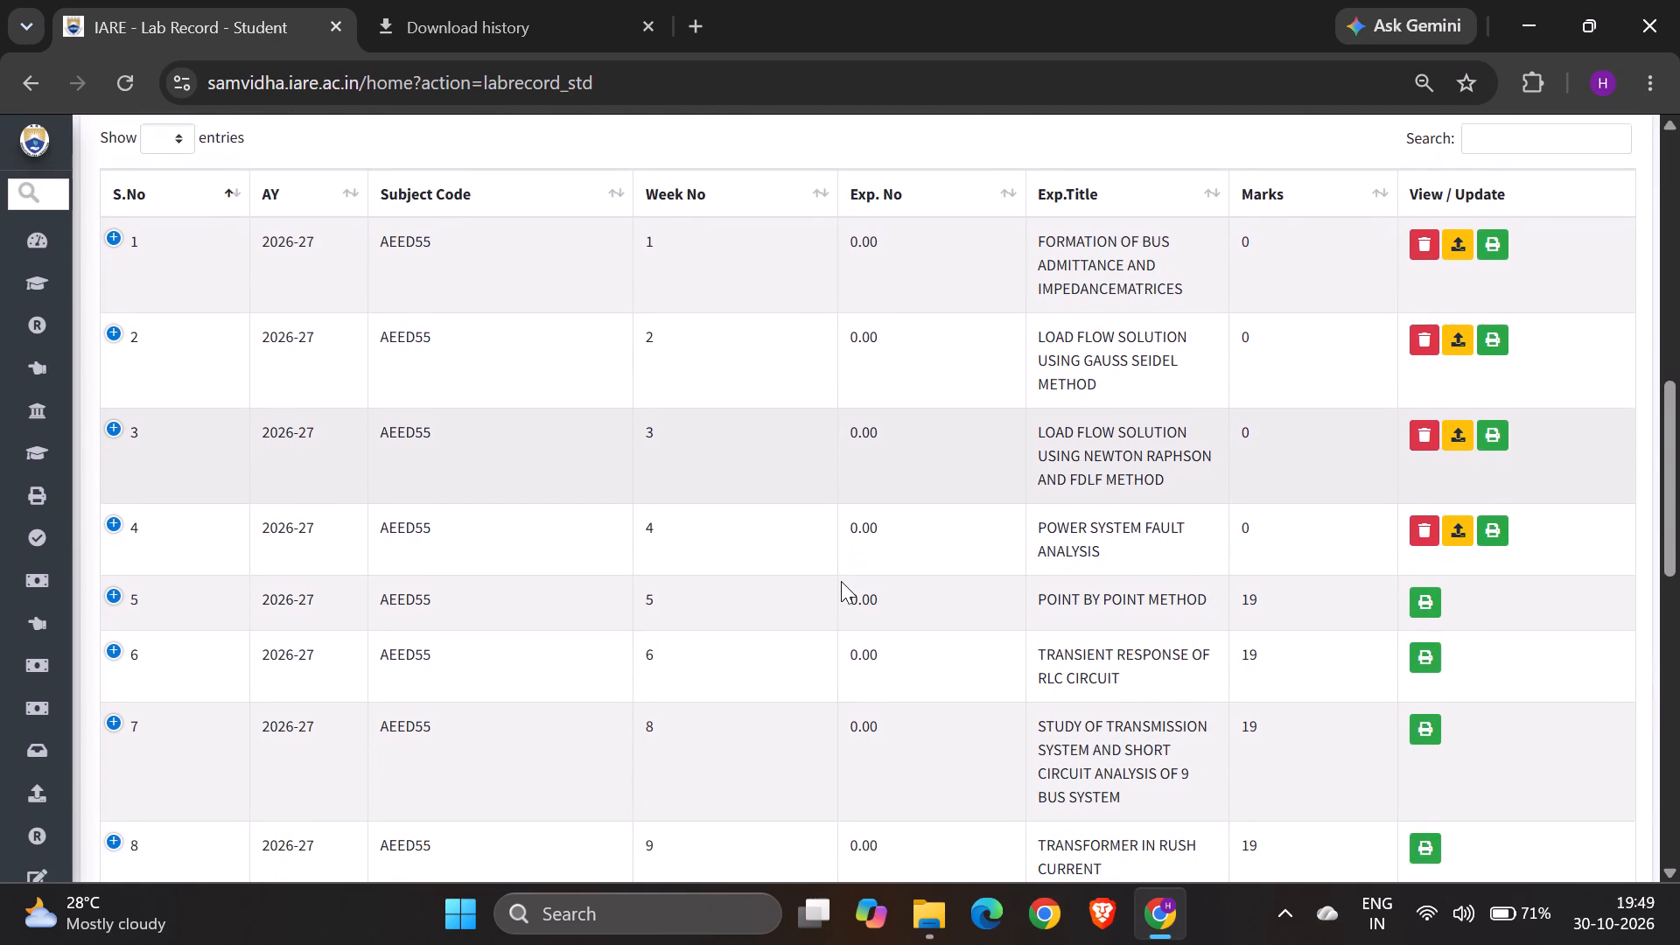
pyautogui.scroll(-3, 841, 581)
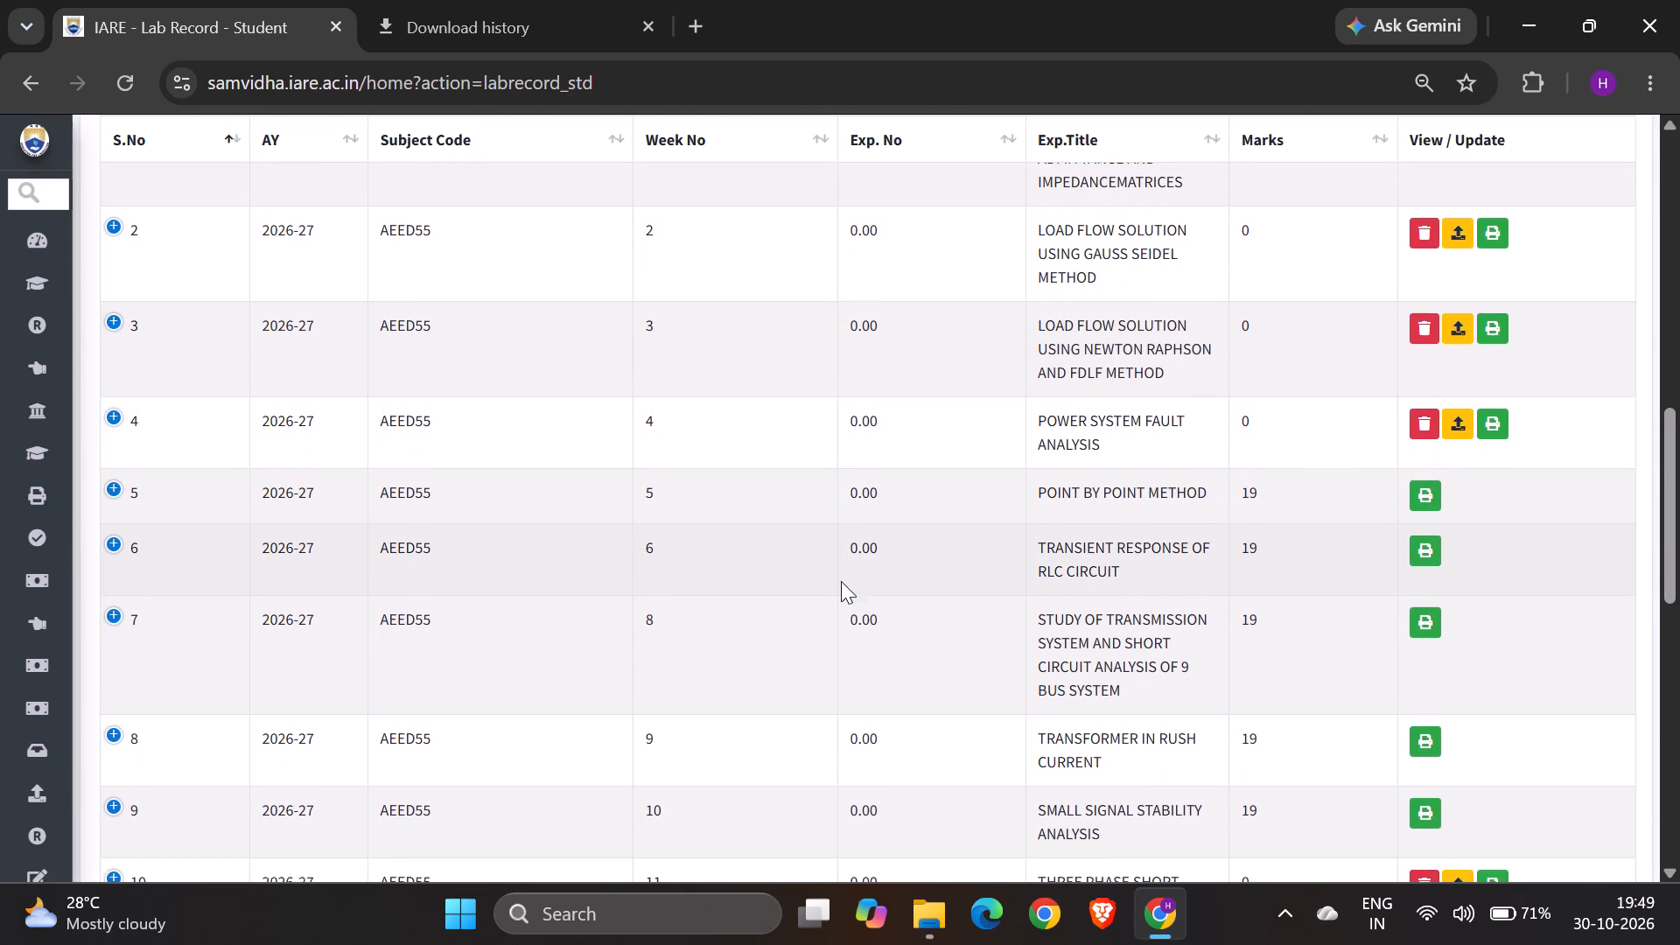
pyautogui.scroll(-1, 841, 581)
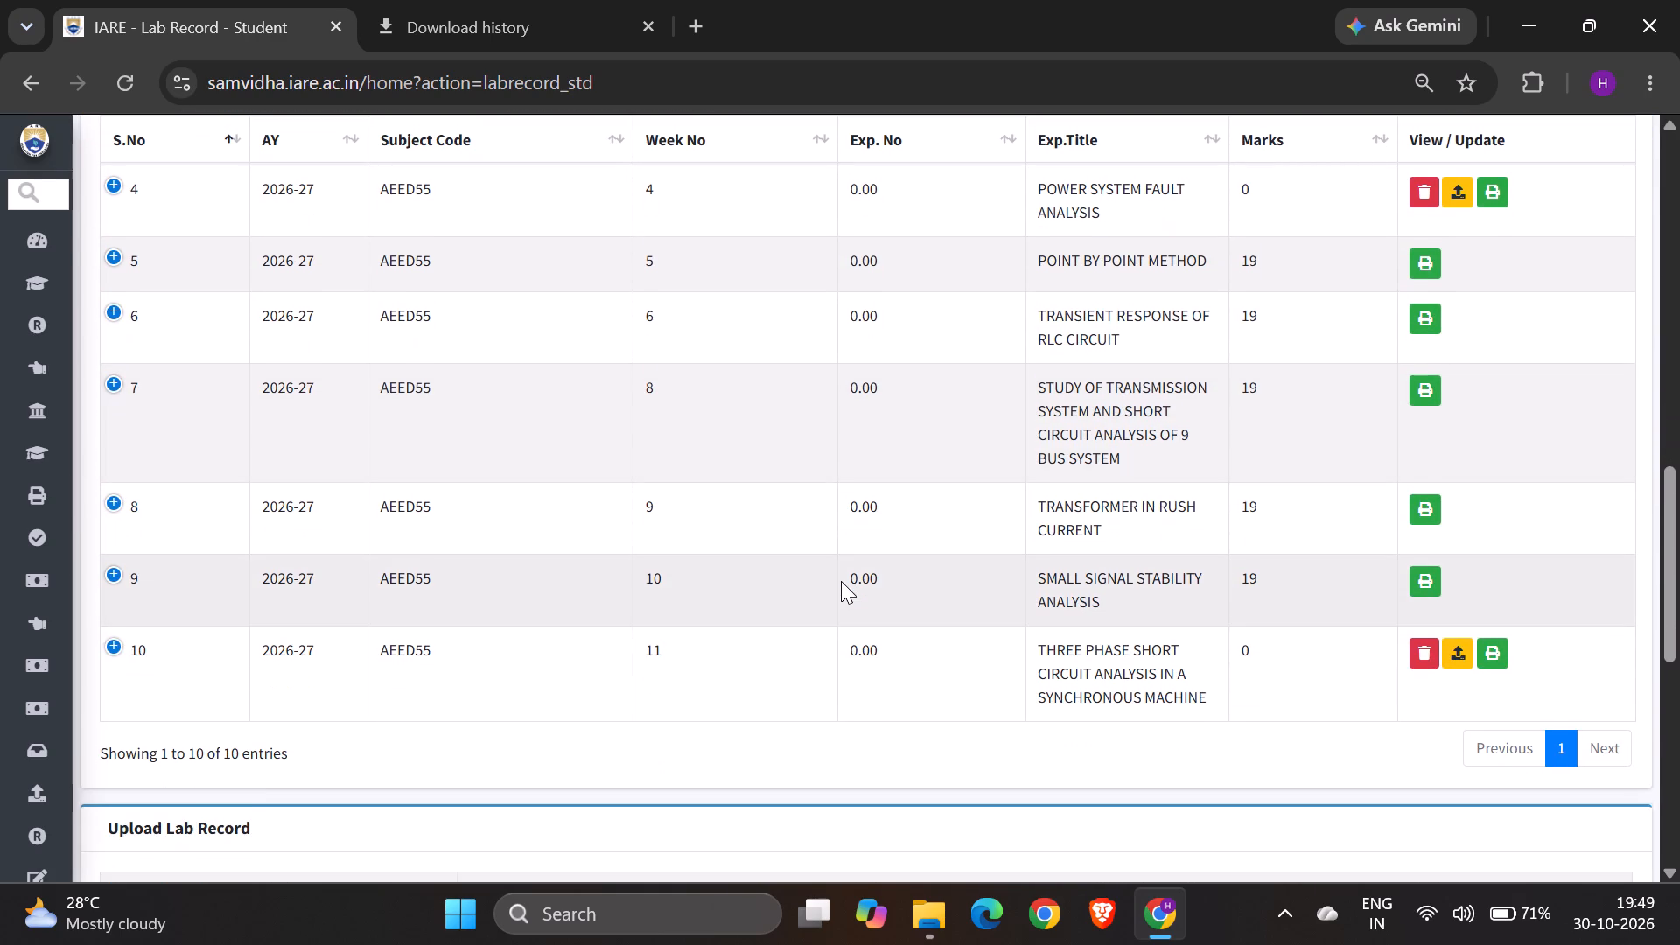
pyautogui.scroll(2, 841, 581)
pyautogui.scroll(-2, 841, 581)
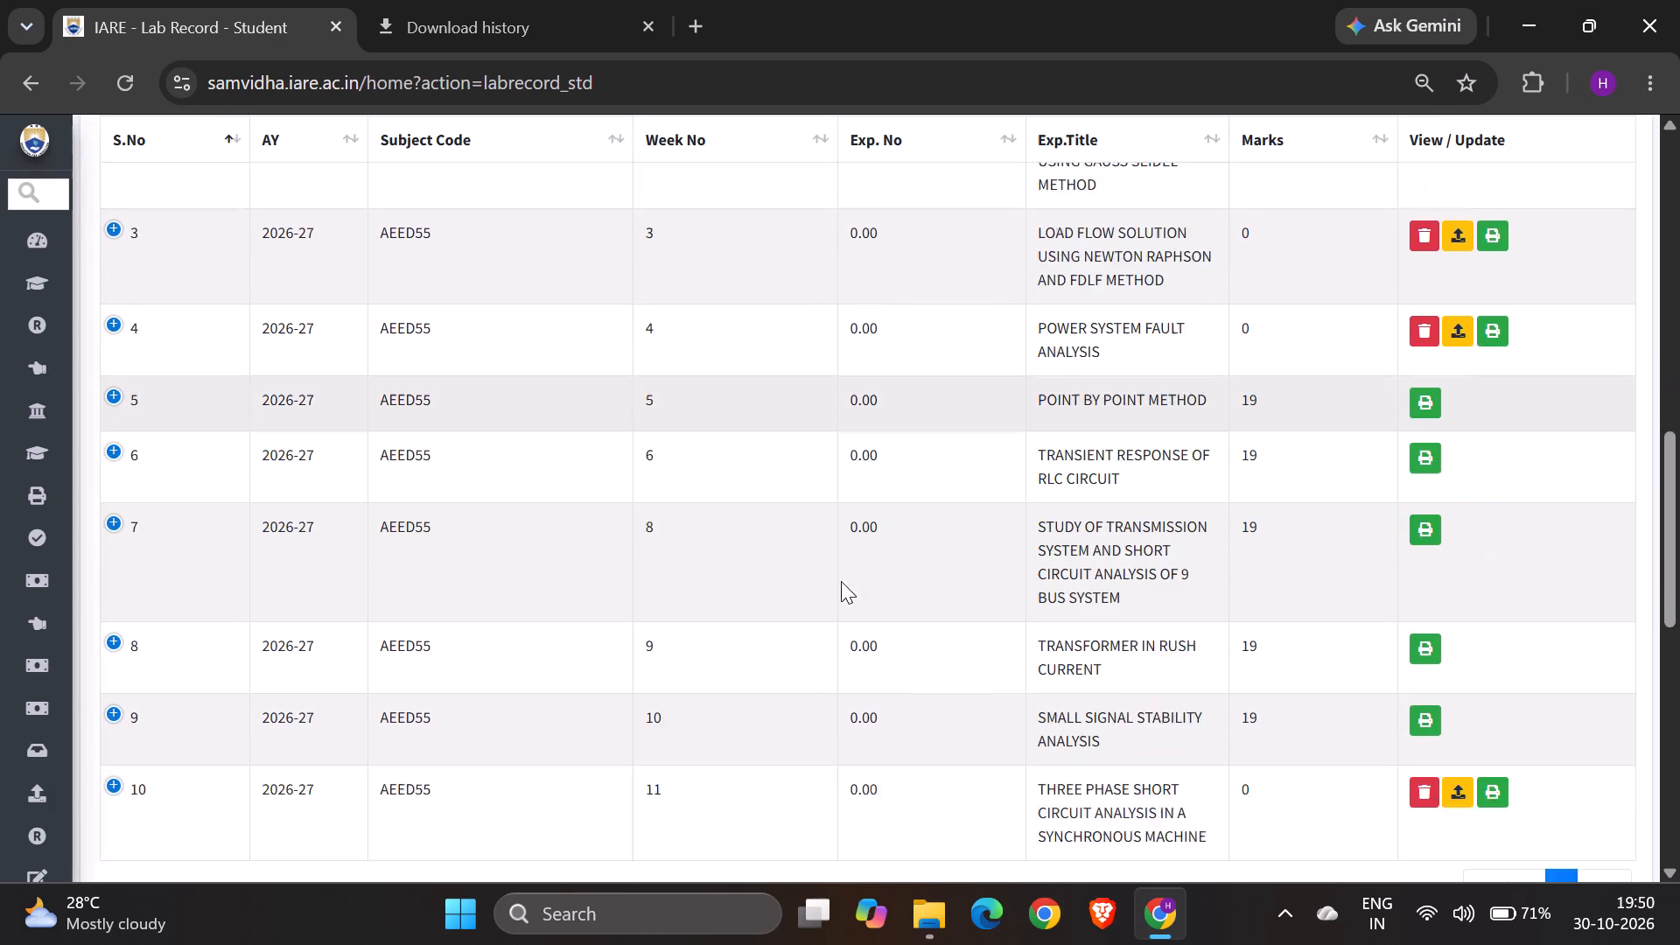
pyautogui.scroll(-2, 841, 581)
pyautogui.scroll(10, 841, 581)
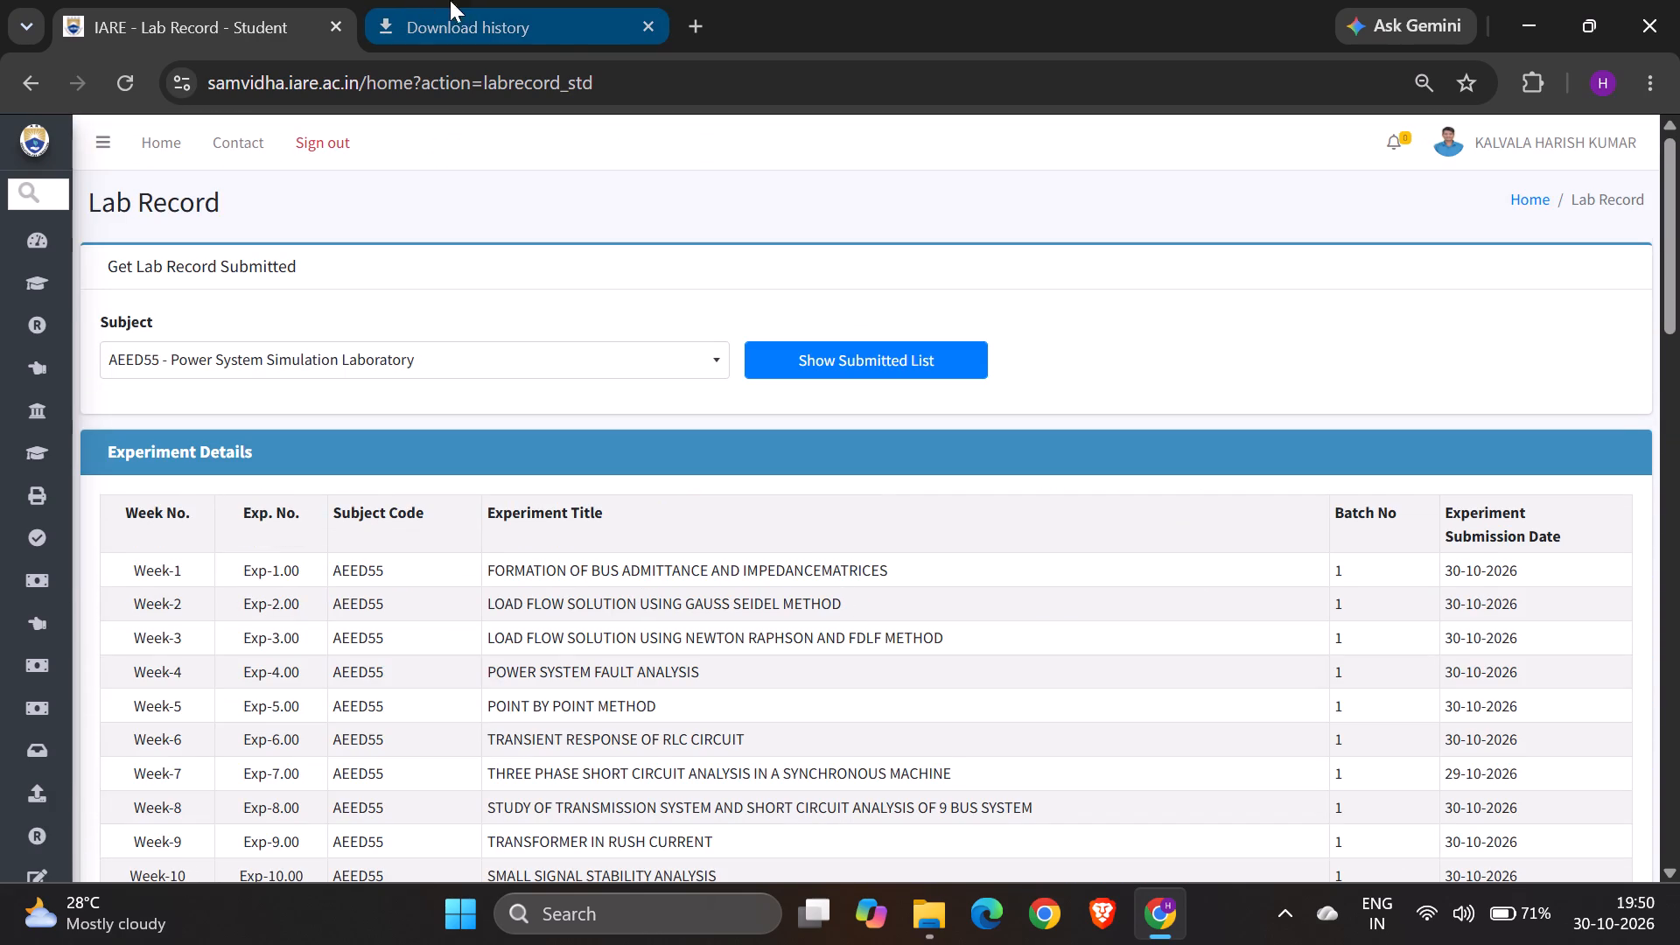
# Close the Download history page, minimise the browser and close the Recycle Bin window.
pyautogui.click(652, 17)
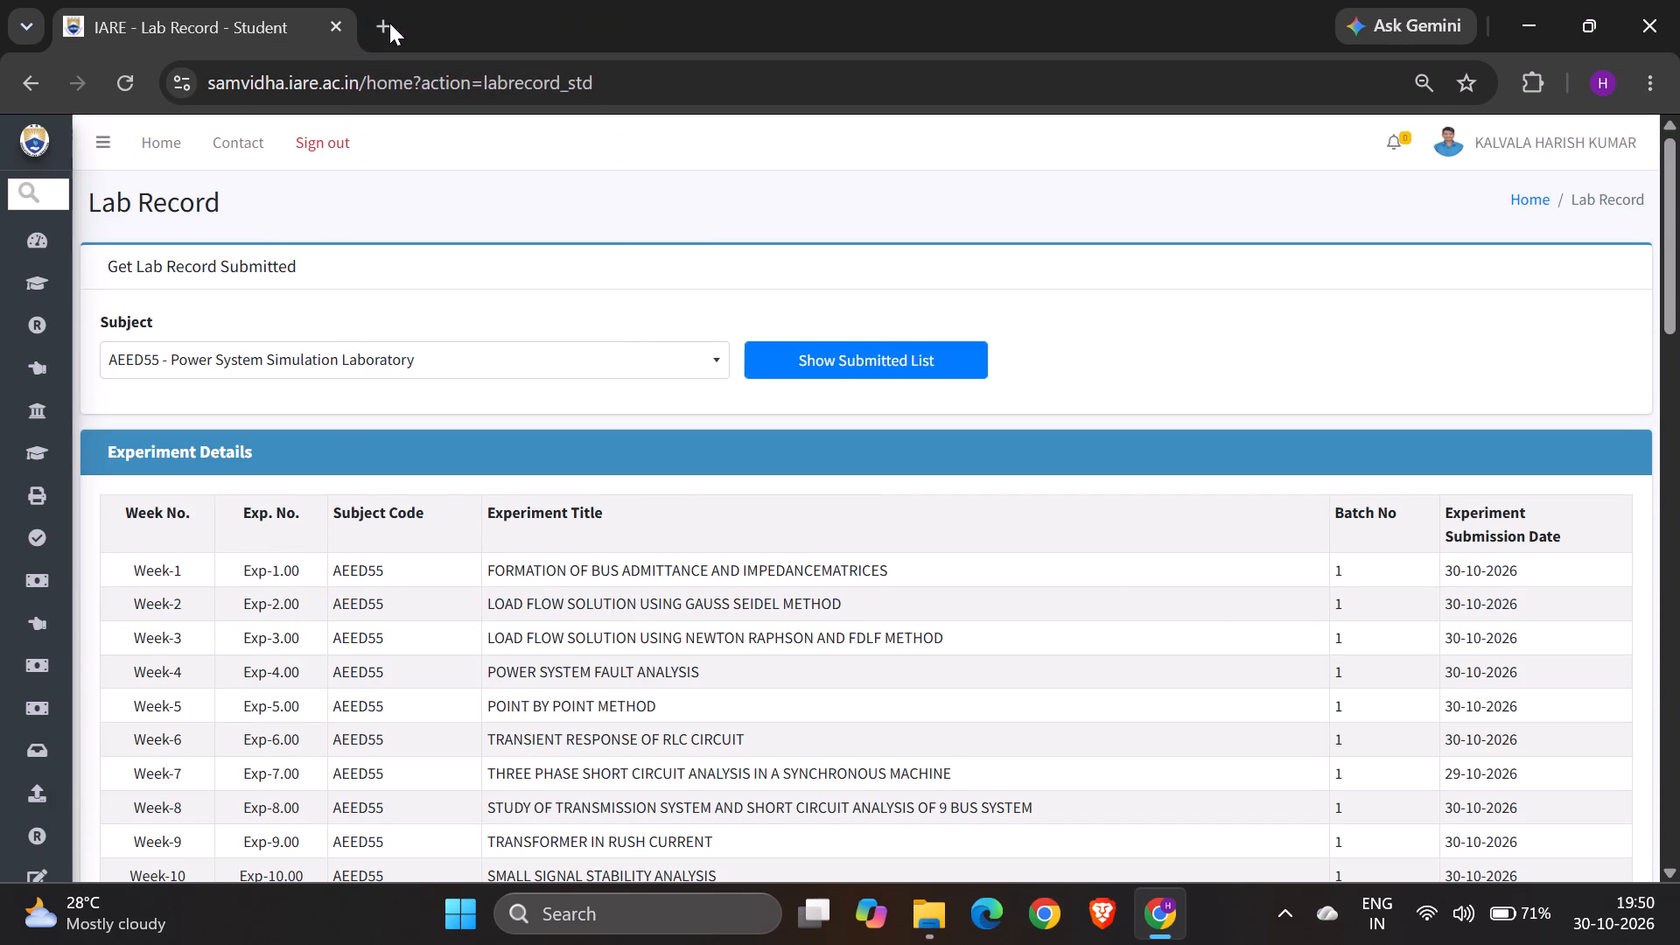
pyautogui.click(1538, 13)
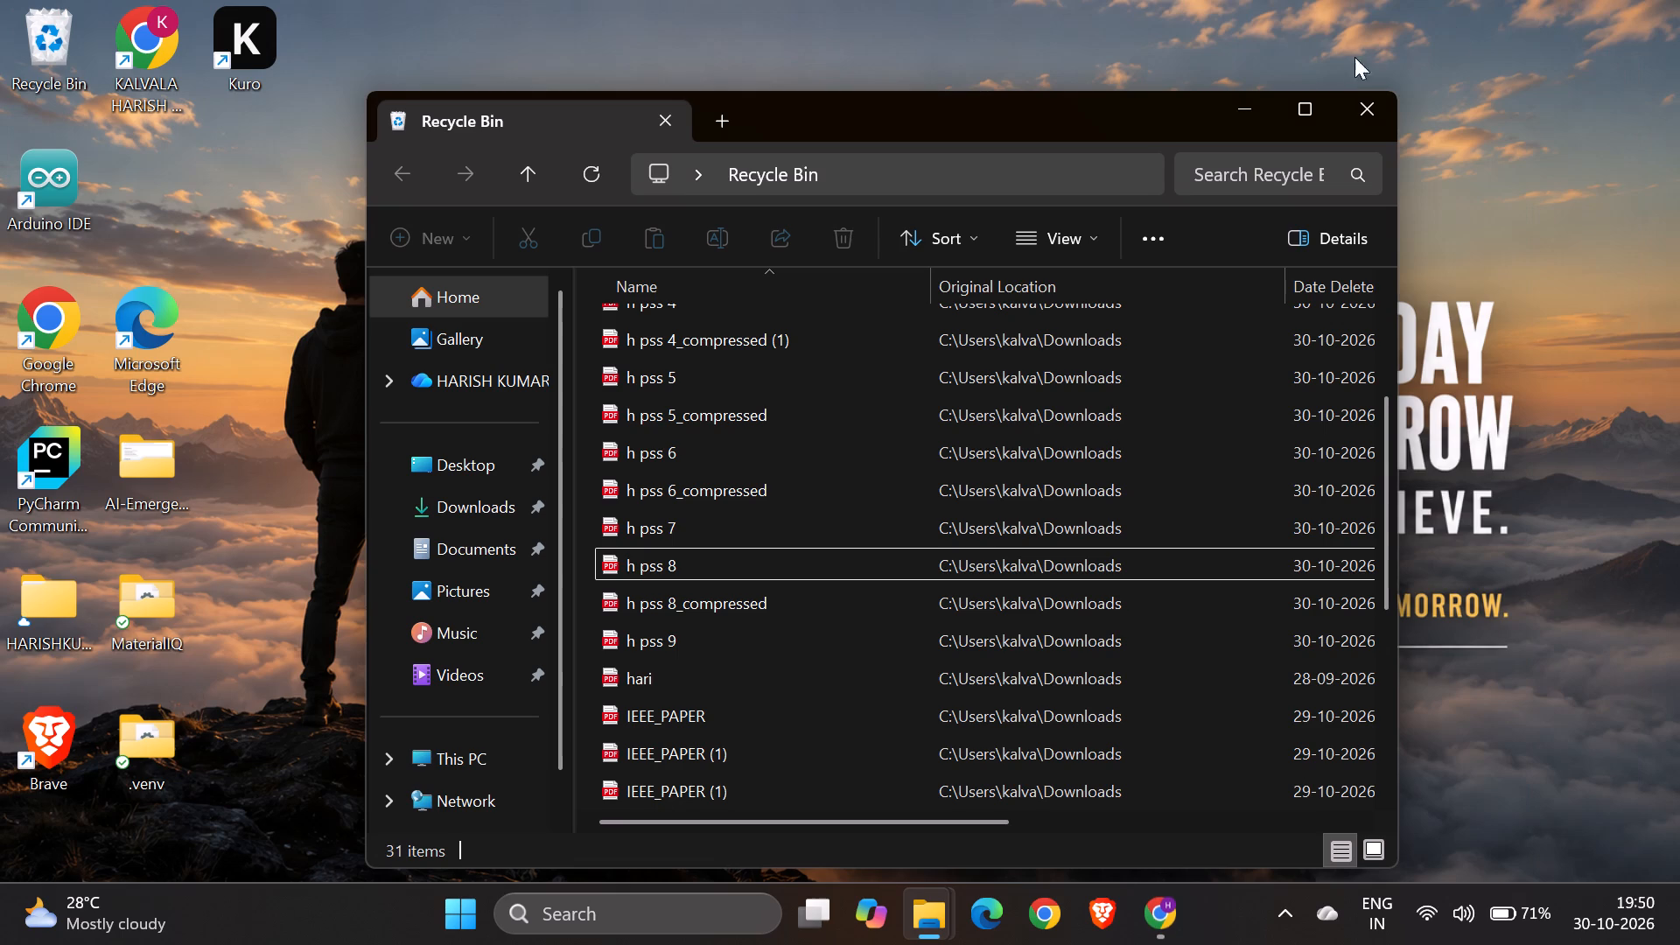
pyautogui.click(1361, 112)
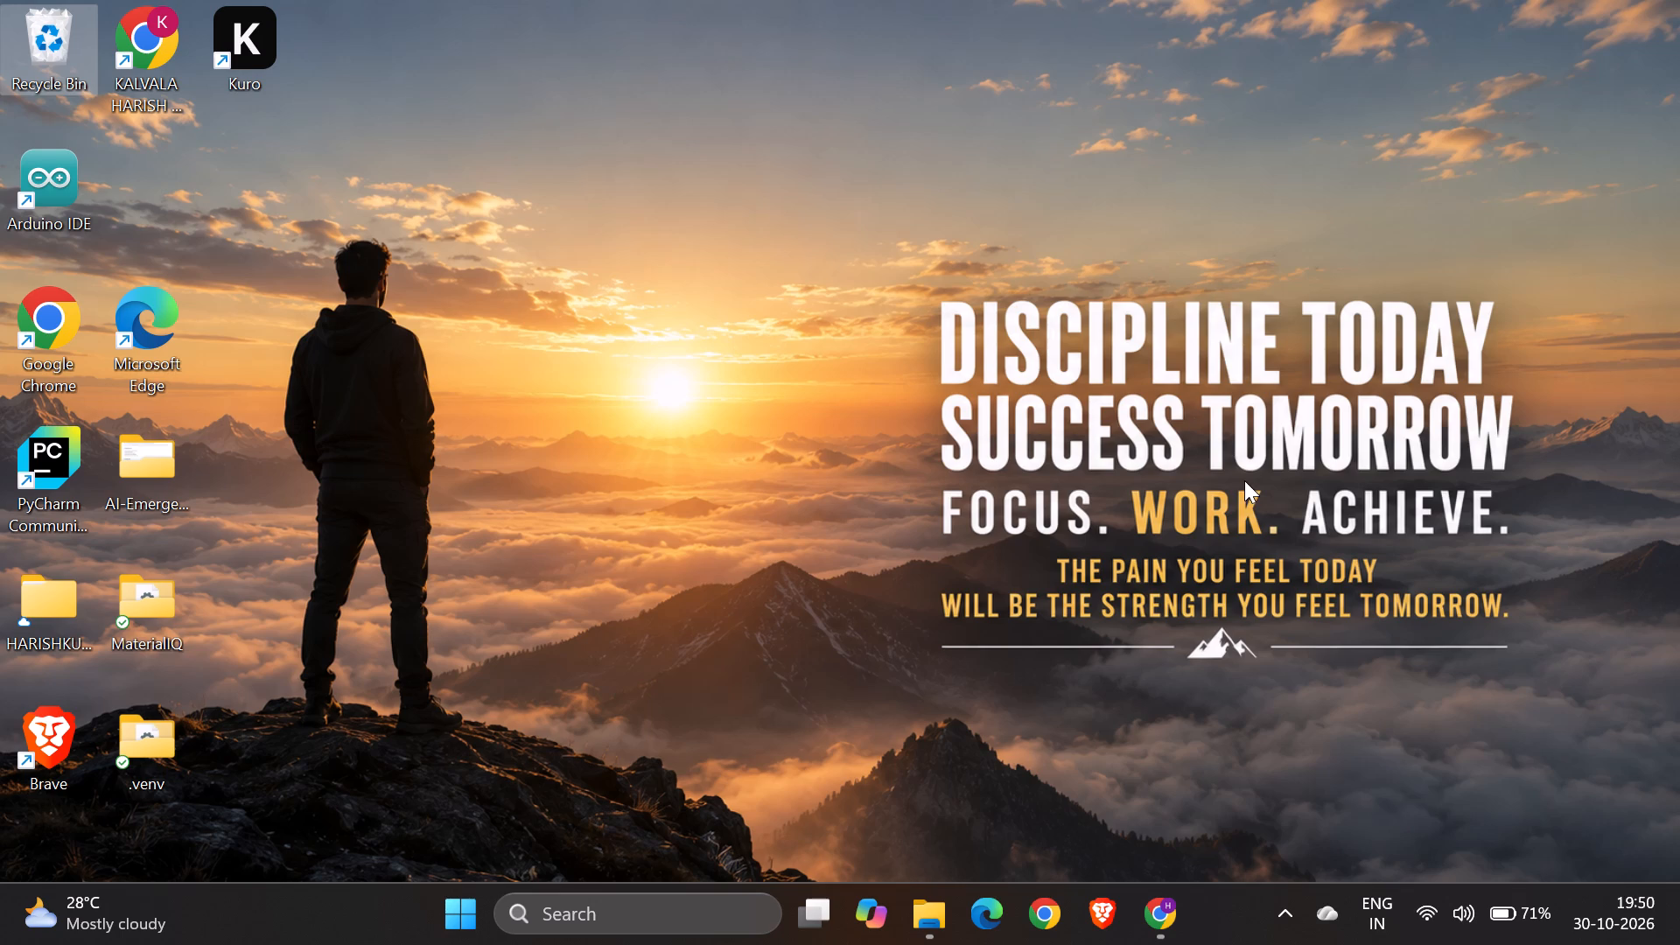
# Open h pss 4_compressed from the Downloads folder, look through its worksheet pages, and minimise the PDF viewer and folder windows.
pyautogui.click(926, 906)
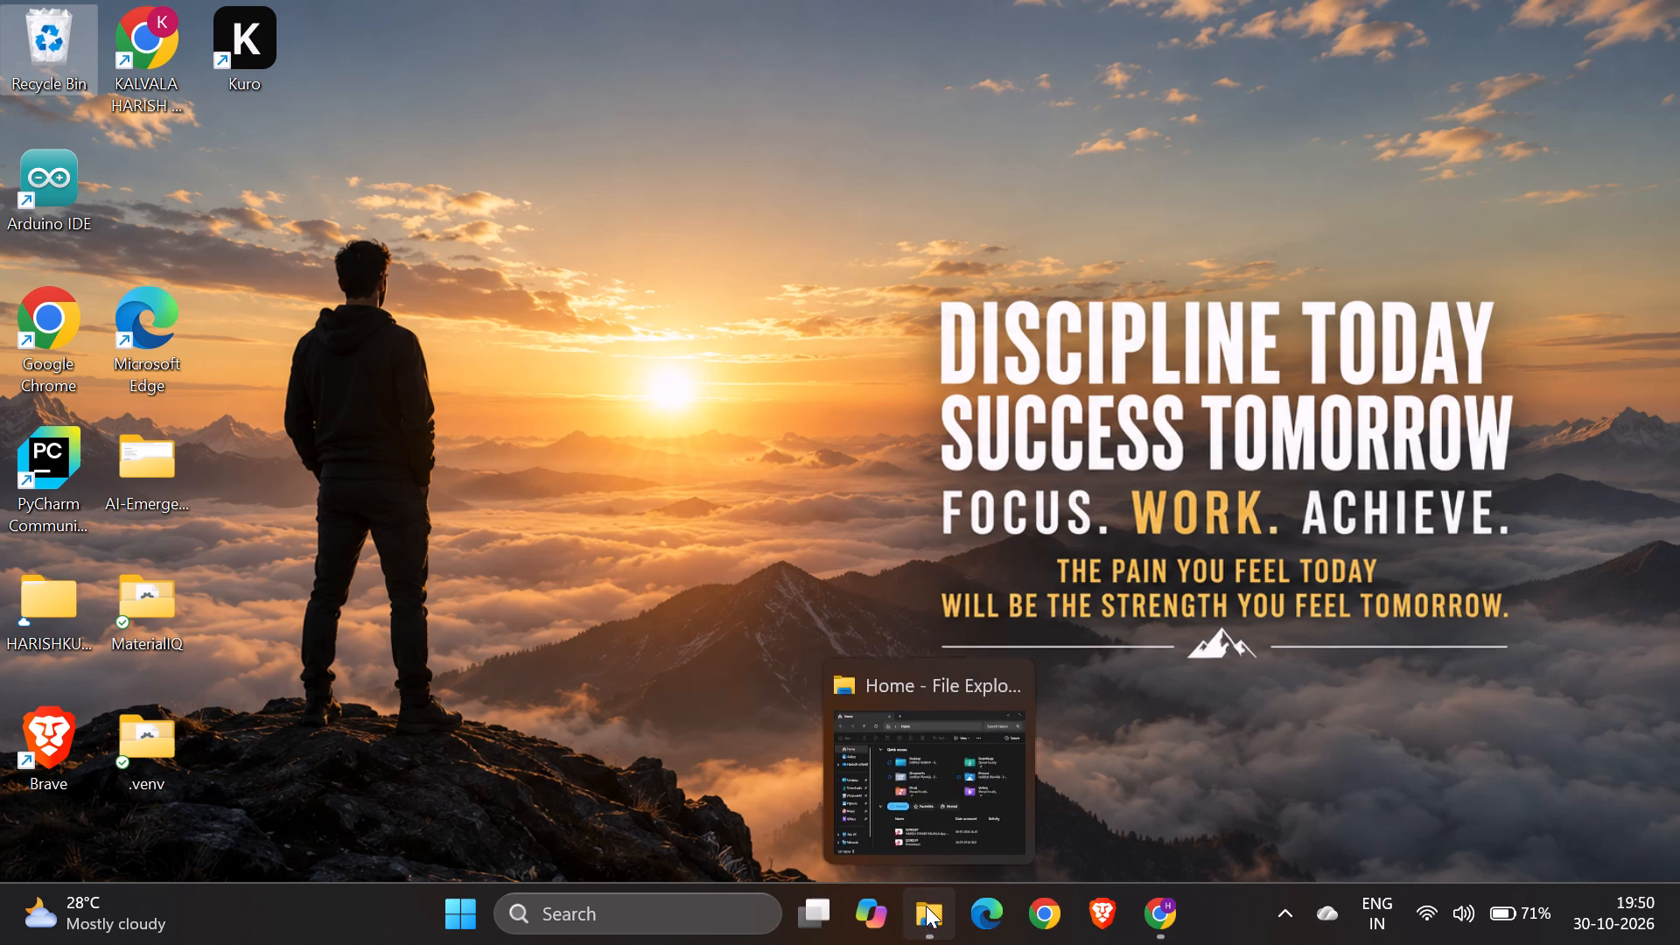
pyautogui.click(396, 462)
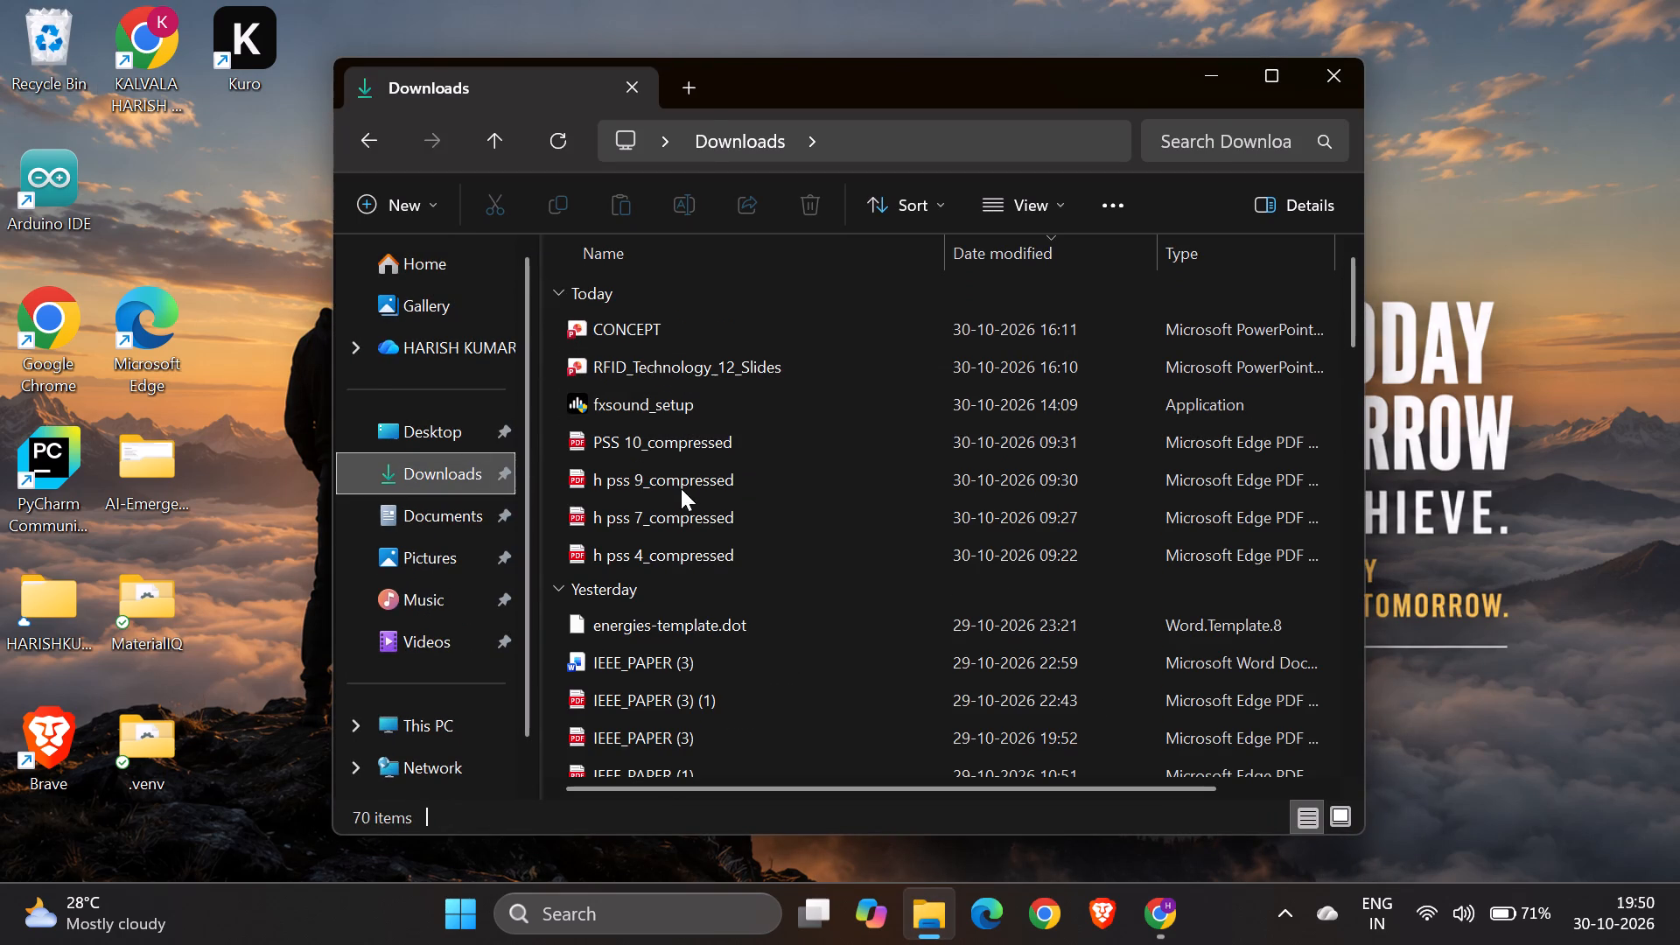
pyautogui.rightClick(709, 543)
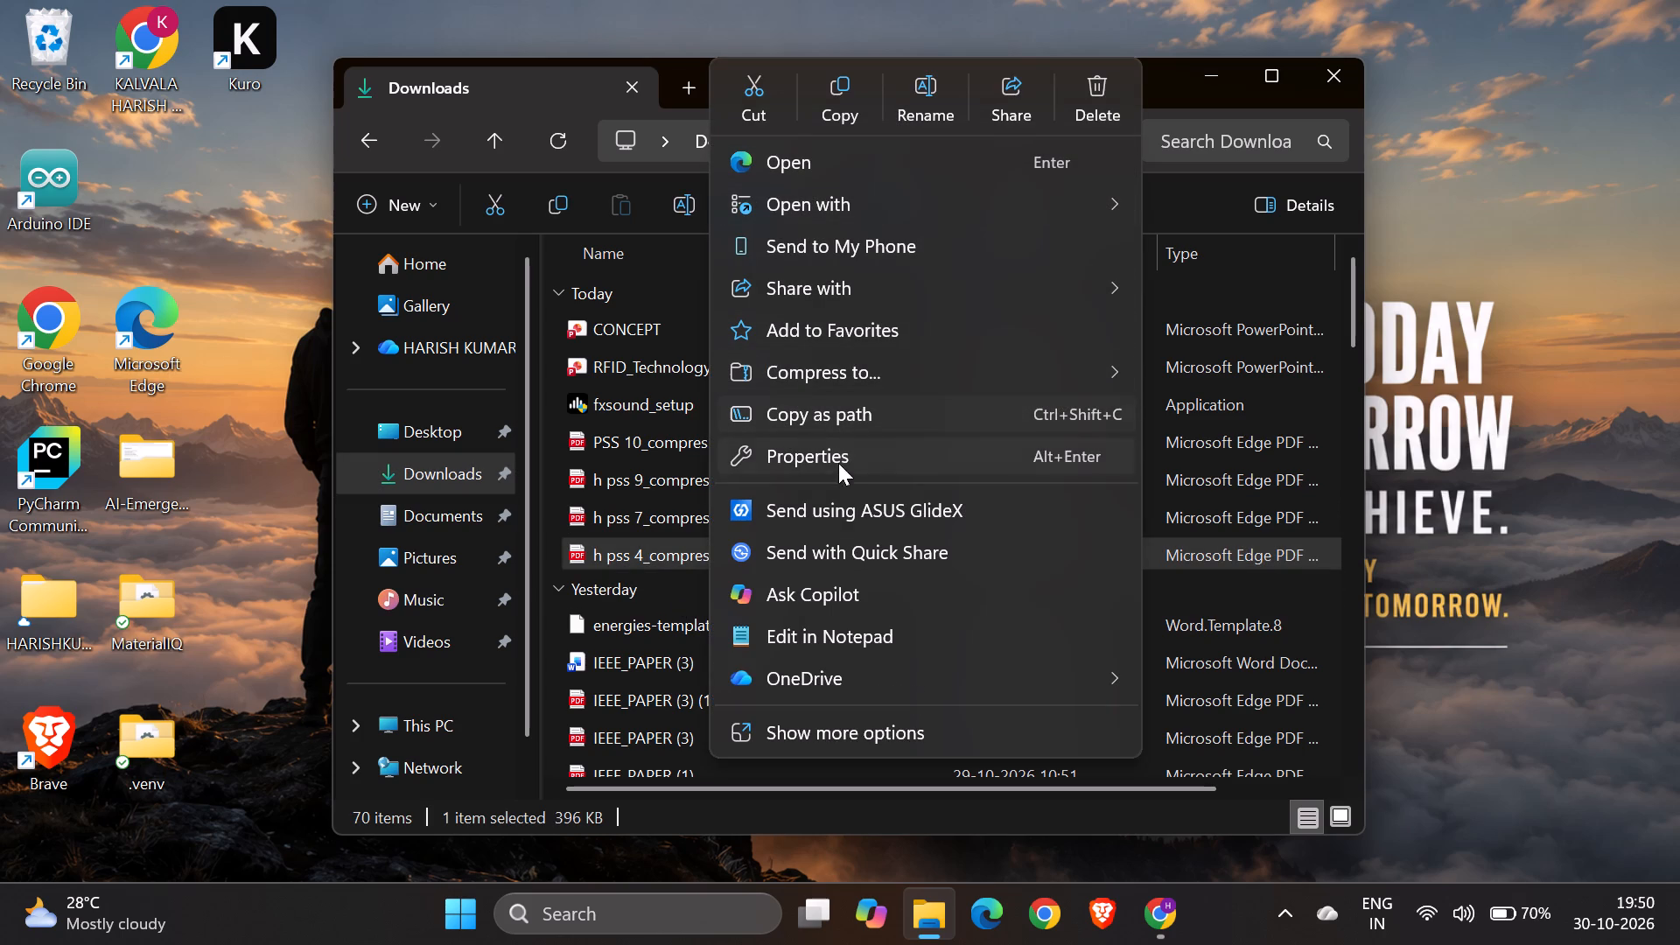
pyautogui.doubleClick(682, 541)
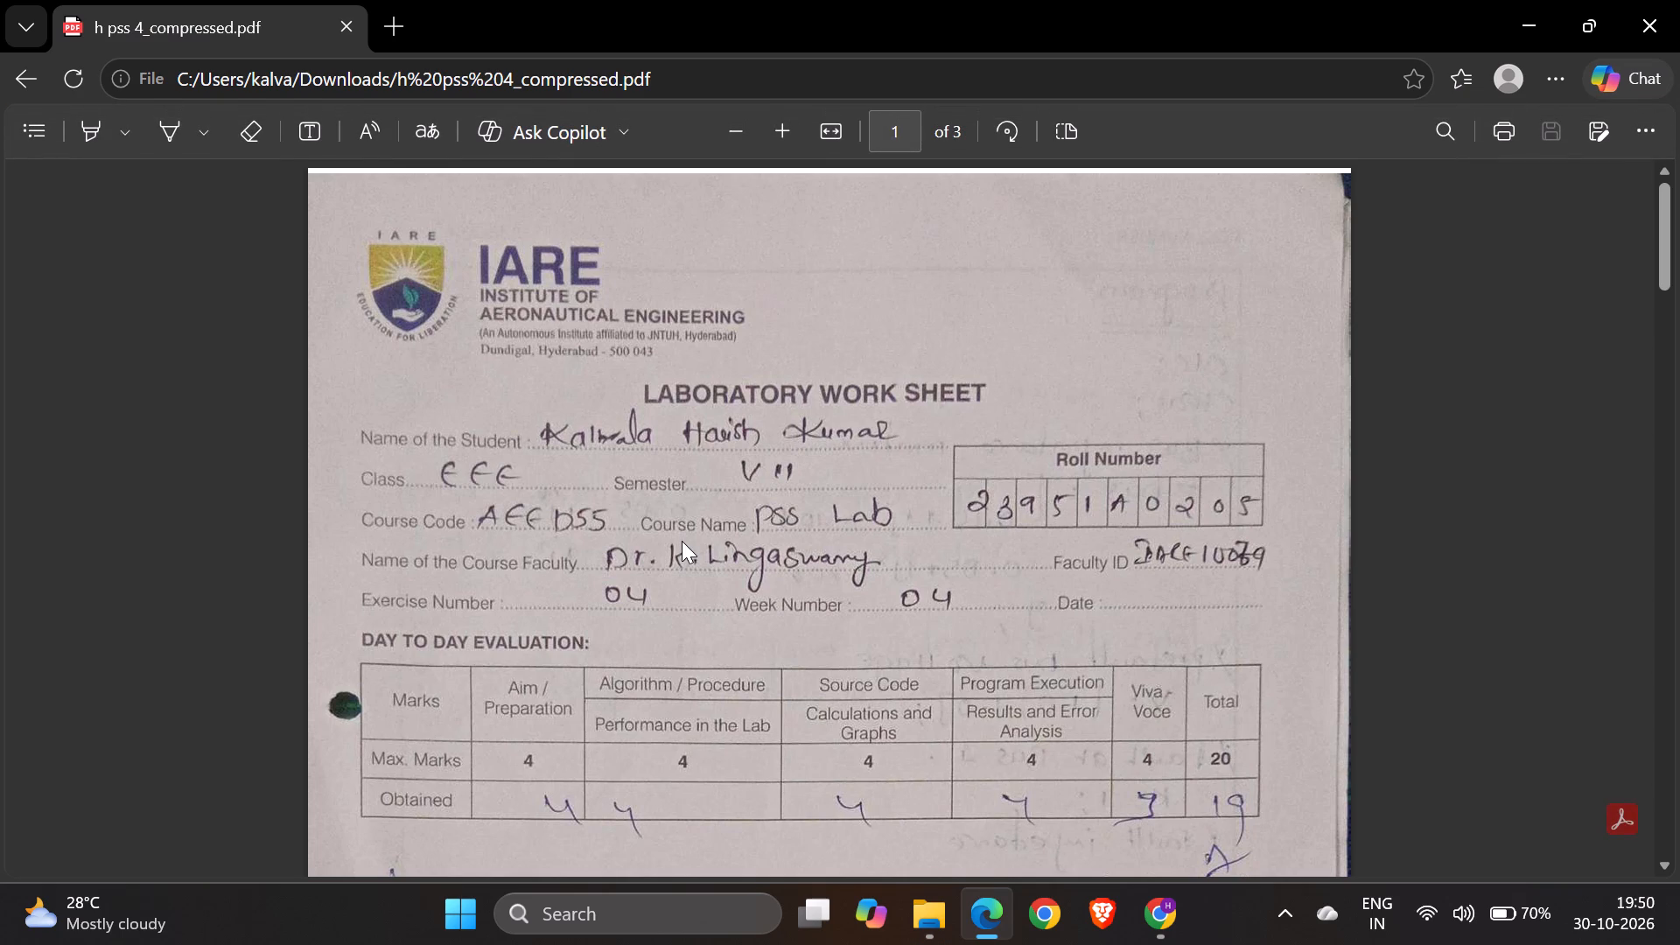
pyautogui.scroll(-7, 838, 444)
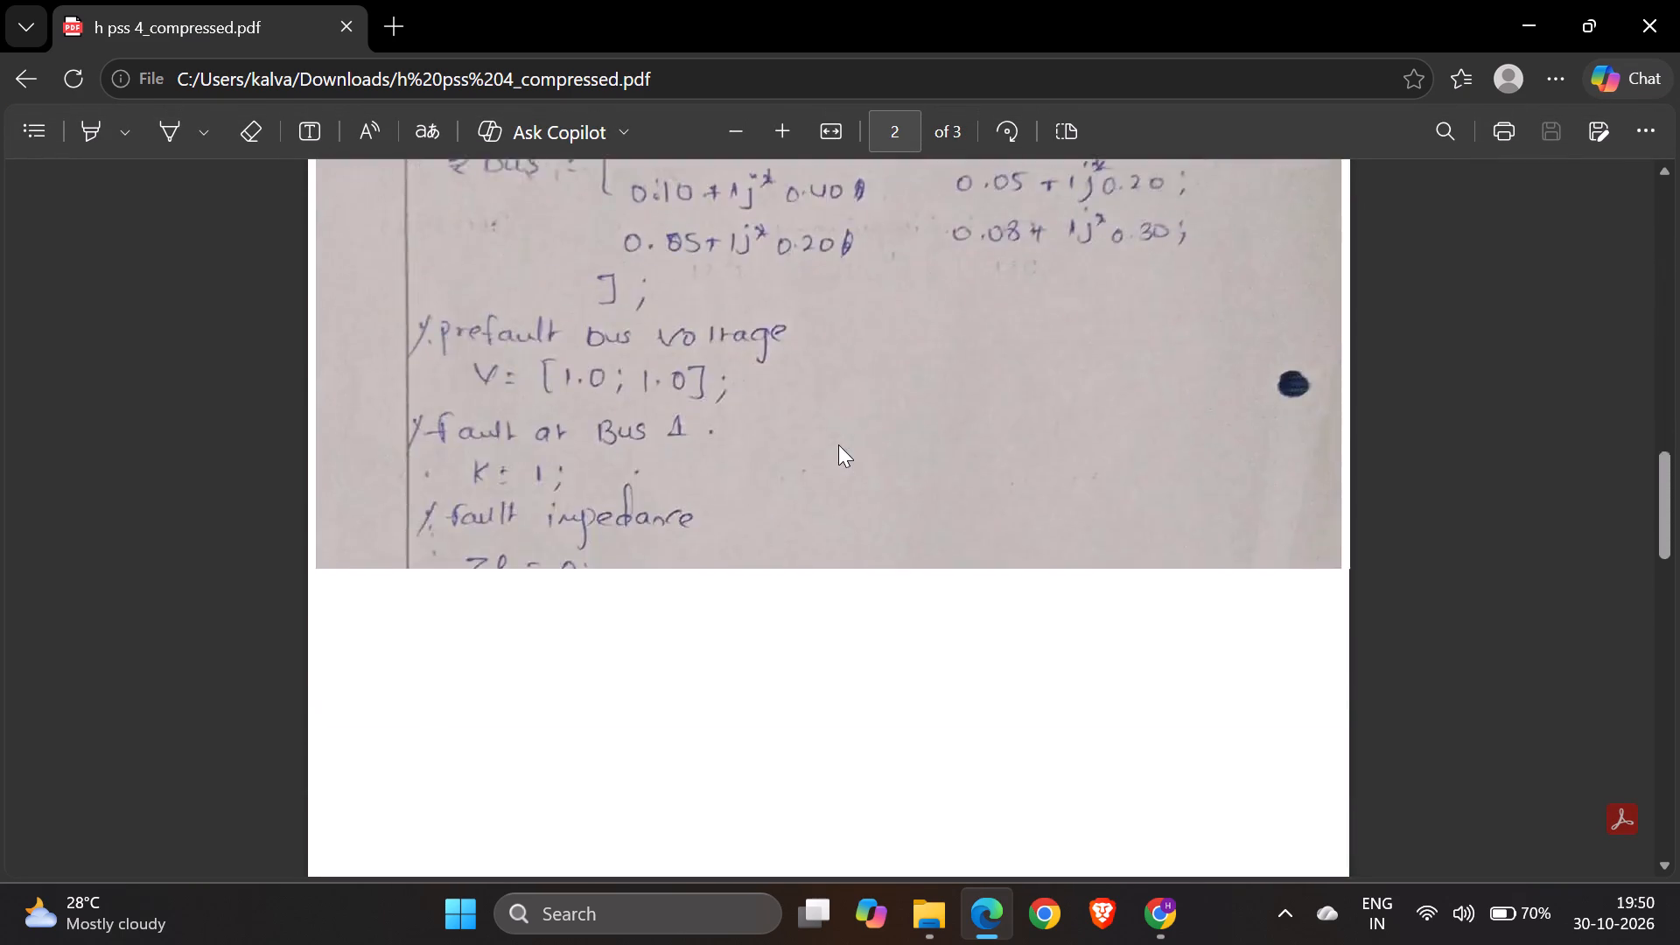
pyautogui.scroll(-2, 838, 444)
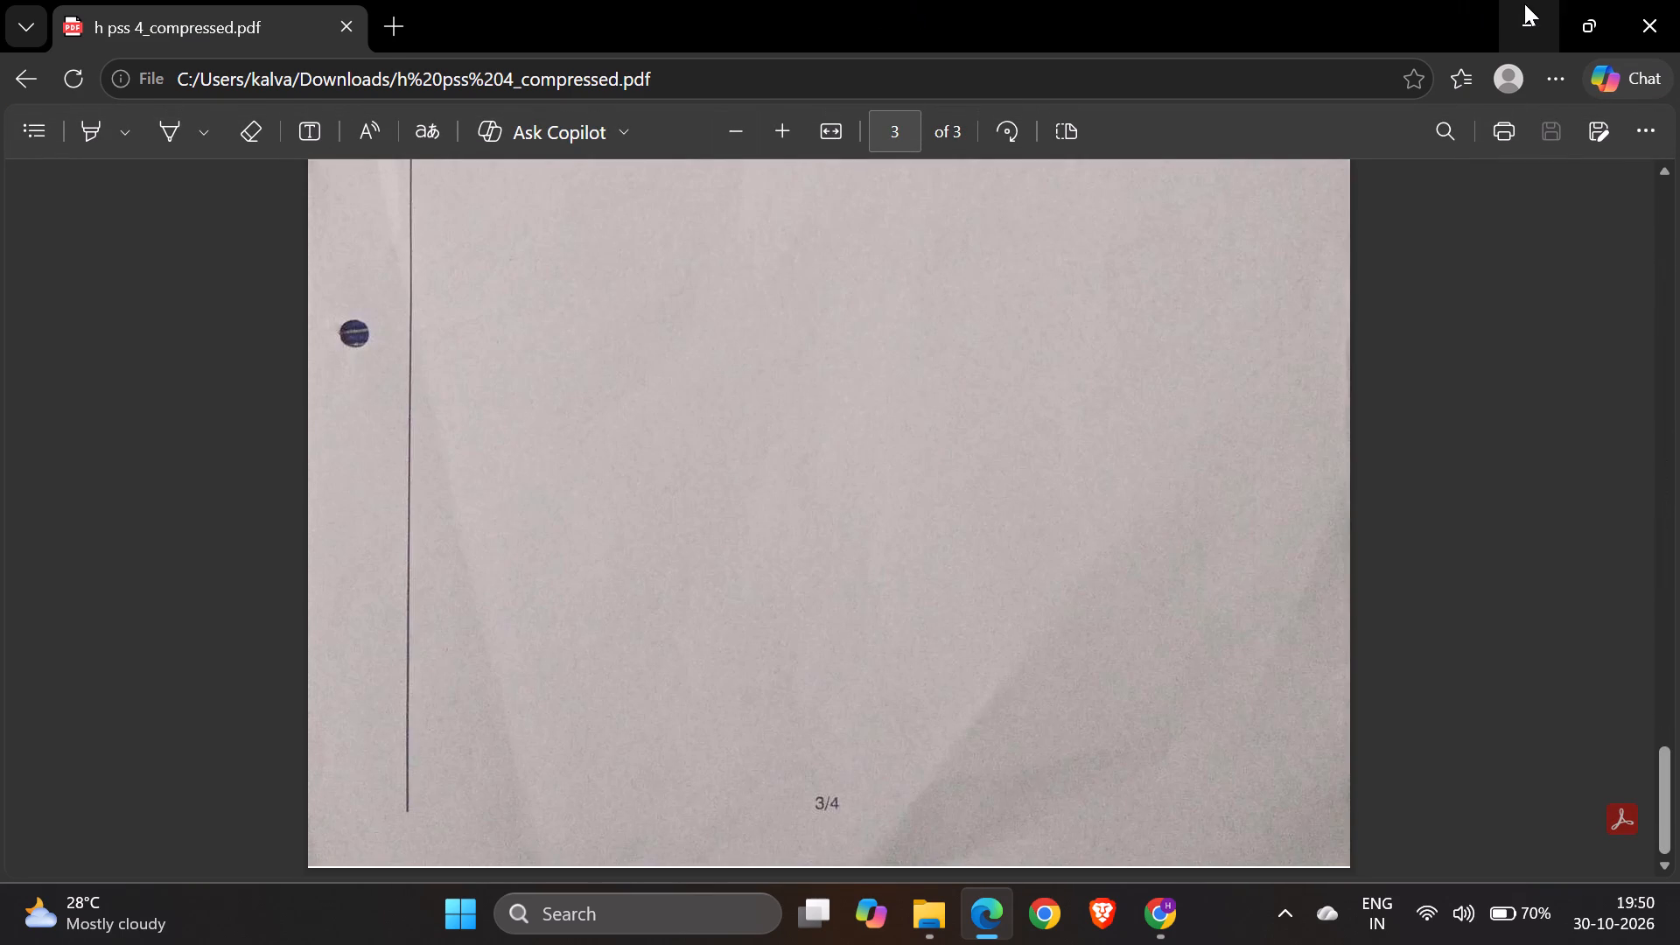
pyautogui.click(1524, 3)
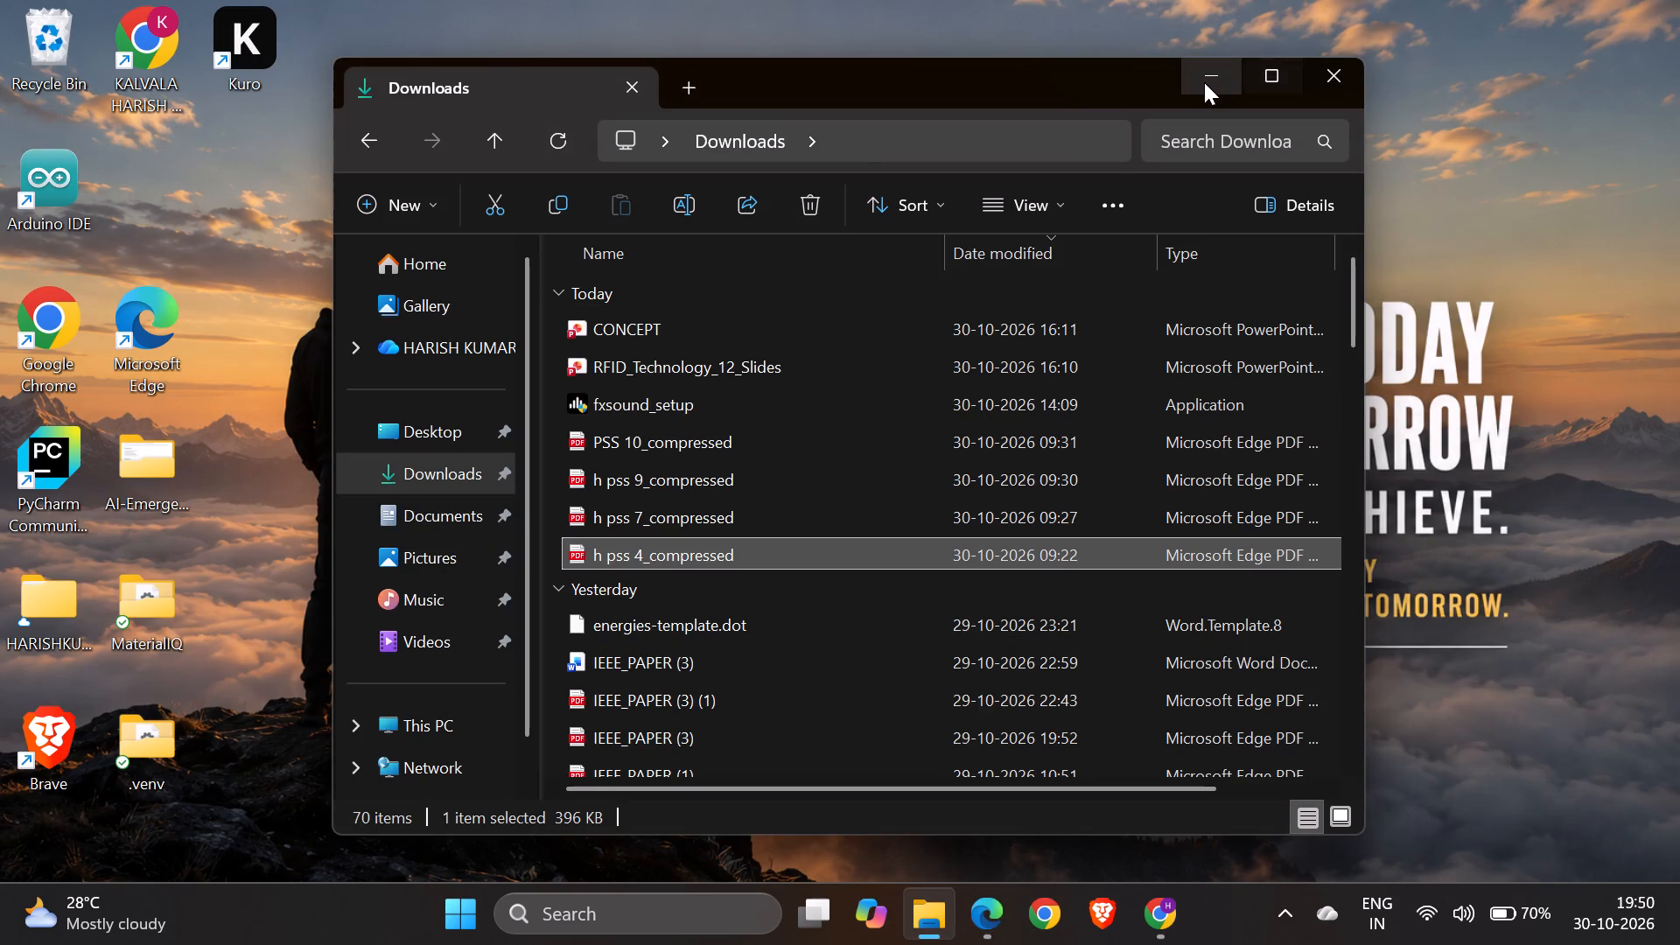
pyautogui.click(1200, 82)
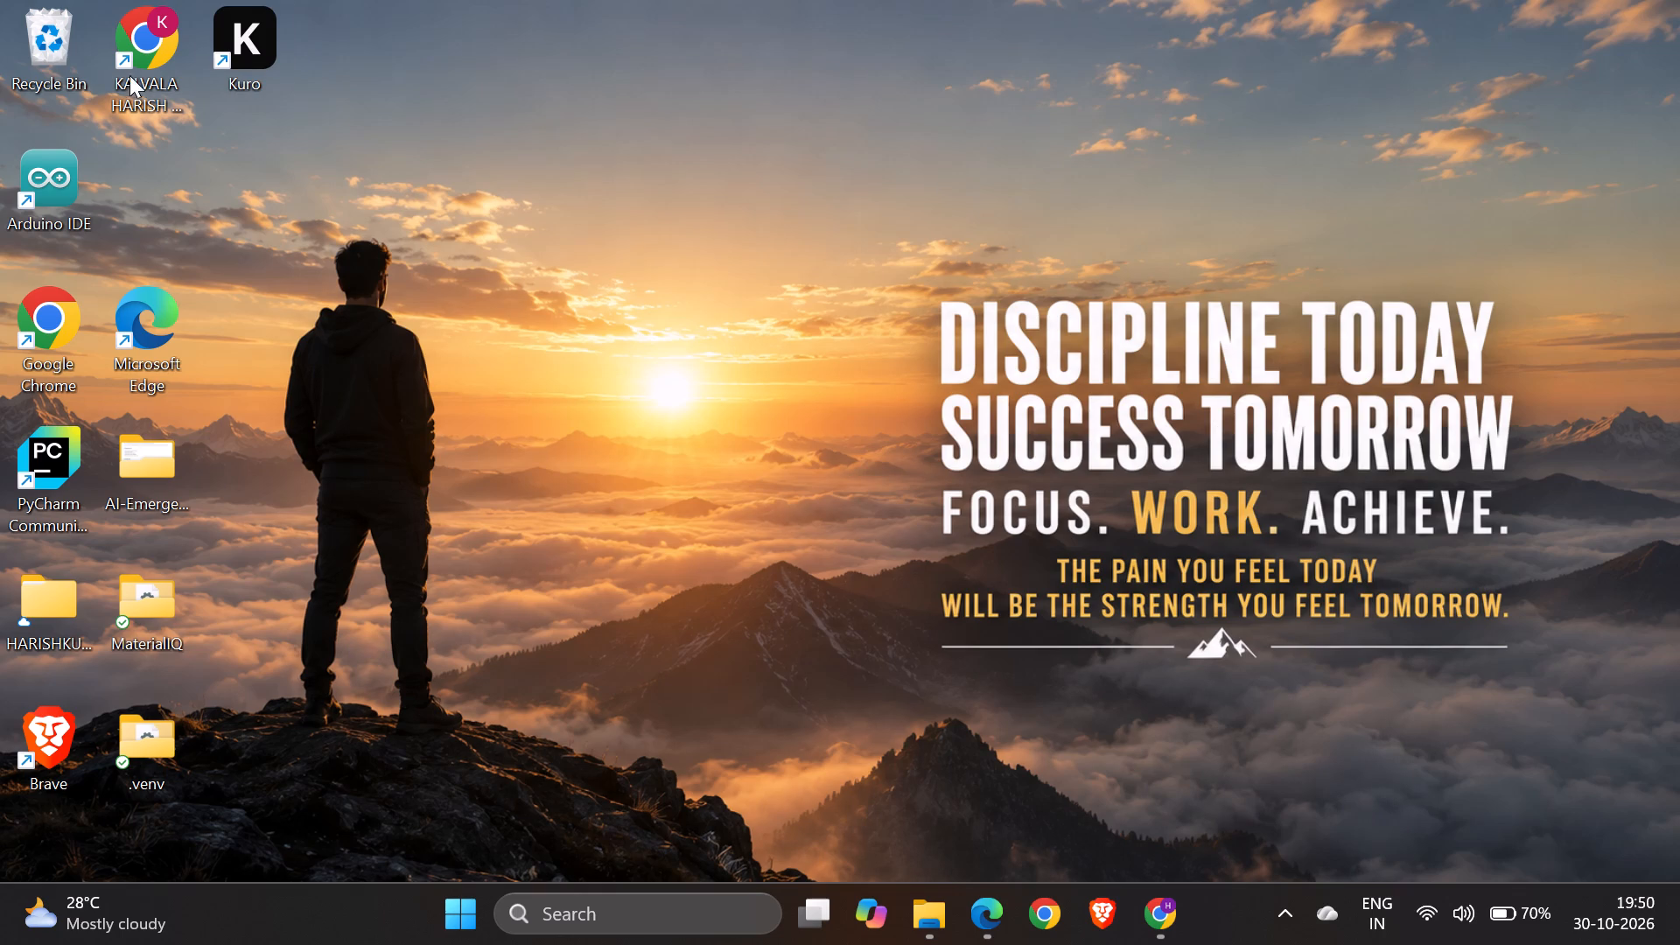
# Search Google for "compress the pdf" in a new browser tab and open the iLovePDF compression page.
pyautogui.click(1135, 909)
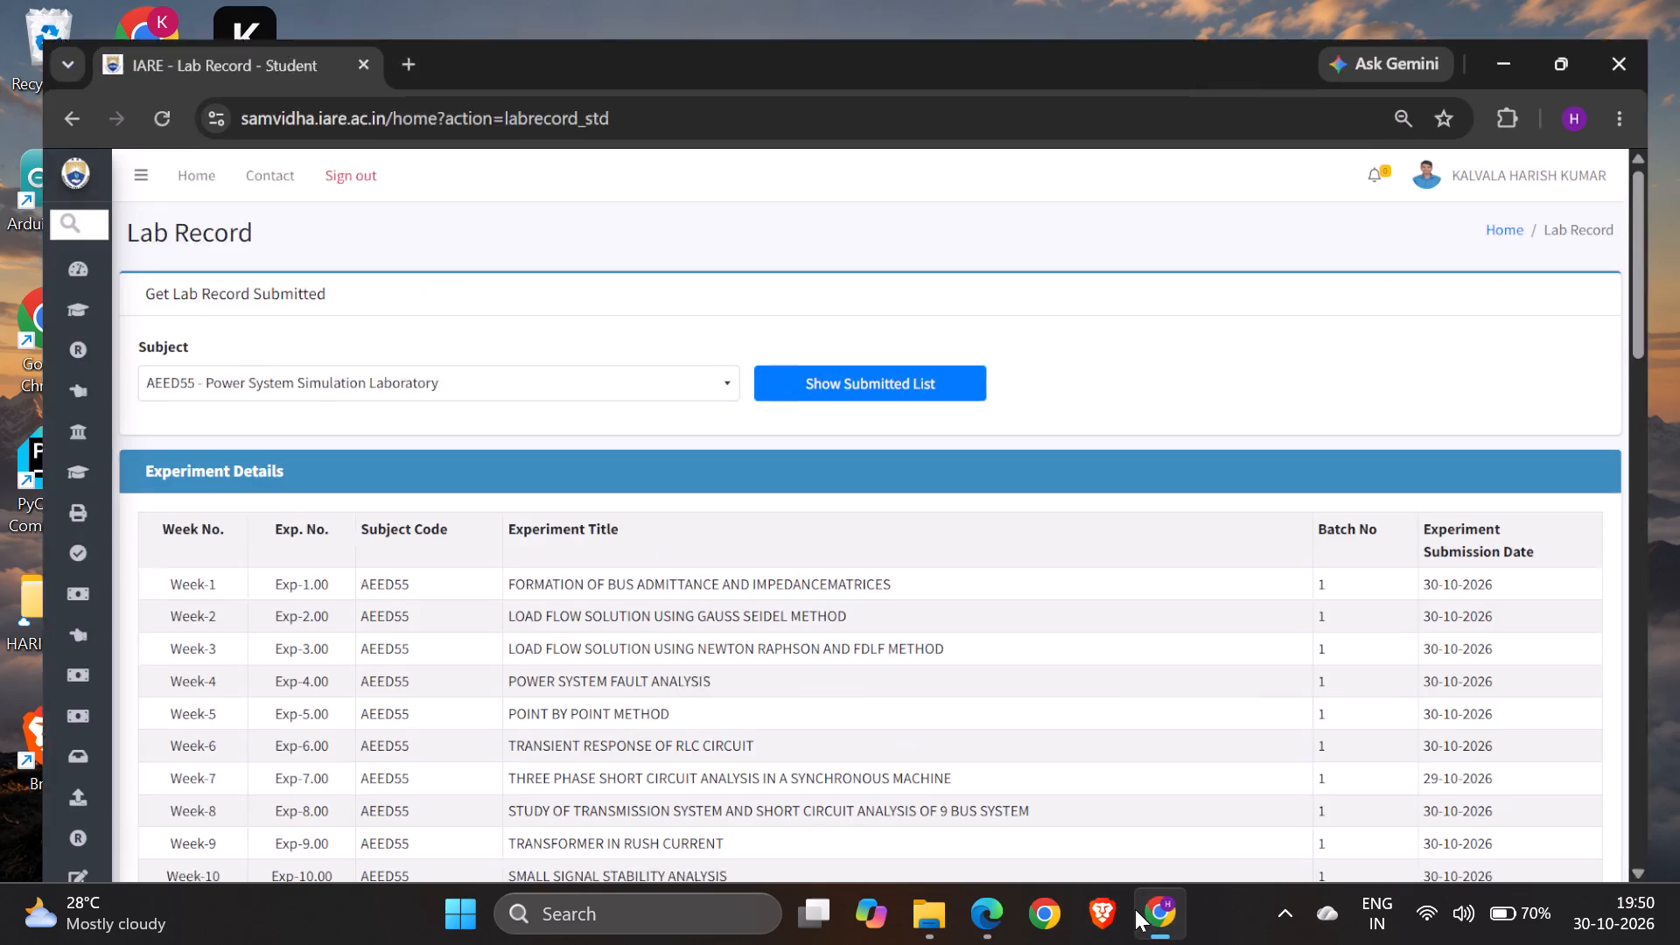
pyautogui.click(379, 1)
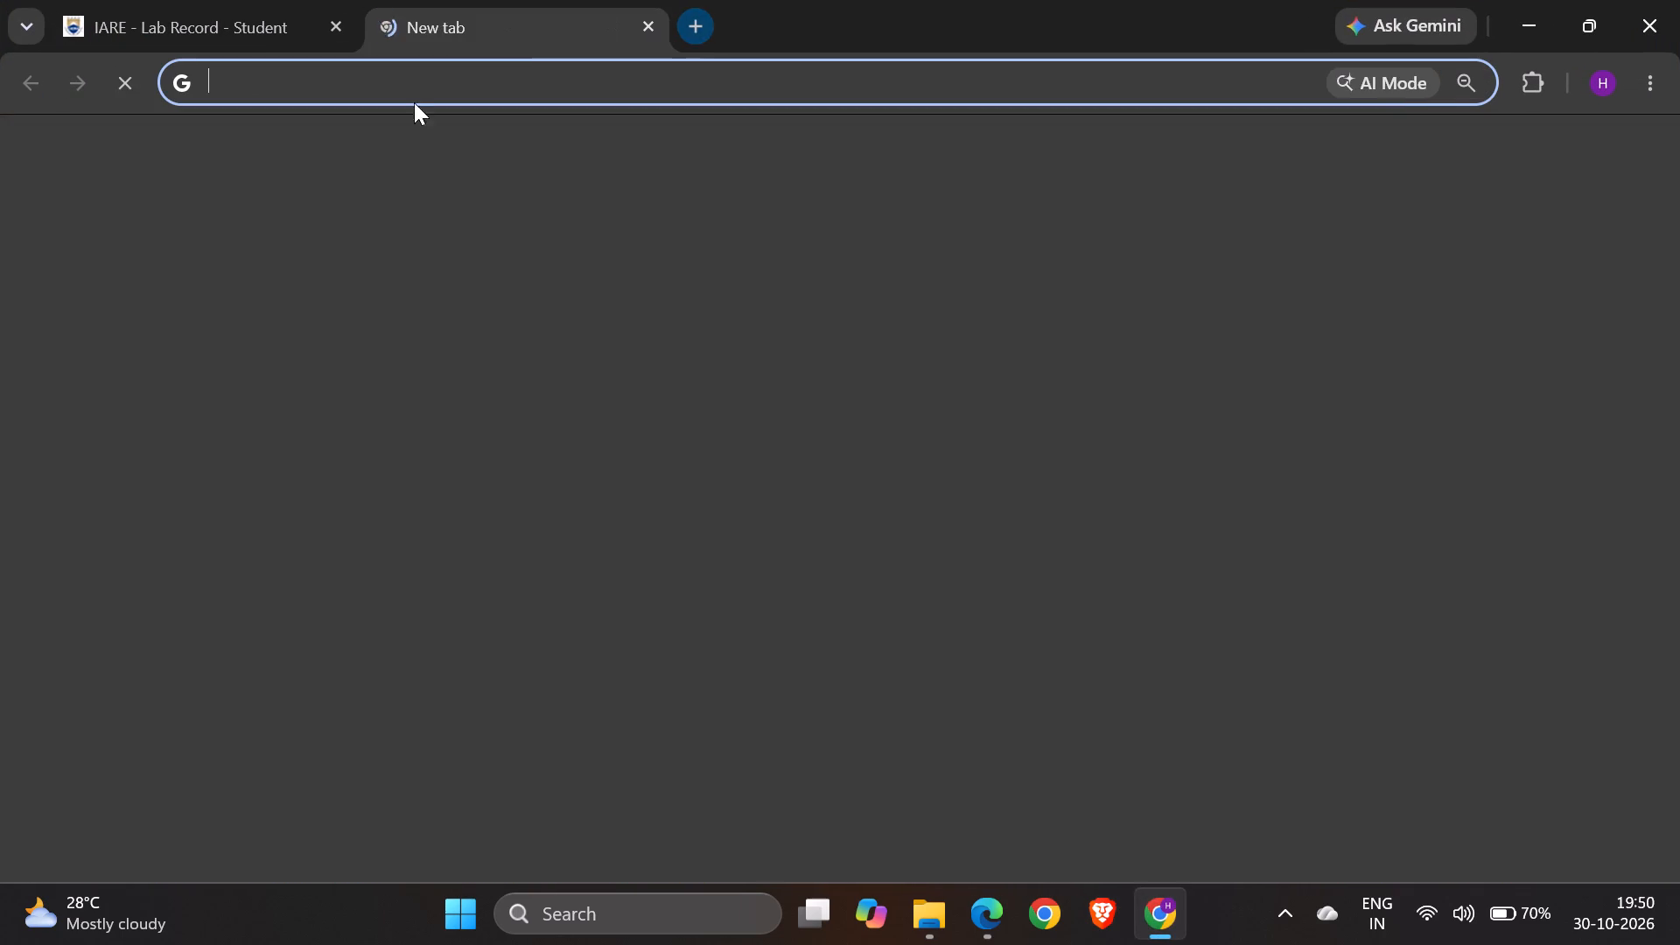
pyautogui.click(550, 444)
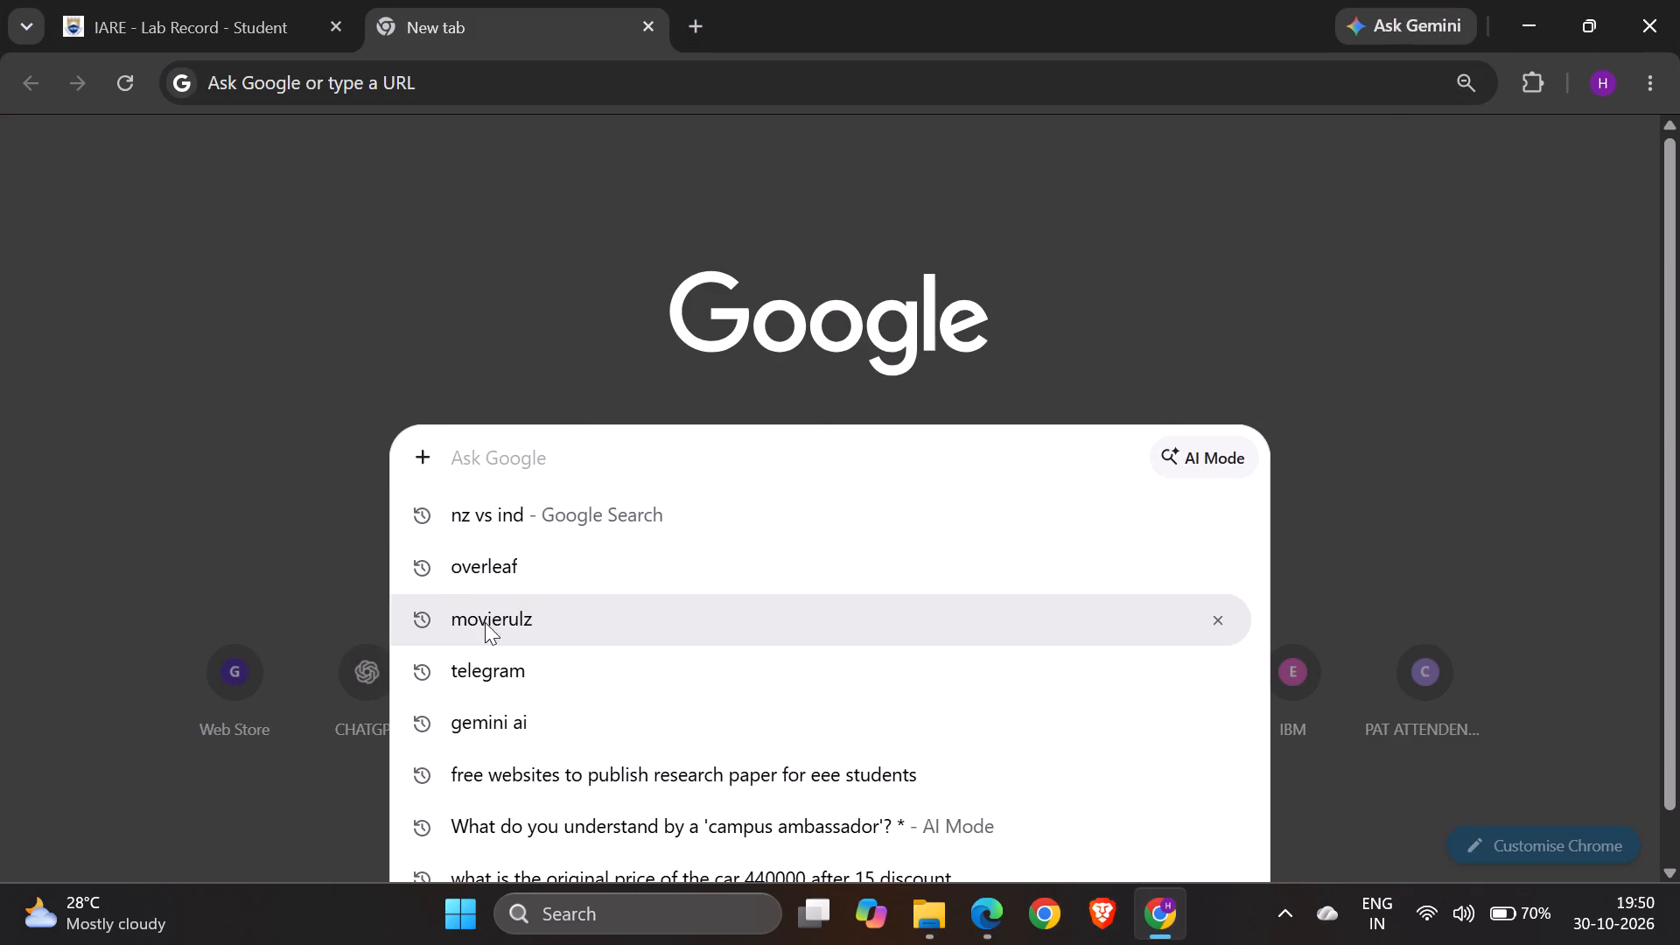
pyautogui.write('compree')
pyautogui.press('BackSpace')
pyautogui.write('ss')
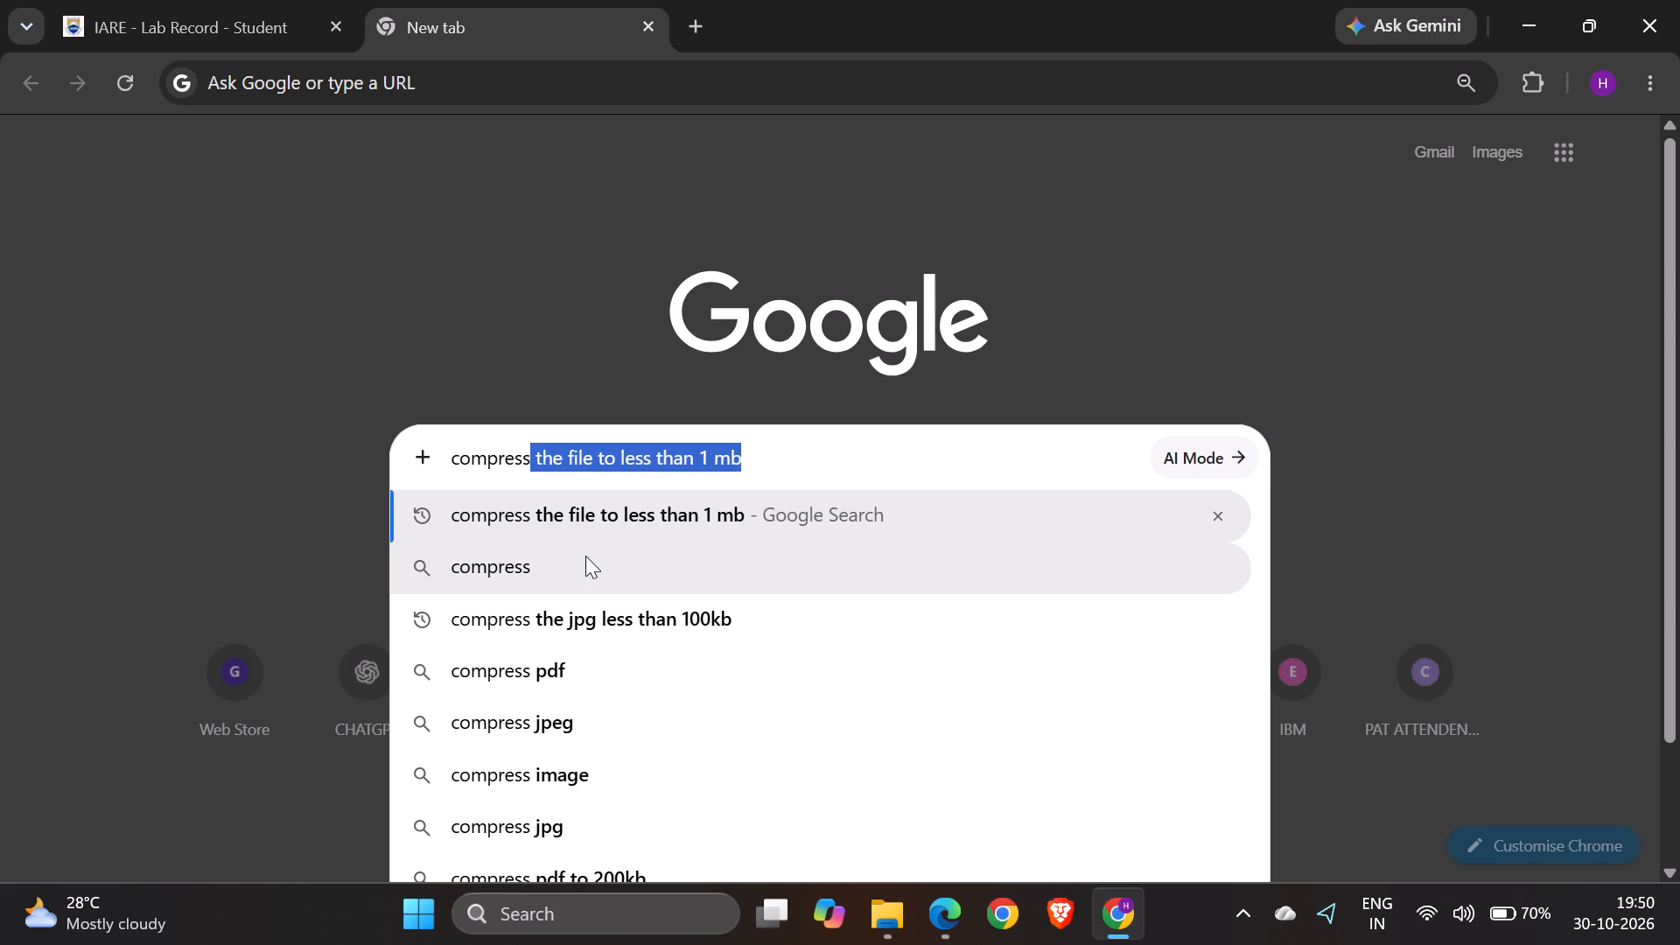
pyautogui.press('space')
pyautogui.write('the')
pyautogui.press('space')
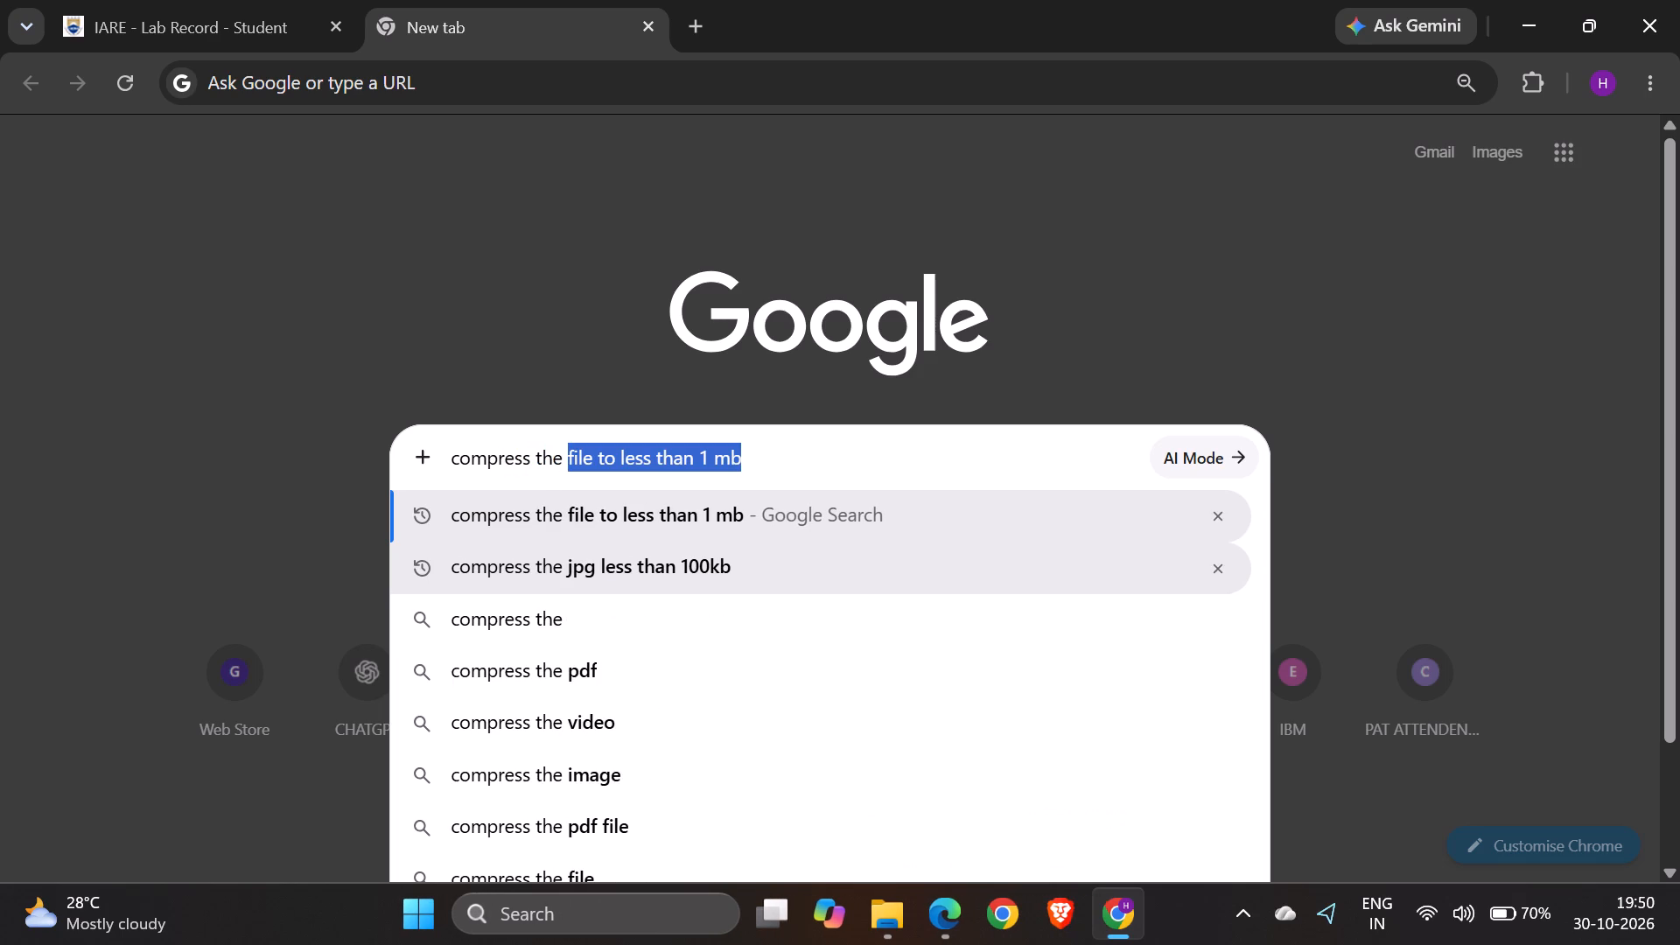
pyautogui.write('pdf')
pyautogui.press('Return')
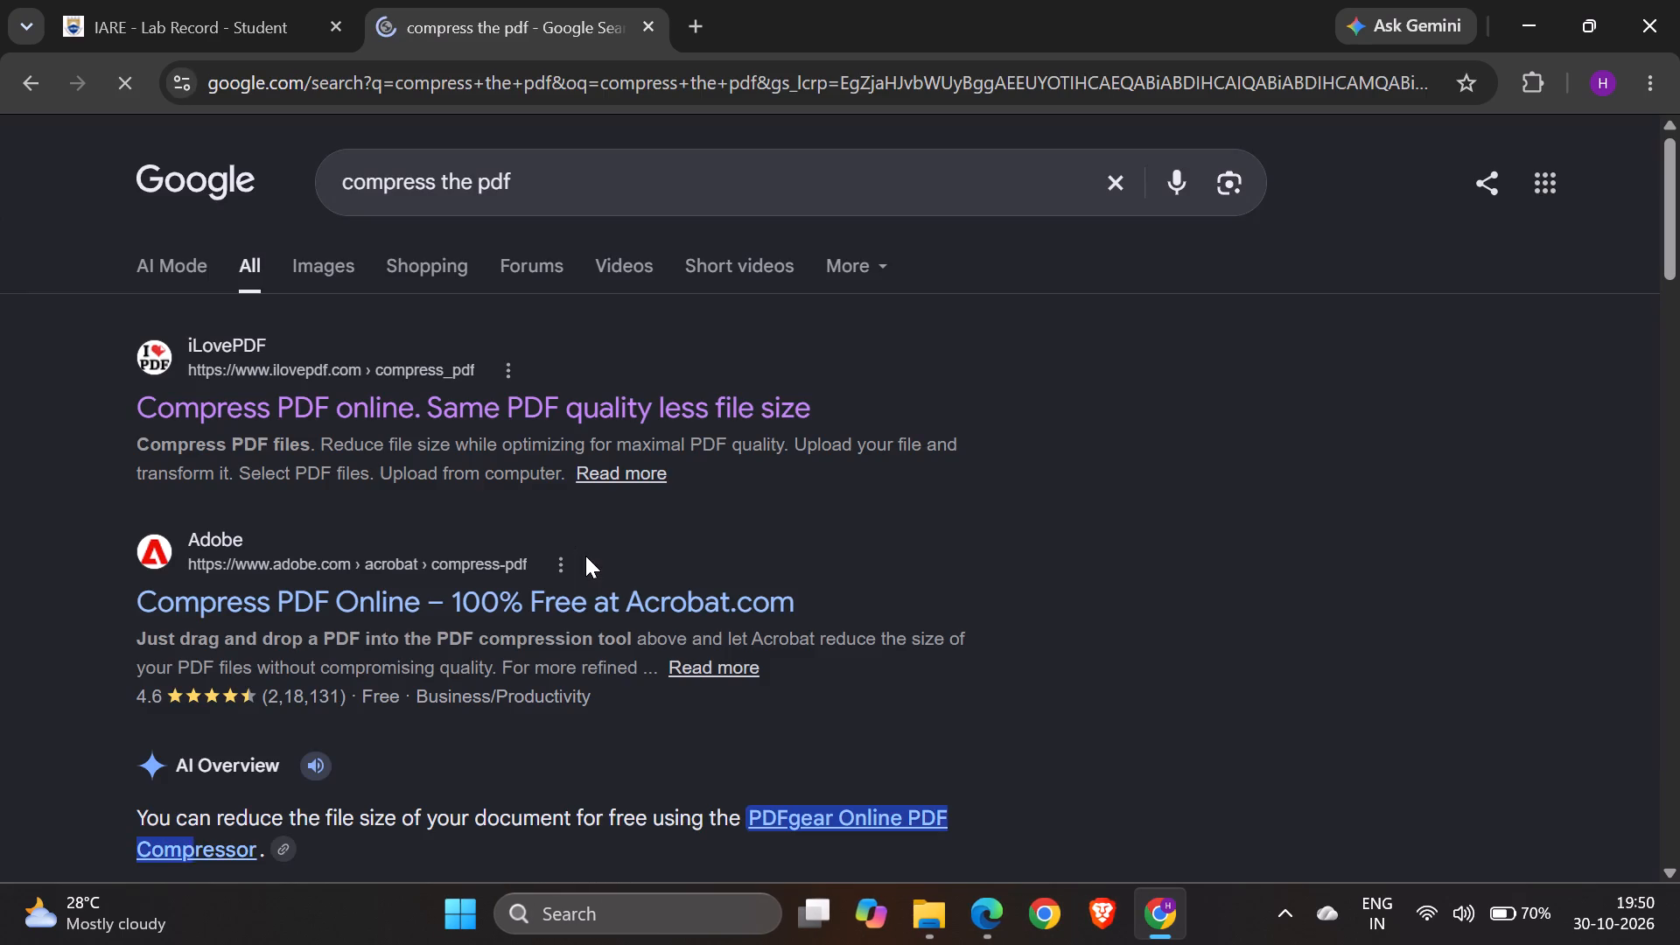
pyautogui.click(460, 396)
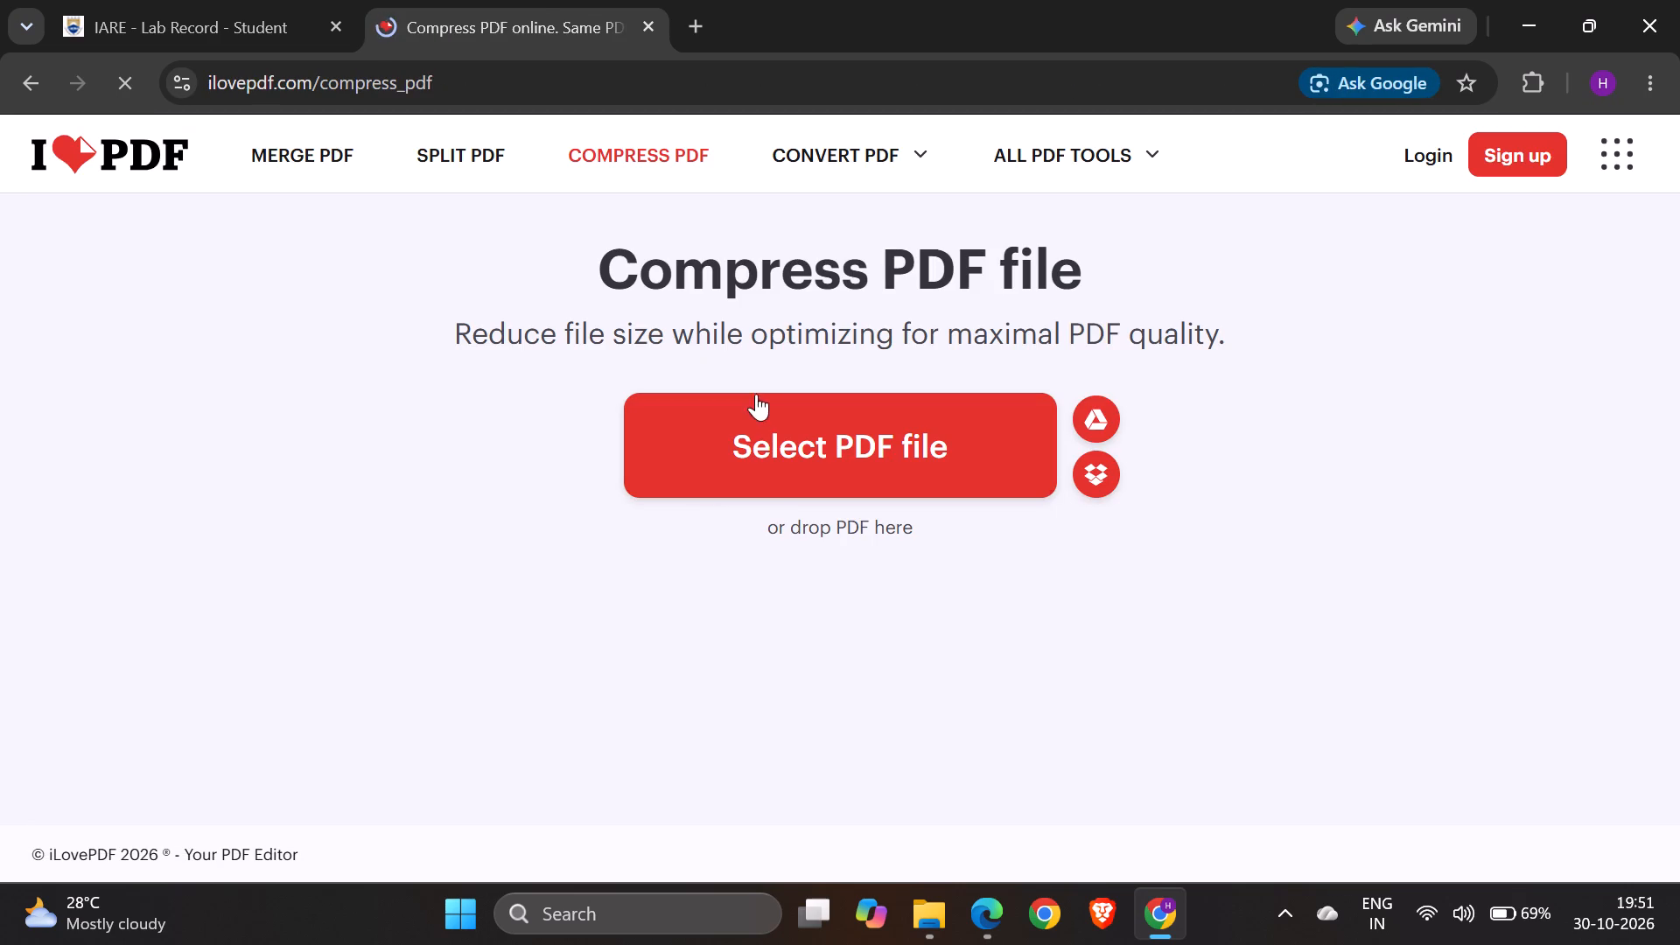
# Compress h pss 4_compressed from the Downloads folder with recommended compression and download the resulting PDF.
pyautogui.click(767, 435)
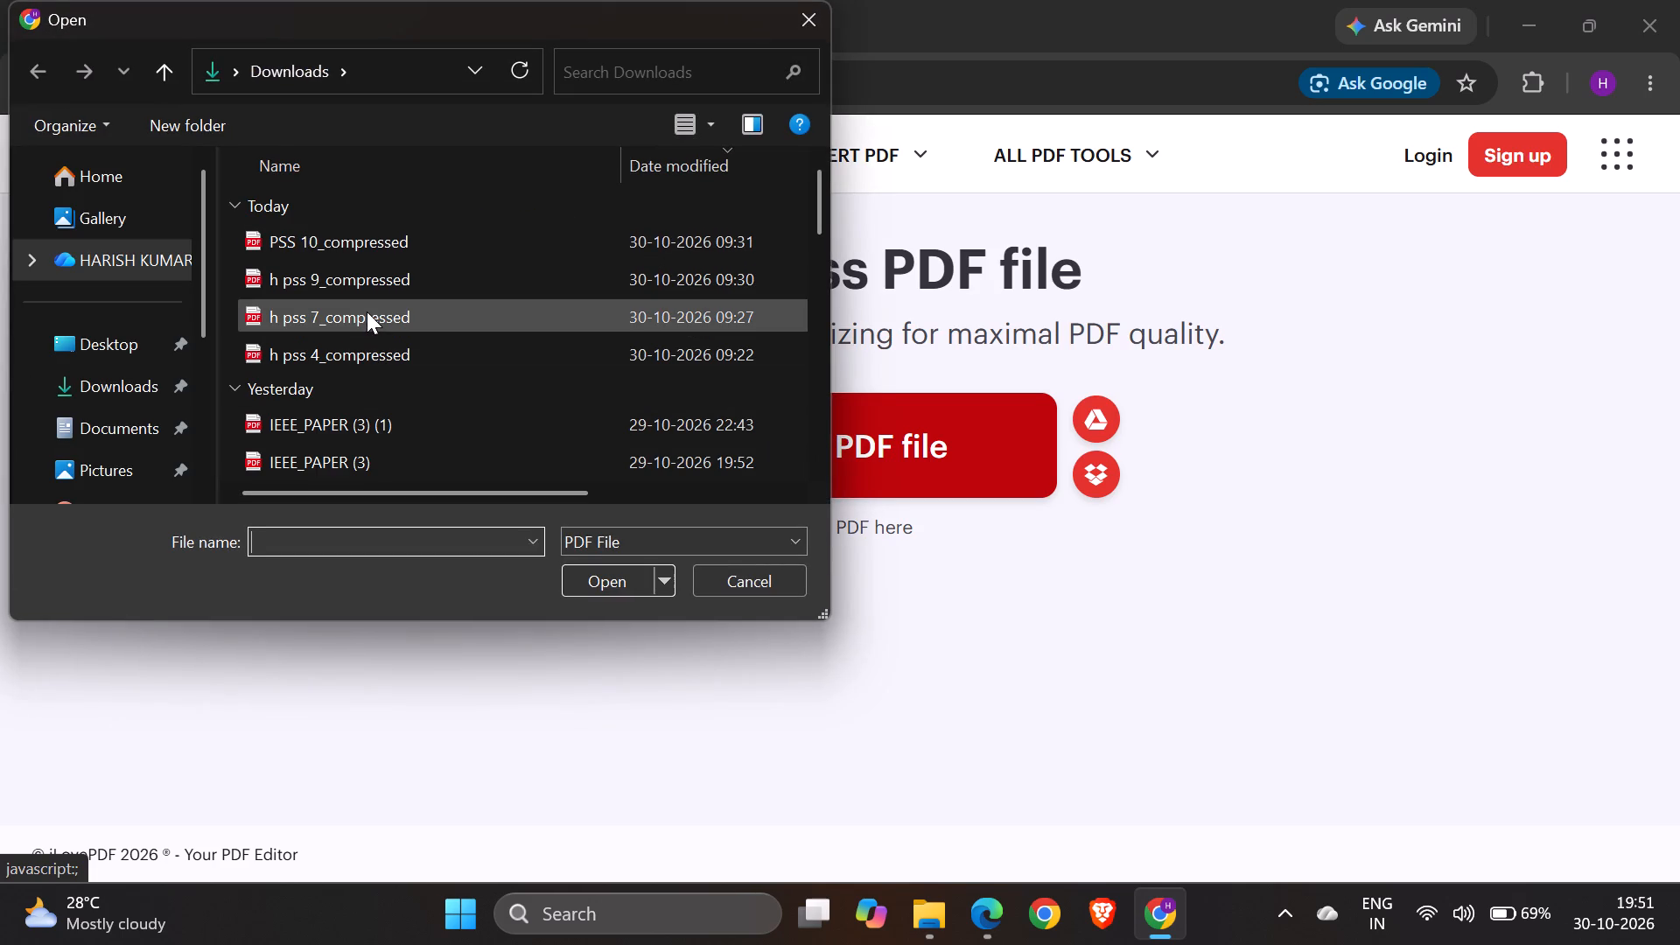
pyautogui.click(346, 349)
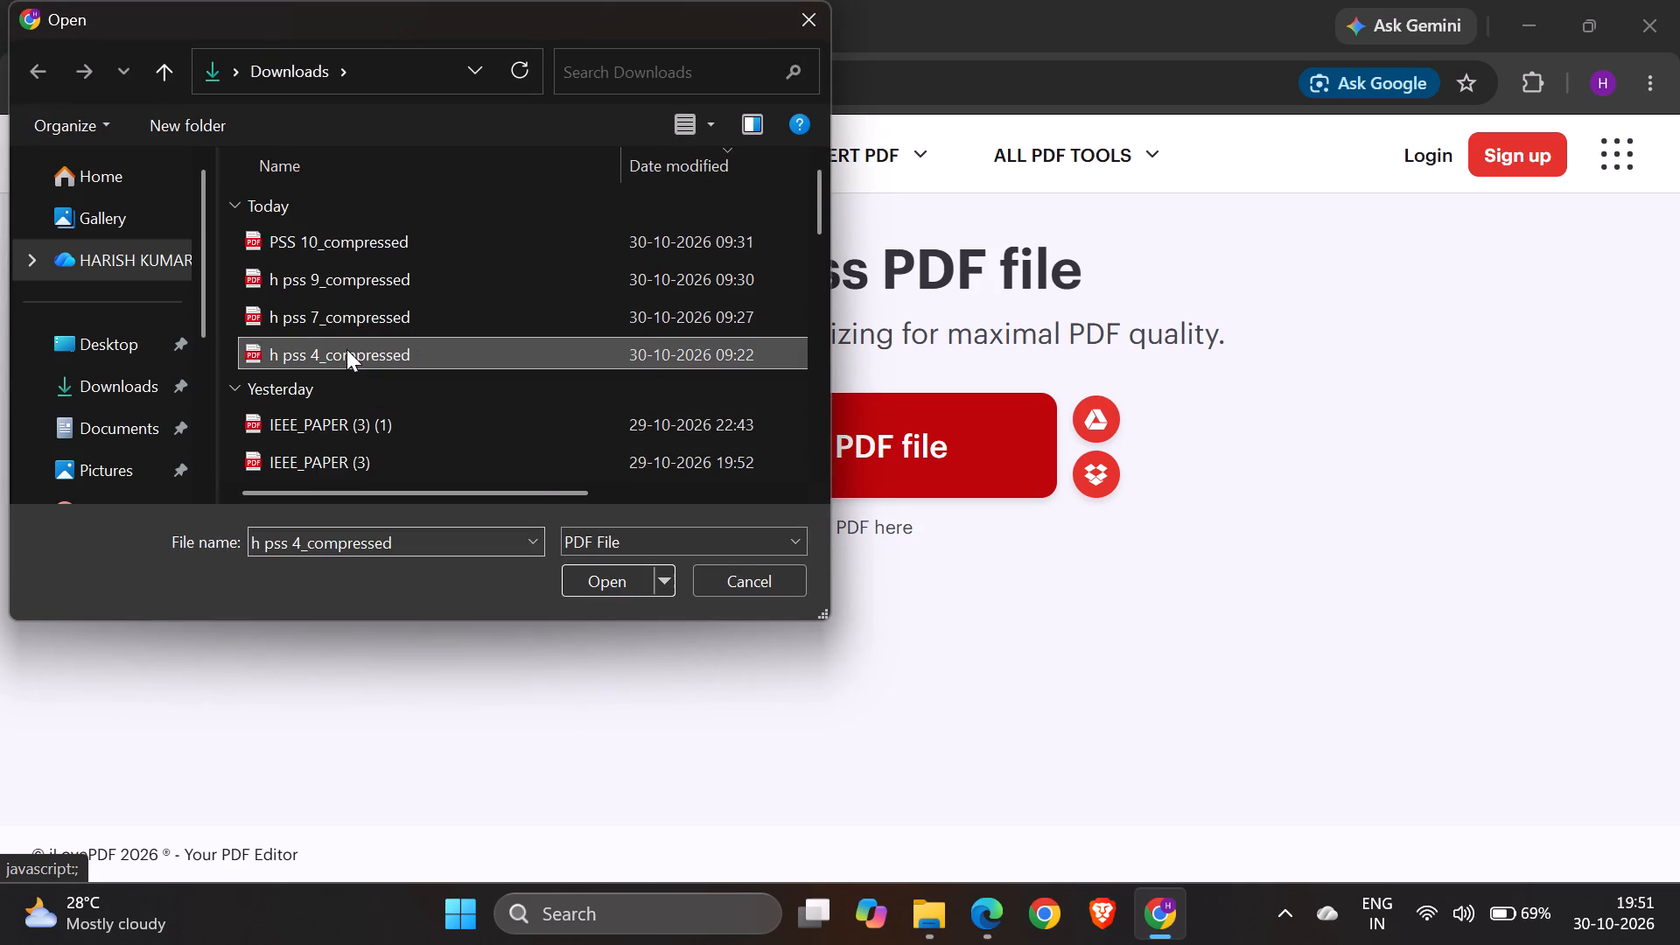
pyautogui.click(614, 586)
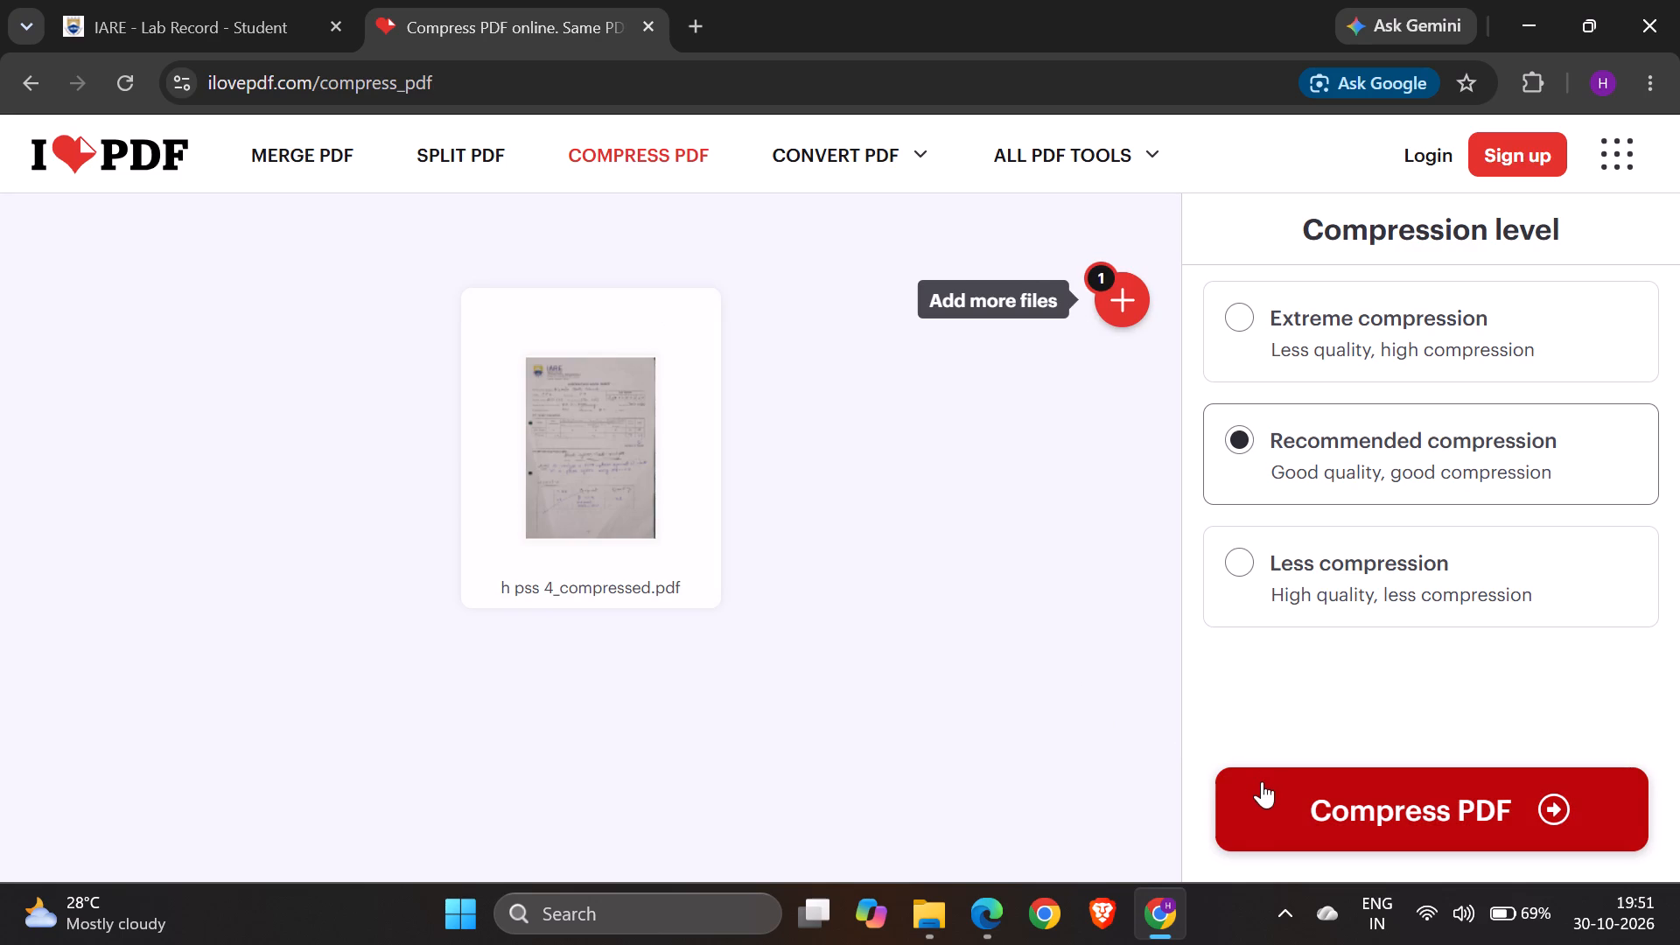
pyautogui.click(1262, 781)
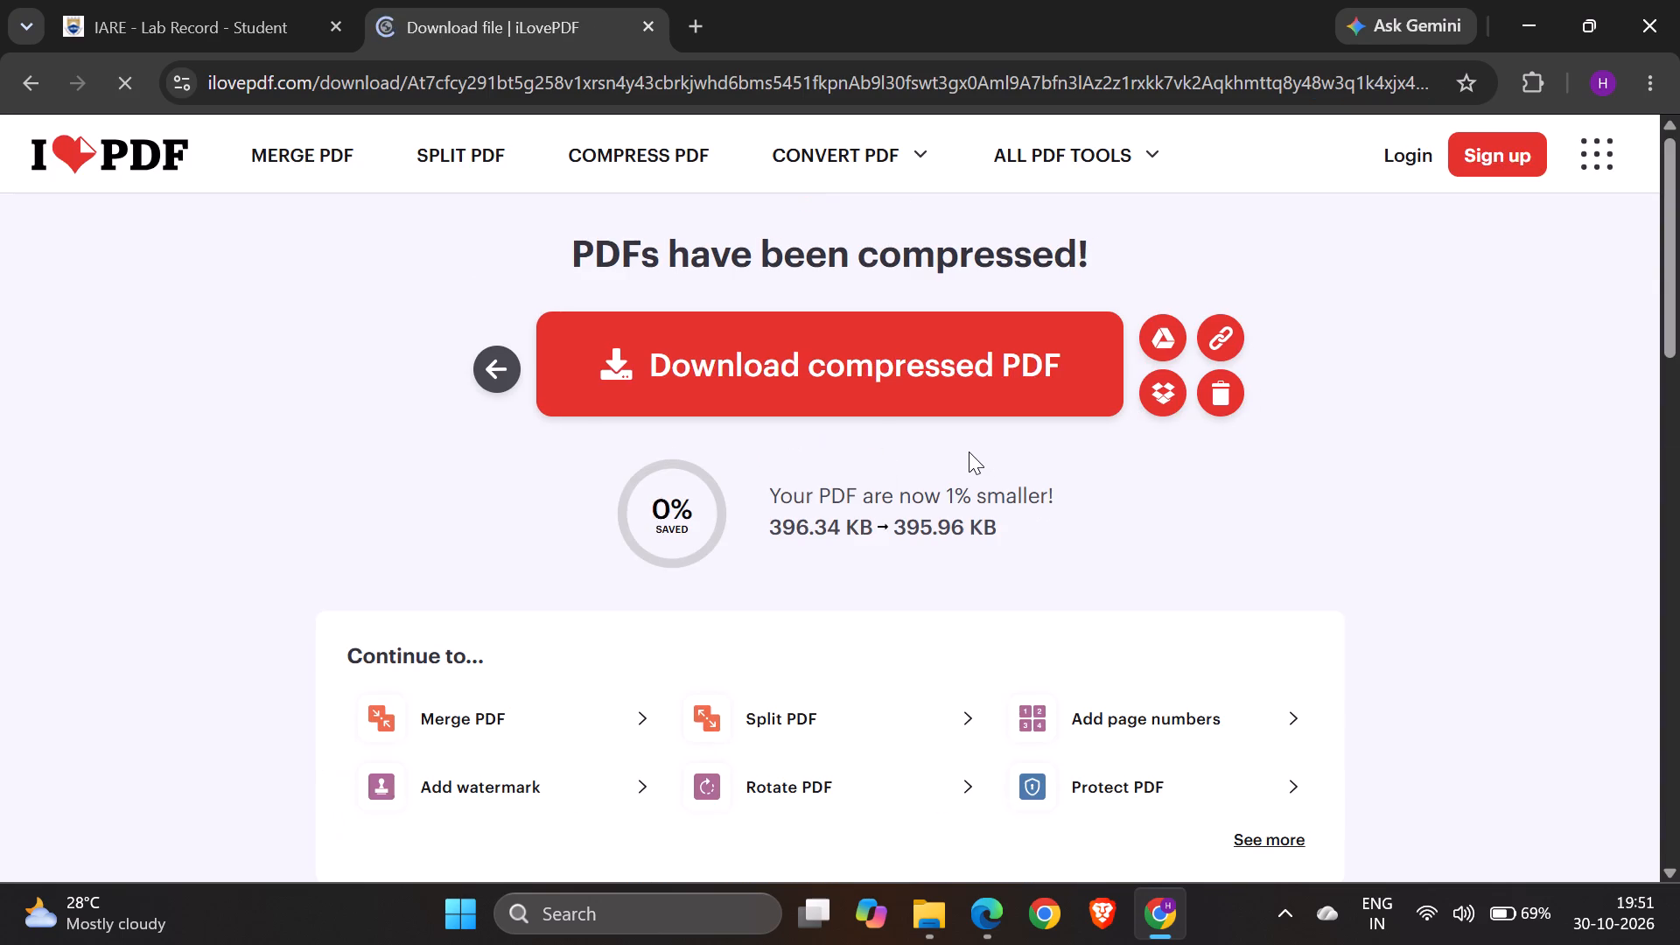
pyautogui.click(879, 354)
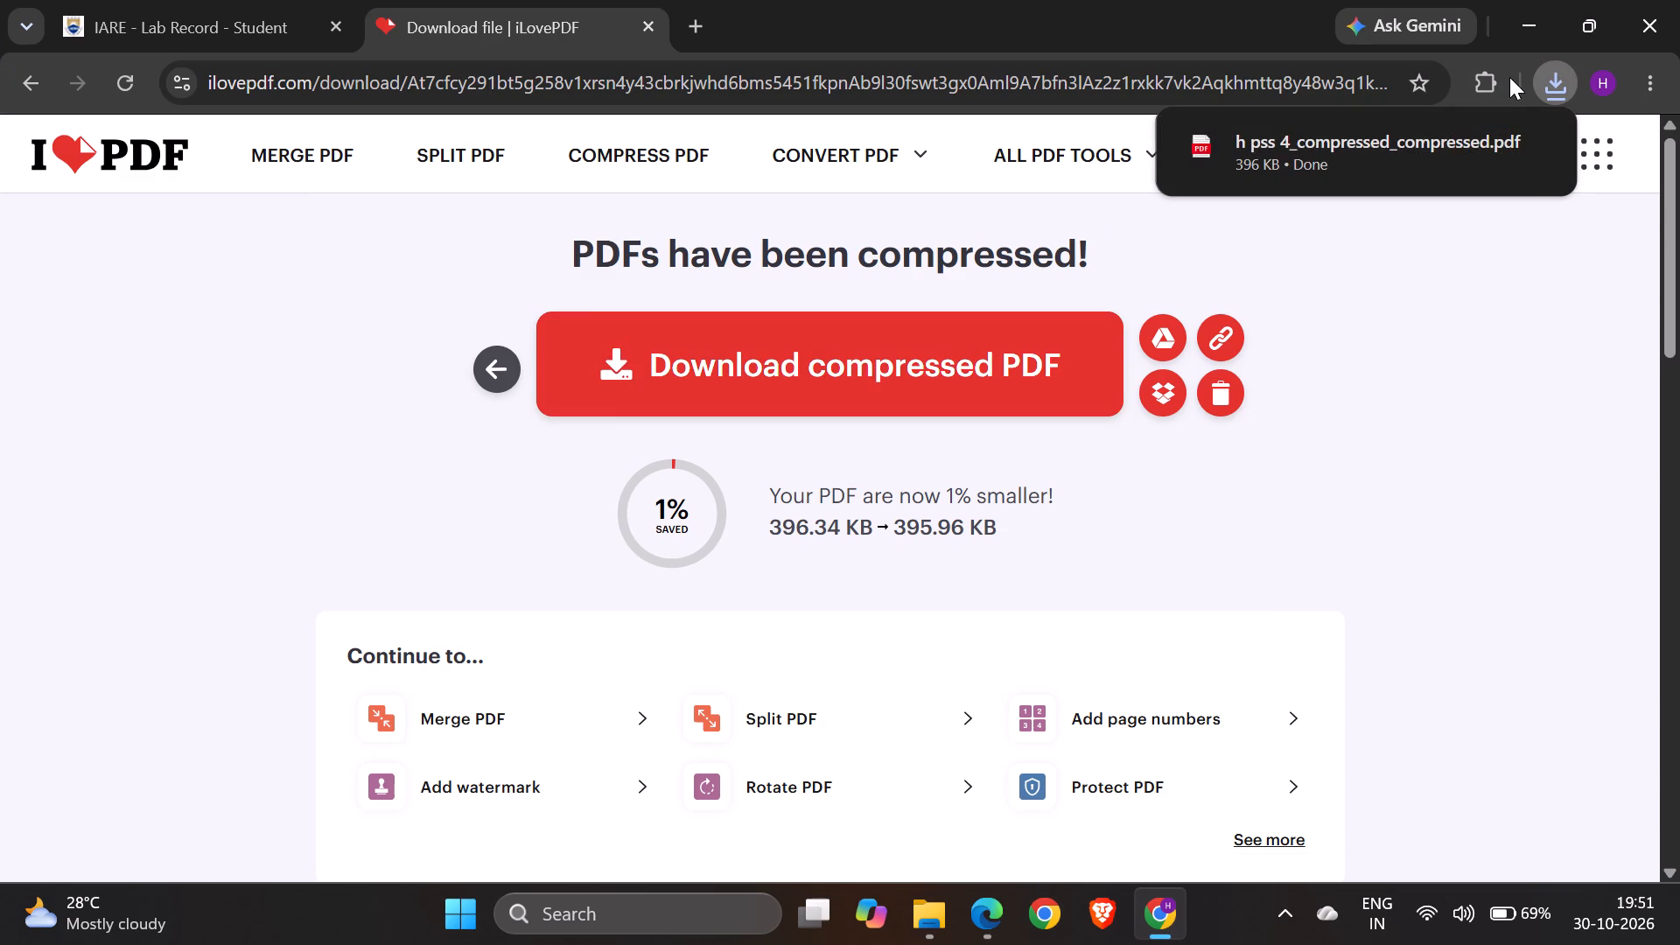
# Return to the Lab Record page, delete the submitted Week-4 POWER SYSTEM FAULT ANALYSIS record and dismiss the message.
pyautogui.click(104, 9)
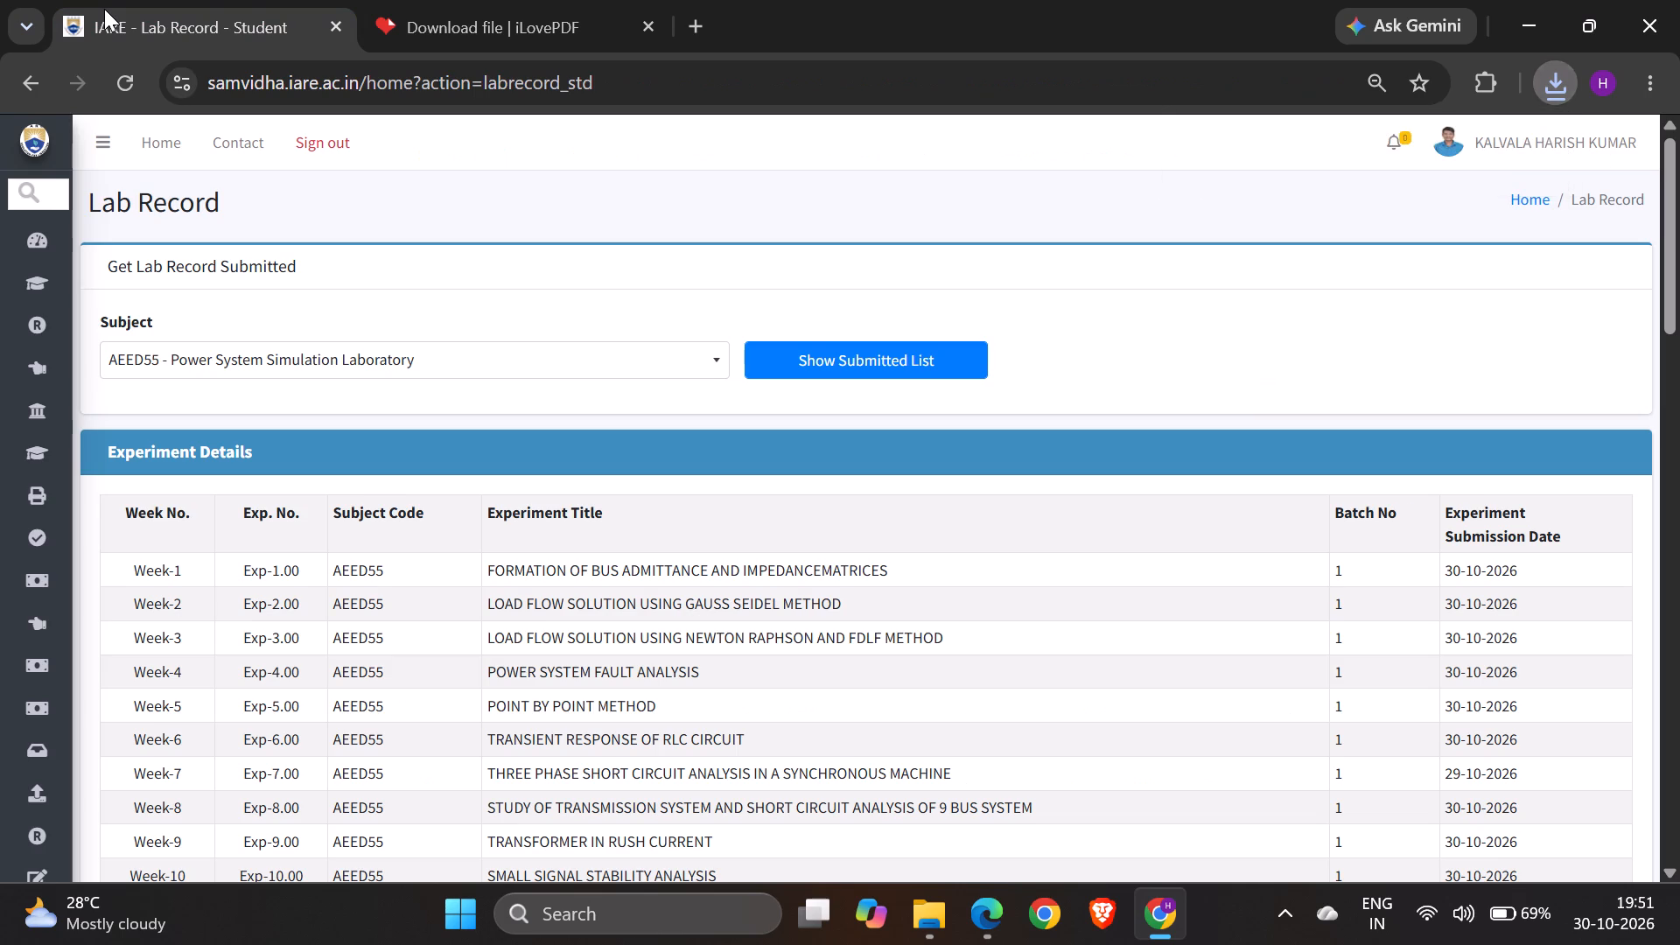
pyautogui.scroll(-2, 818, 541)
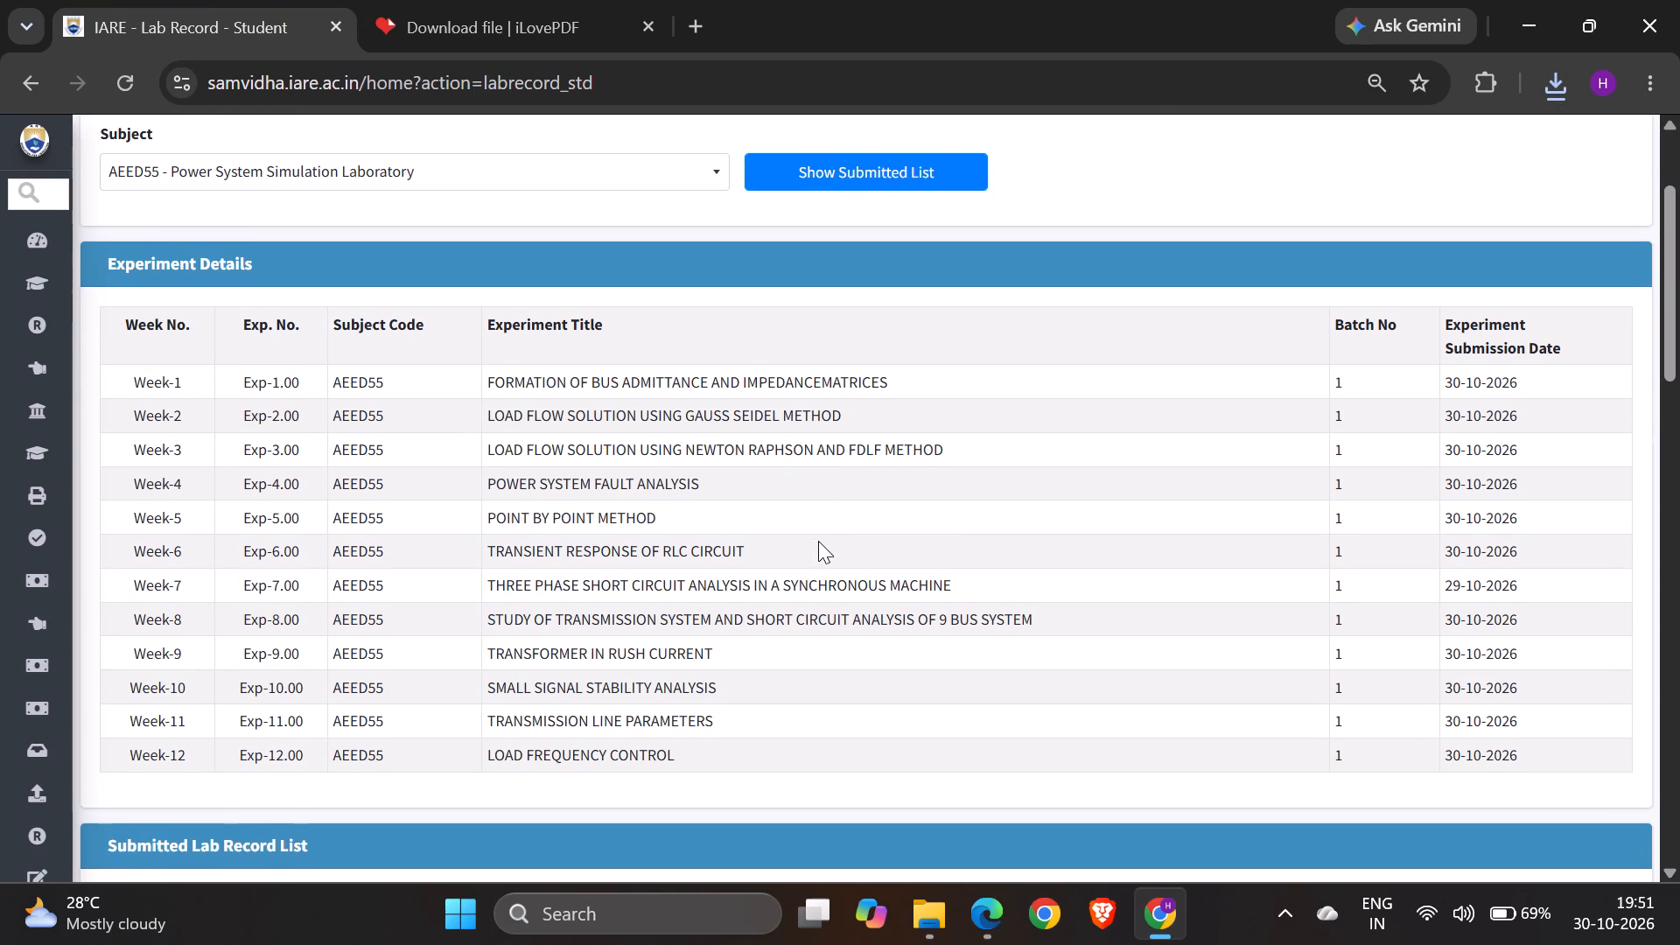
pyautogui.scroll(-1, 818, 541)
pyautogui.scroll(-1, 715, 479)
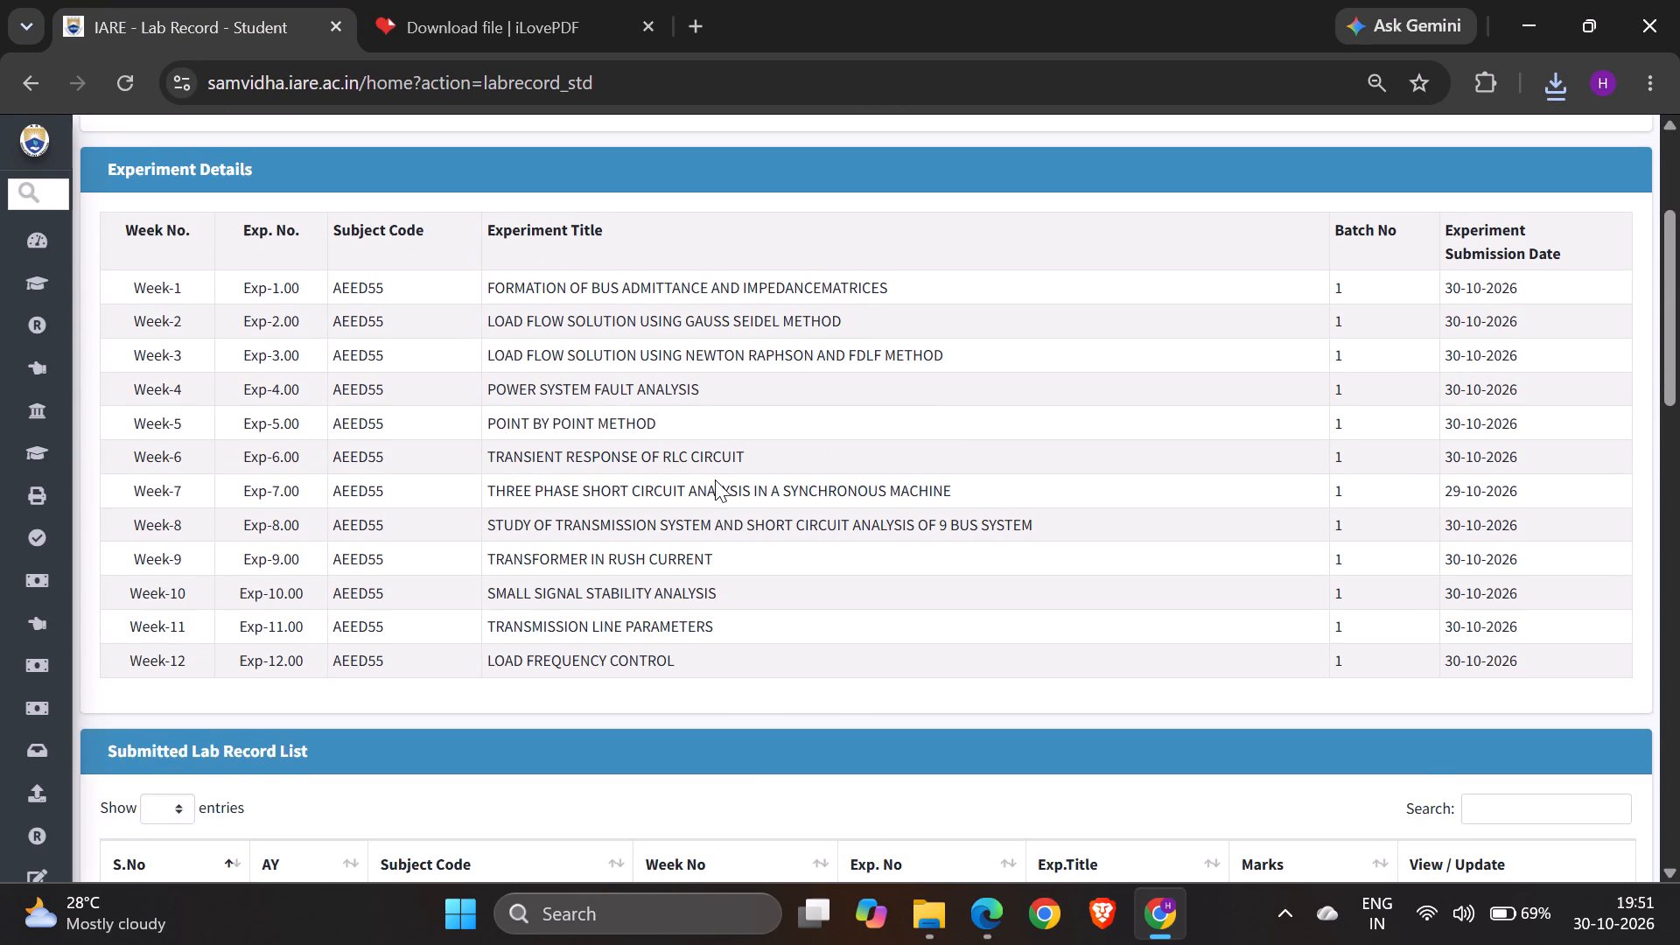
pyautogui.scroll(-4, 715, 479)
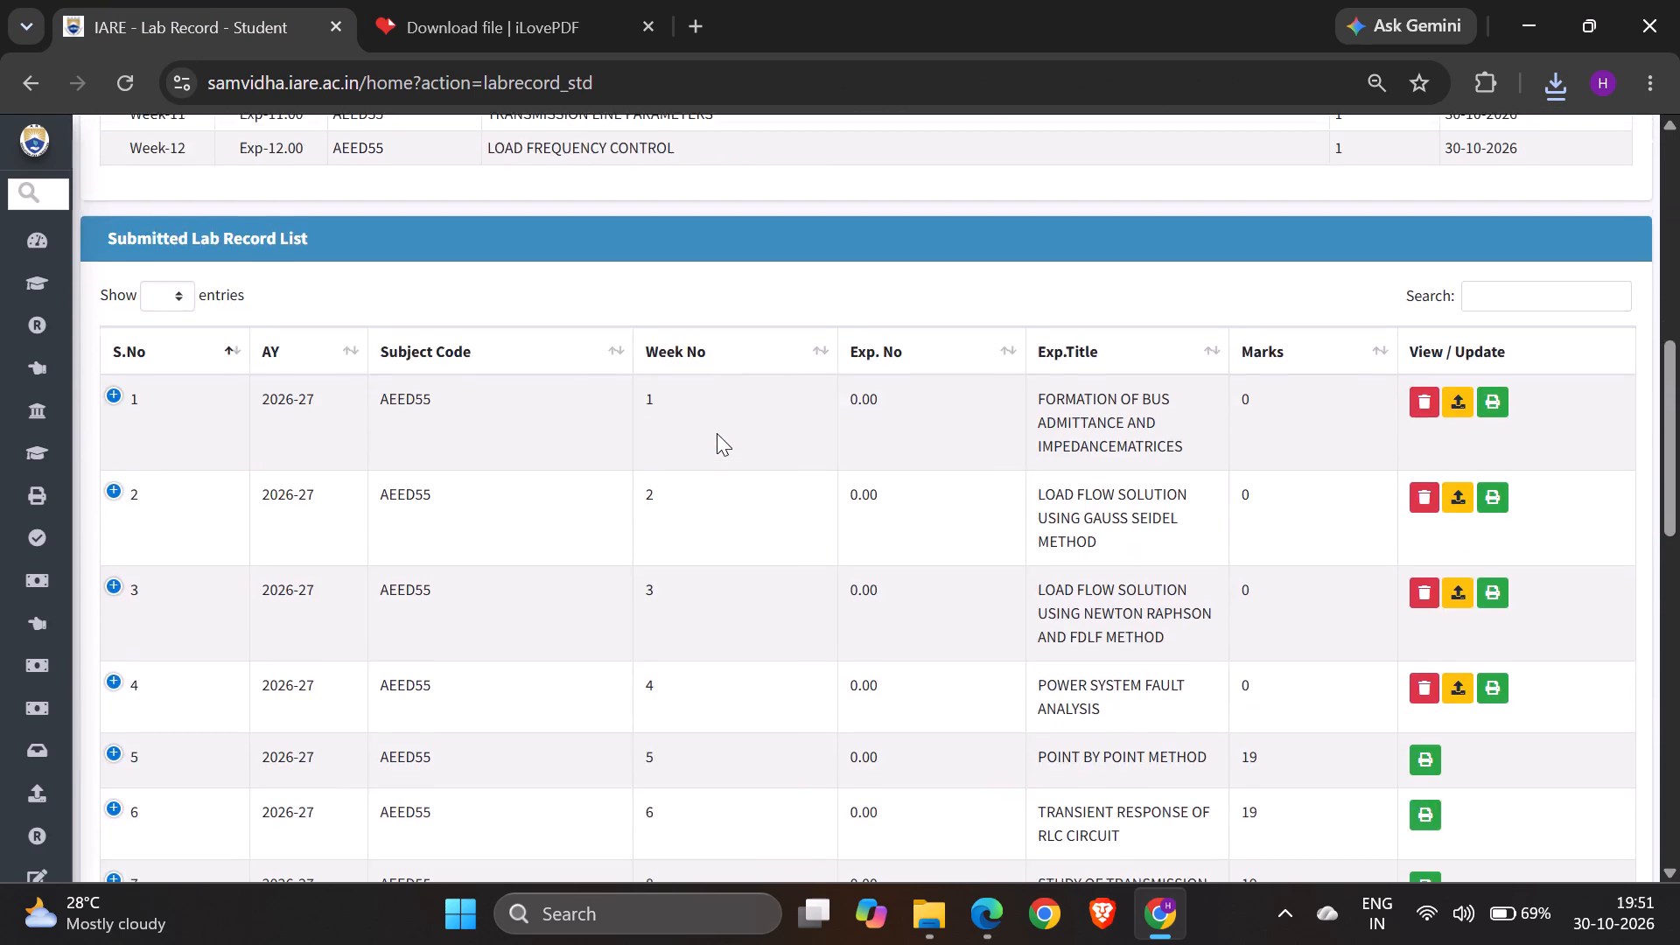
pyautogui.scroll(-3, 717, 433)
pyautogui.scroll(3, 717, 433)
pyautogui.scroll(-1, 717, 433)
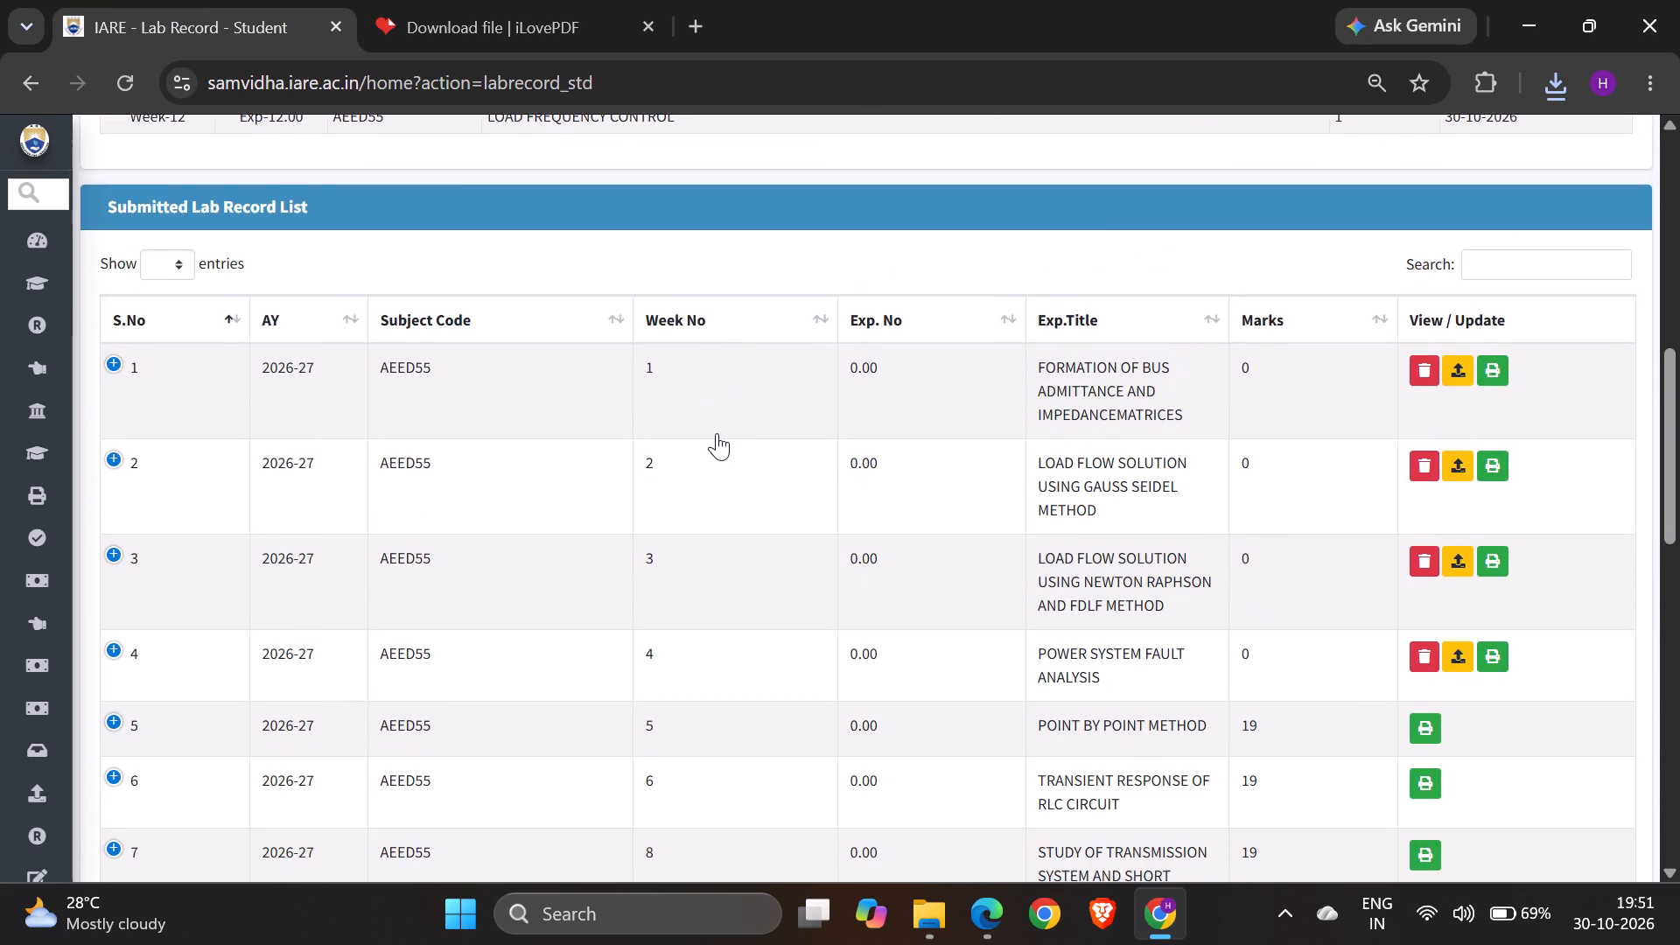
pyautogui.scroll(-1, 717, 433)
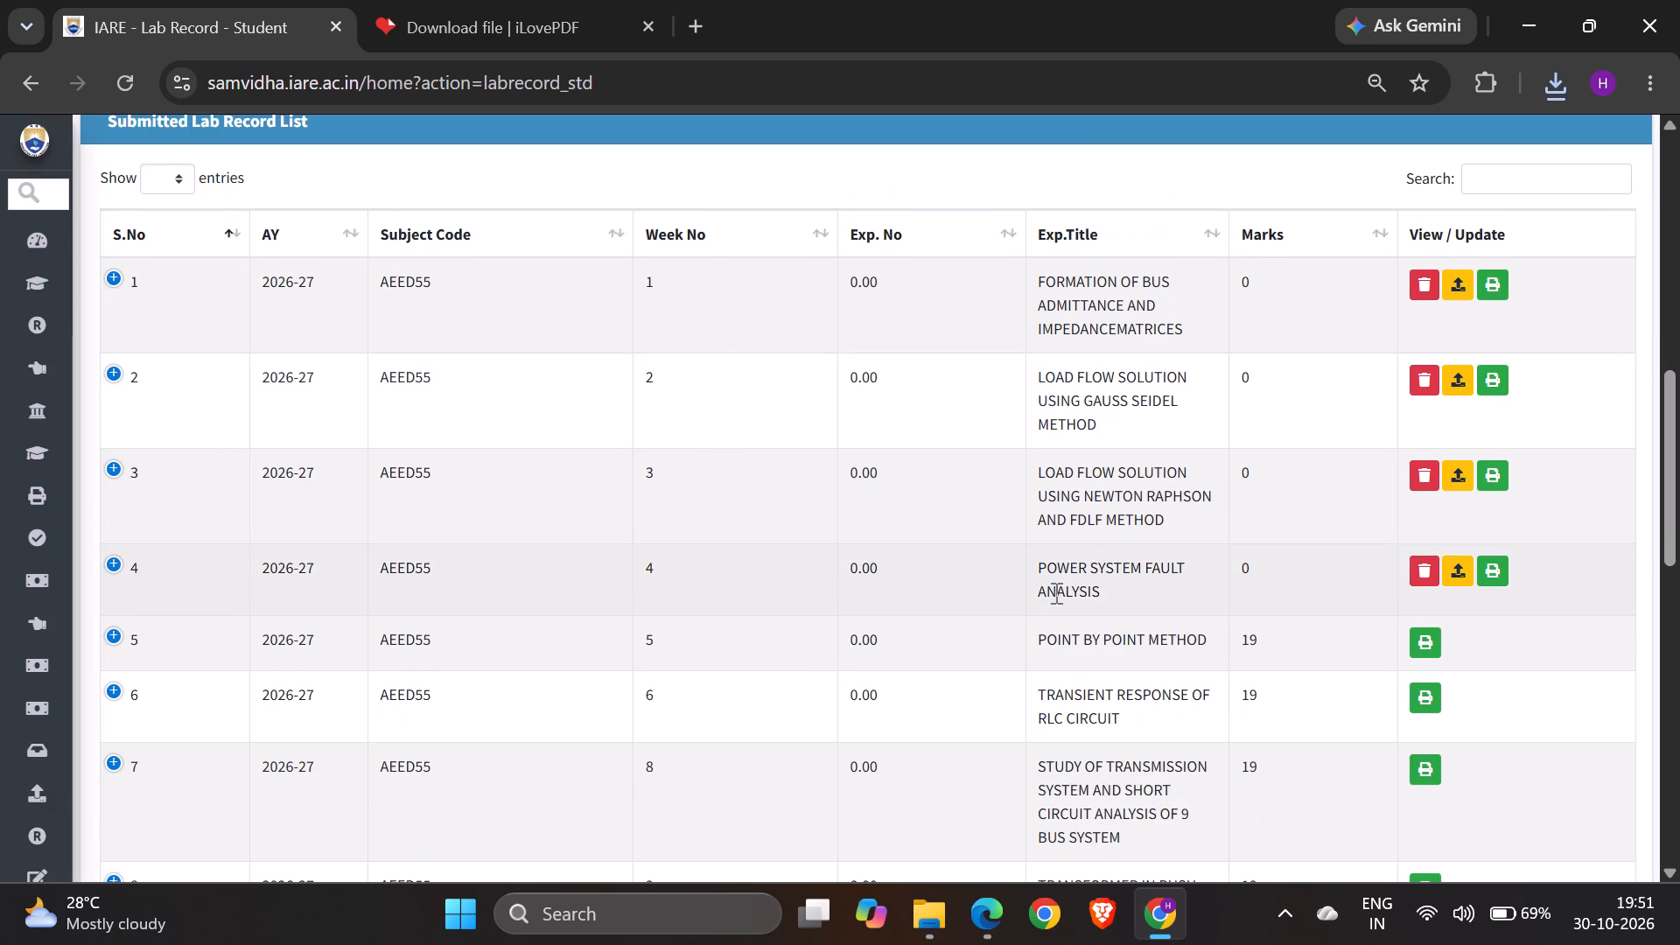
pyautogui.click(1430, 565)
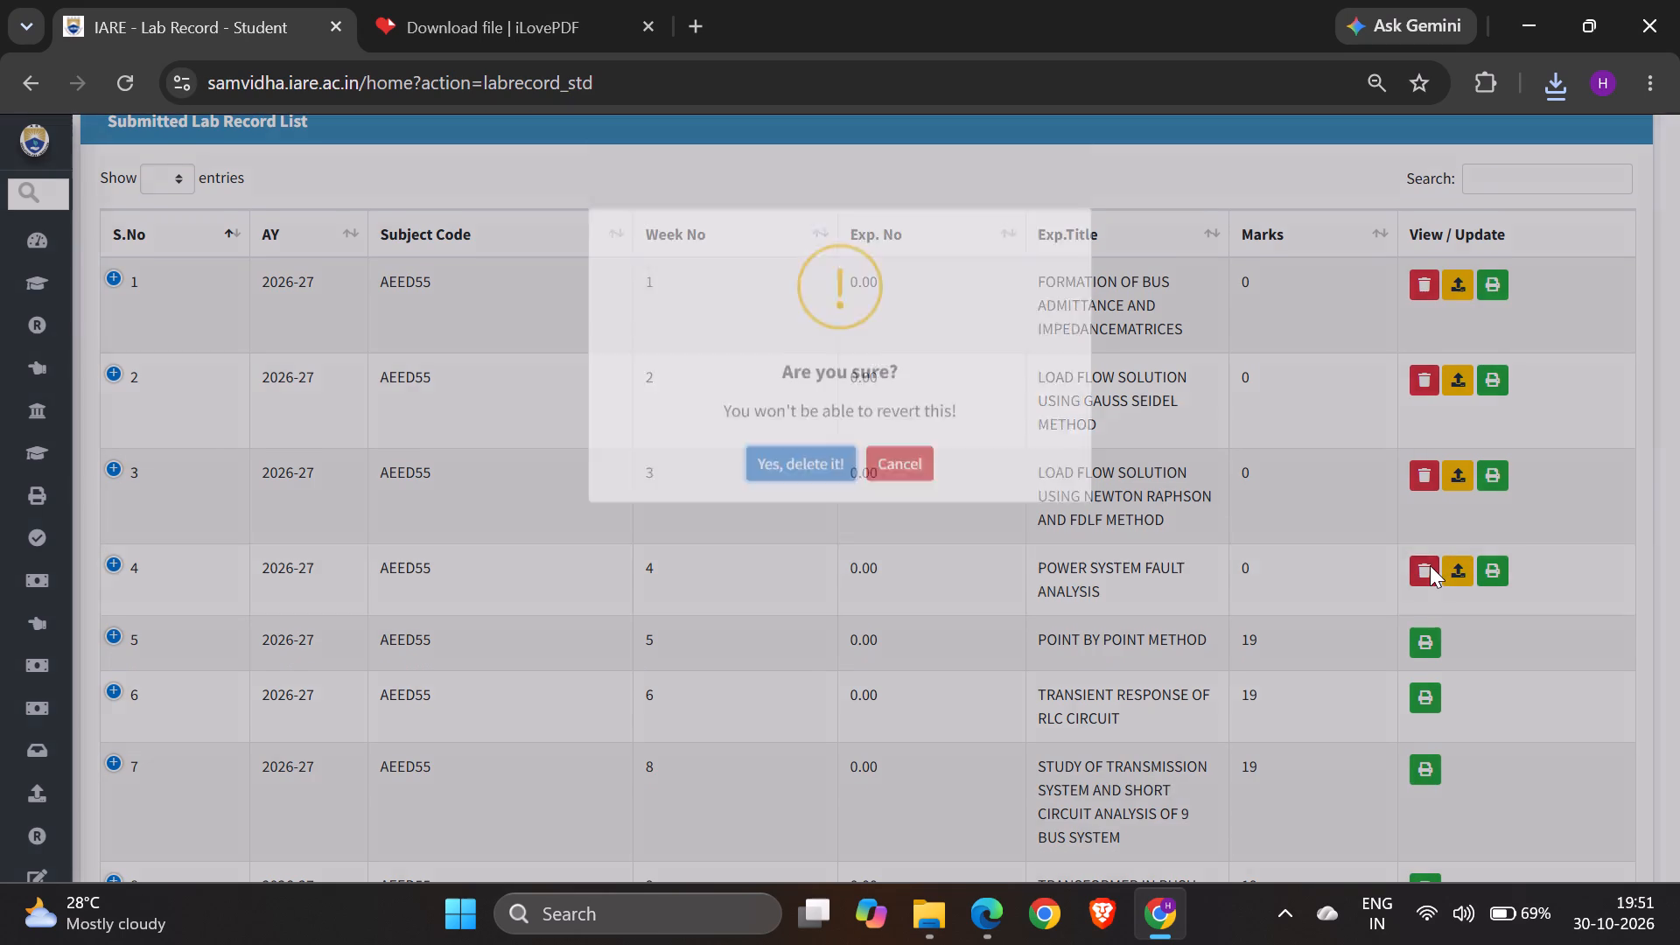
pyautogui.click(841, 603)
pyautogui.scroll(-1, 841, 603)
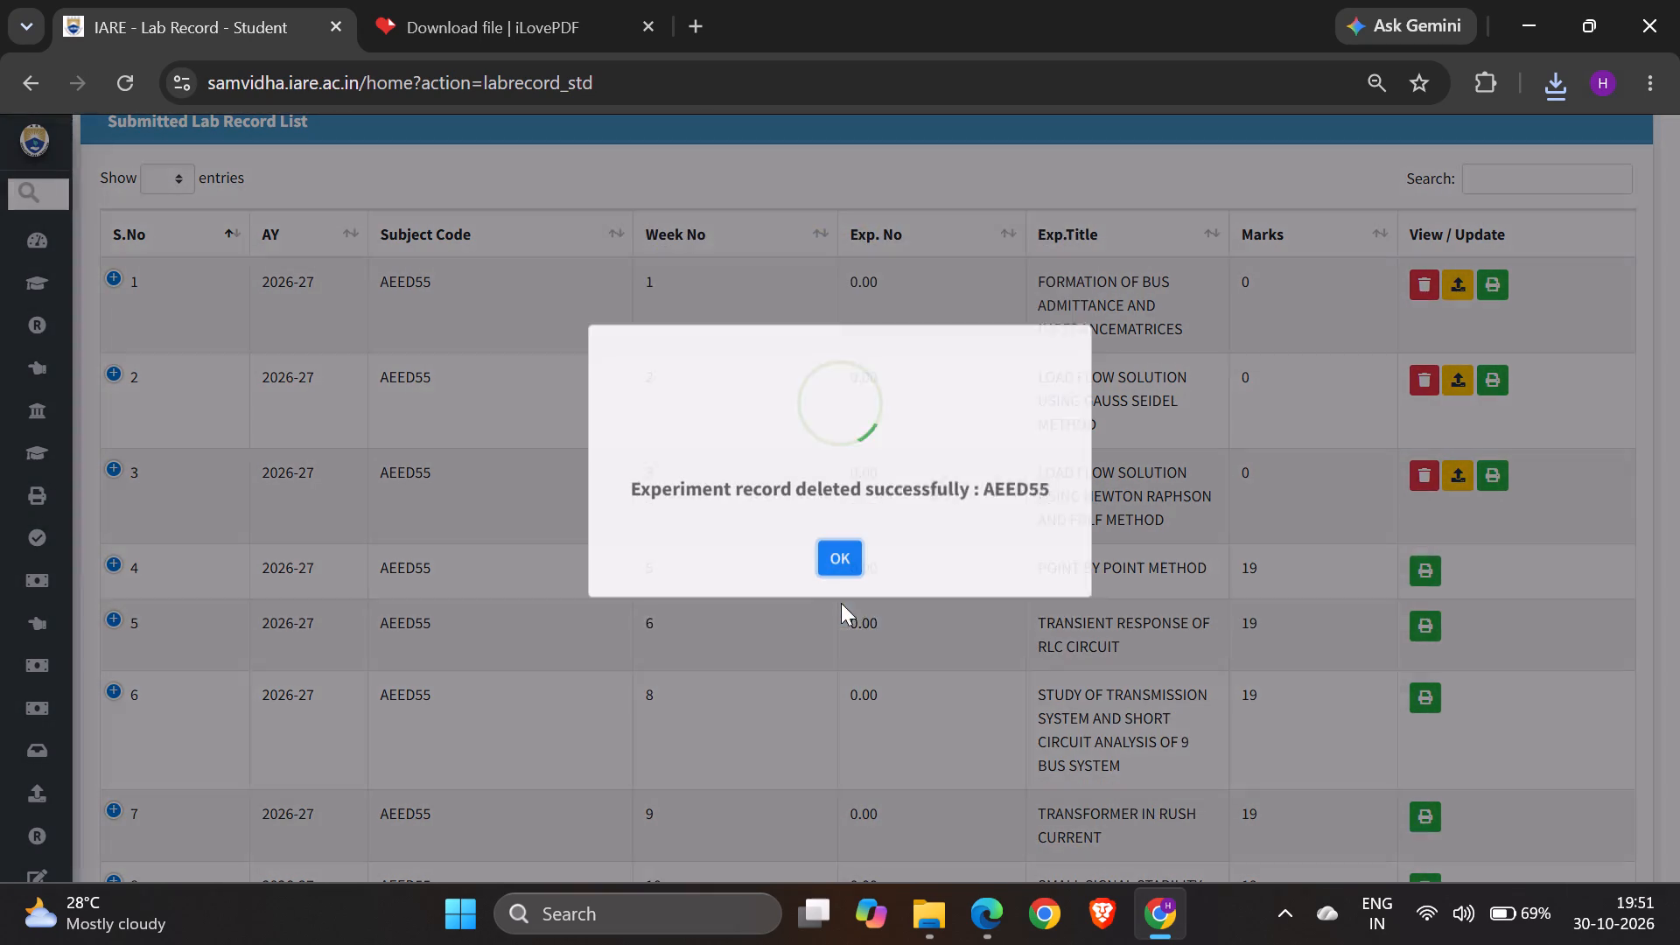
pyautogui.scroll(-1, 841, 603)
pyautogui.click(841, 603)
# Set the week number in the Upload Lab Record form to Week-4.
pyautogui.scroll(-4, 841, 603)
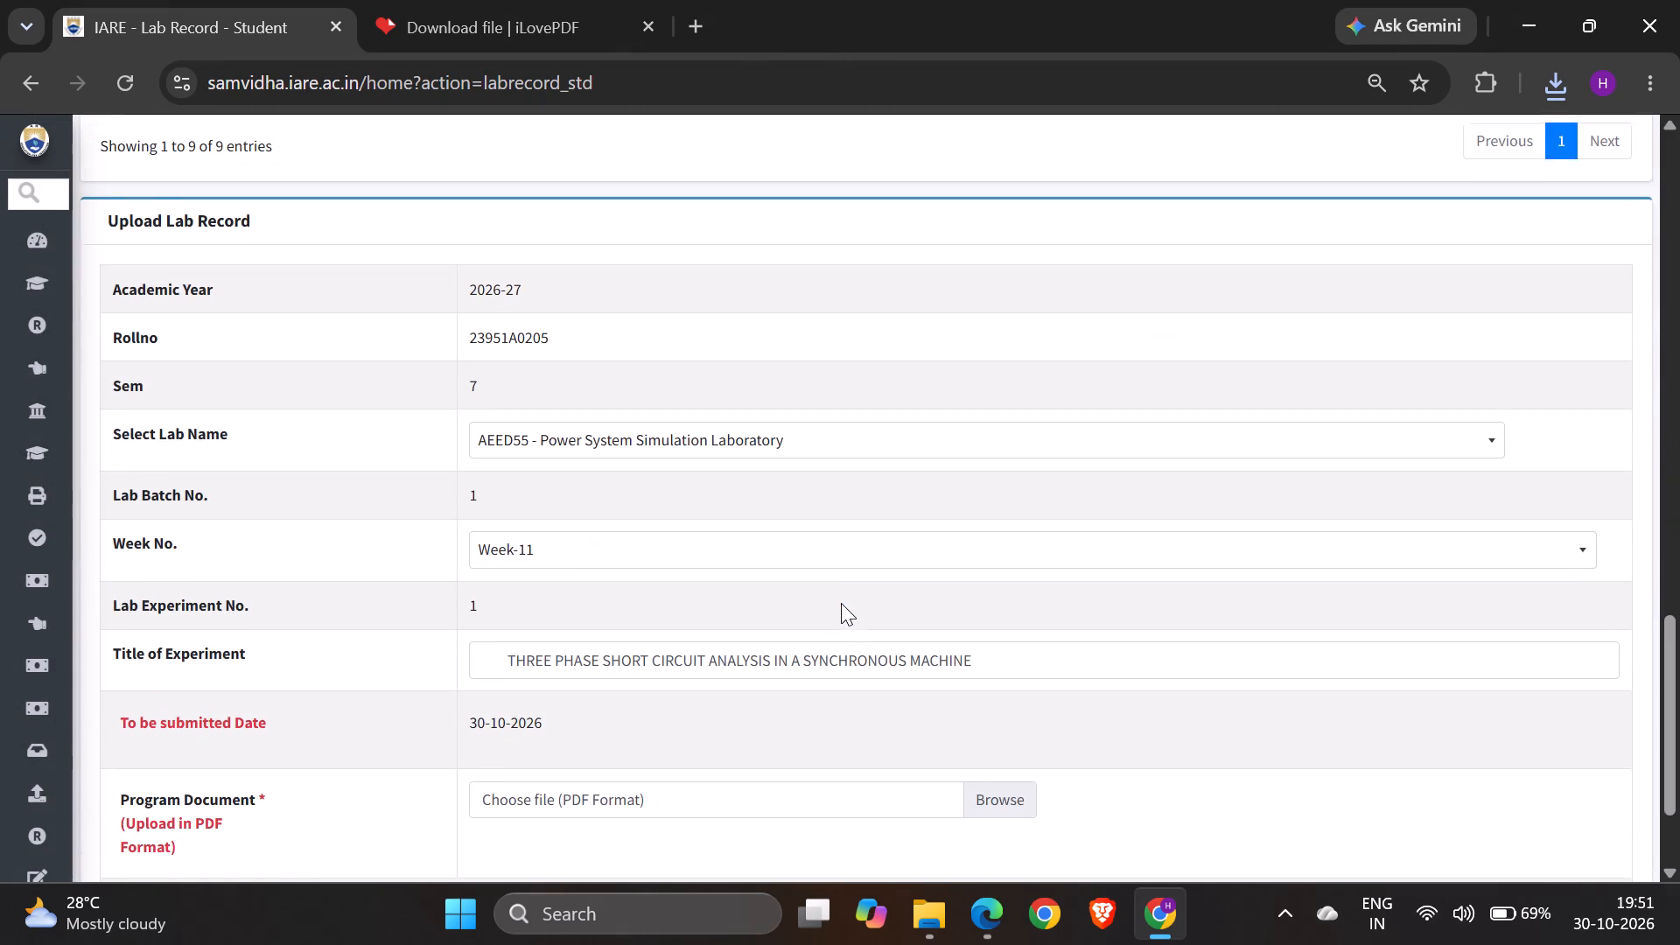
pyautogui.scroll(-3, 841, 603)
pyautogui.click(679, 502)
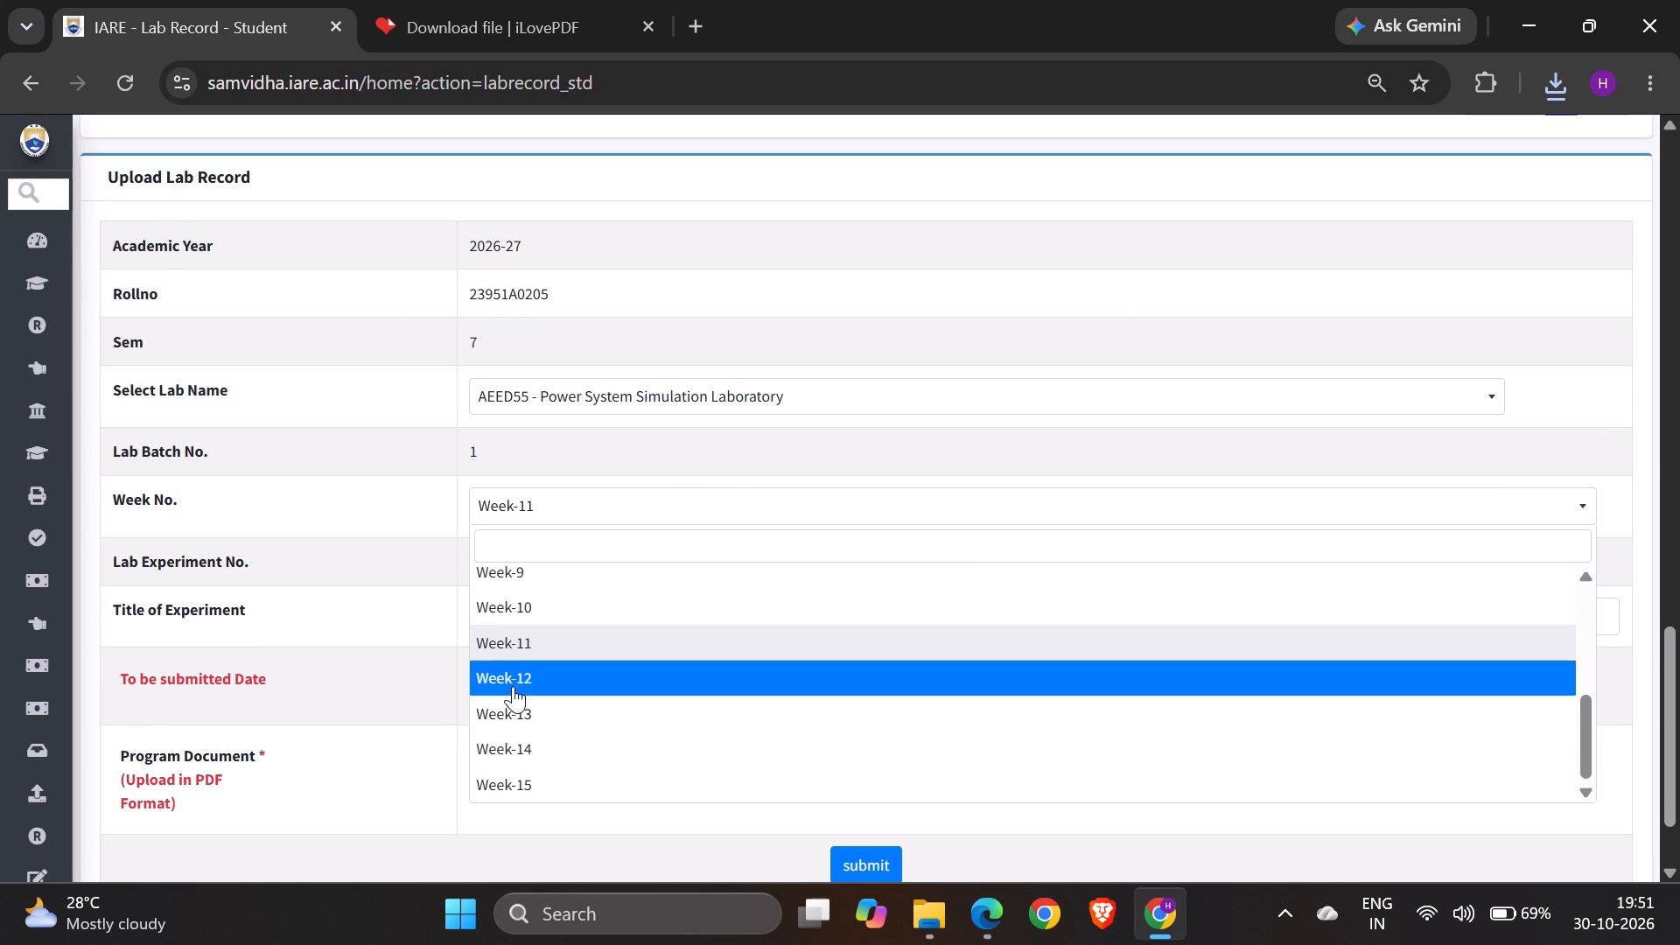
pyautogui.scroll(-2, 497, 731)
pyautogui.scroll(1, 497, 731)
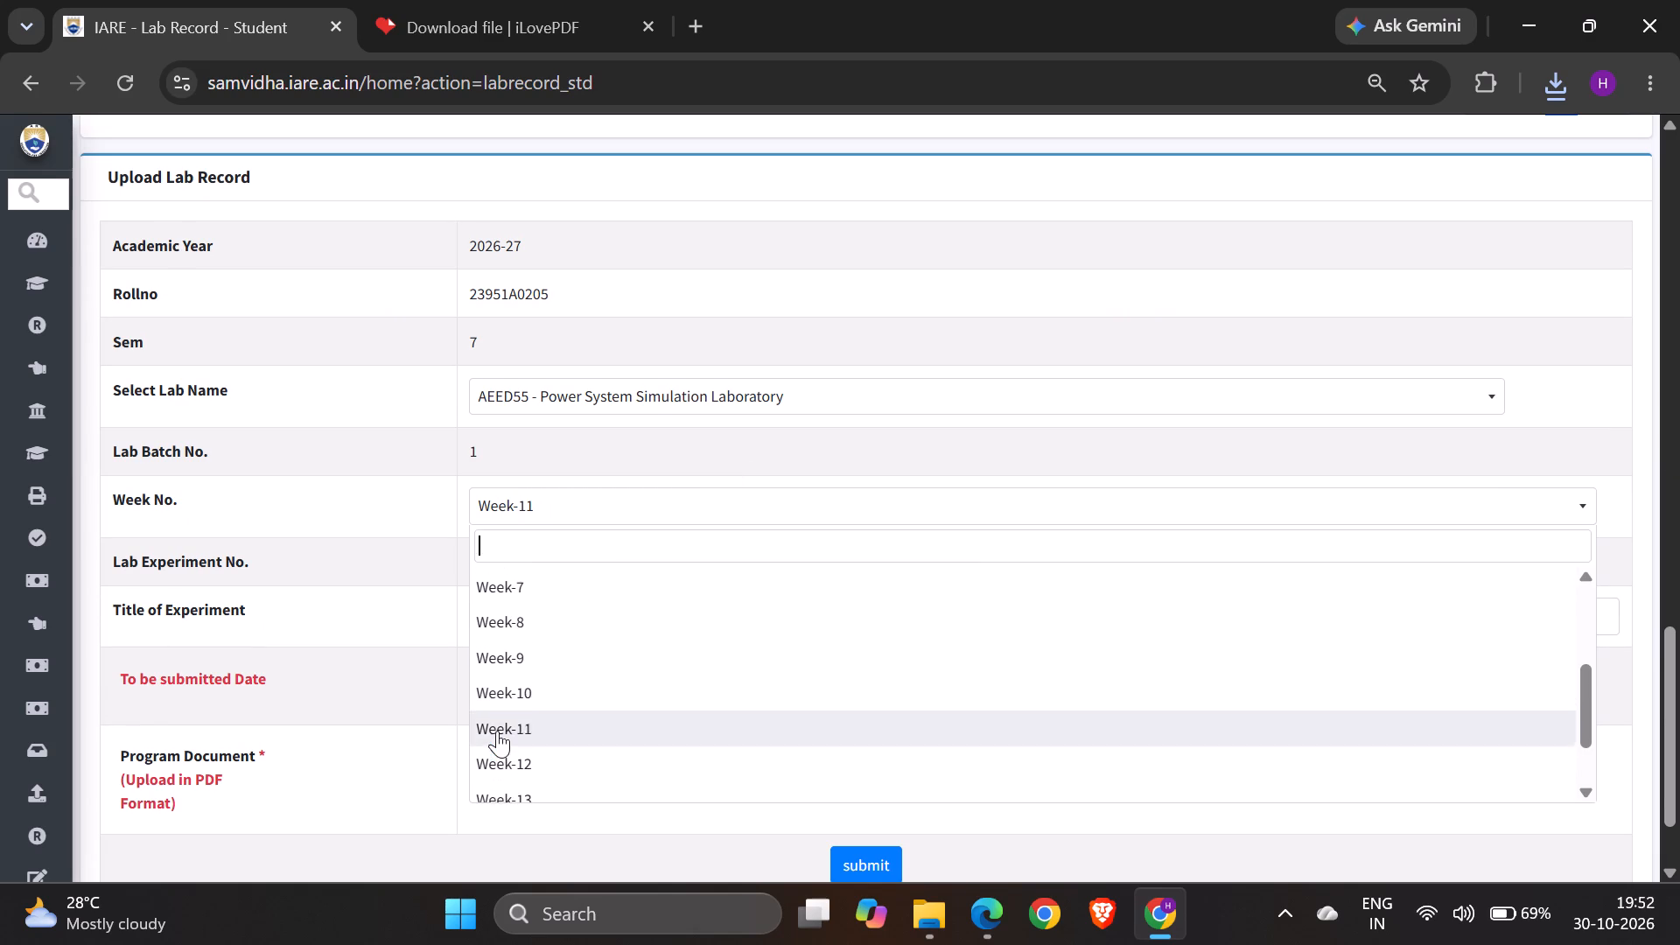
pyautogui.scroll(1, 498, 673)
pyautogui.click(503, 645)
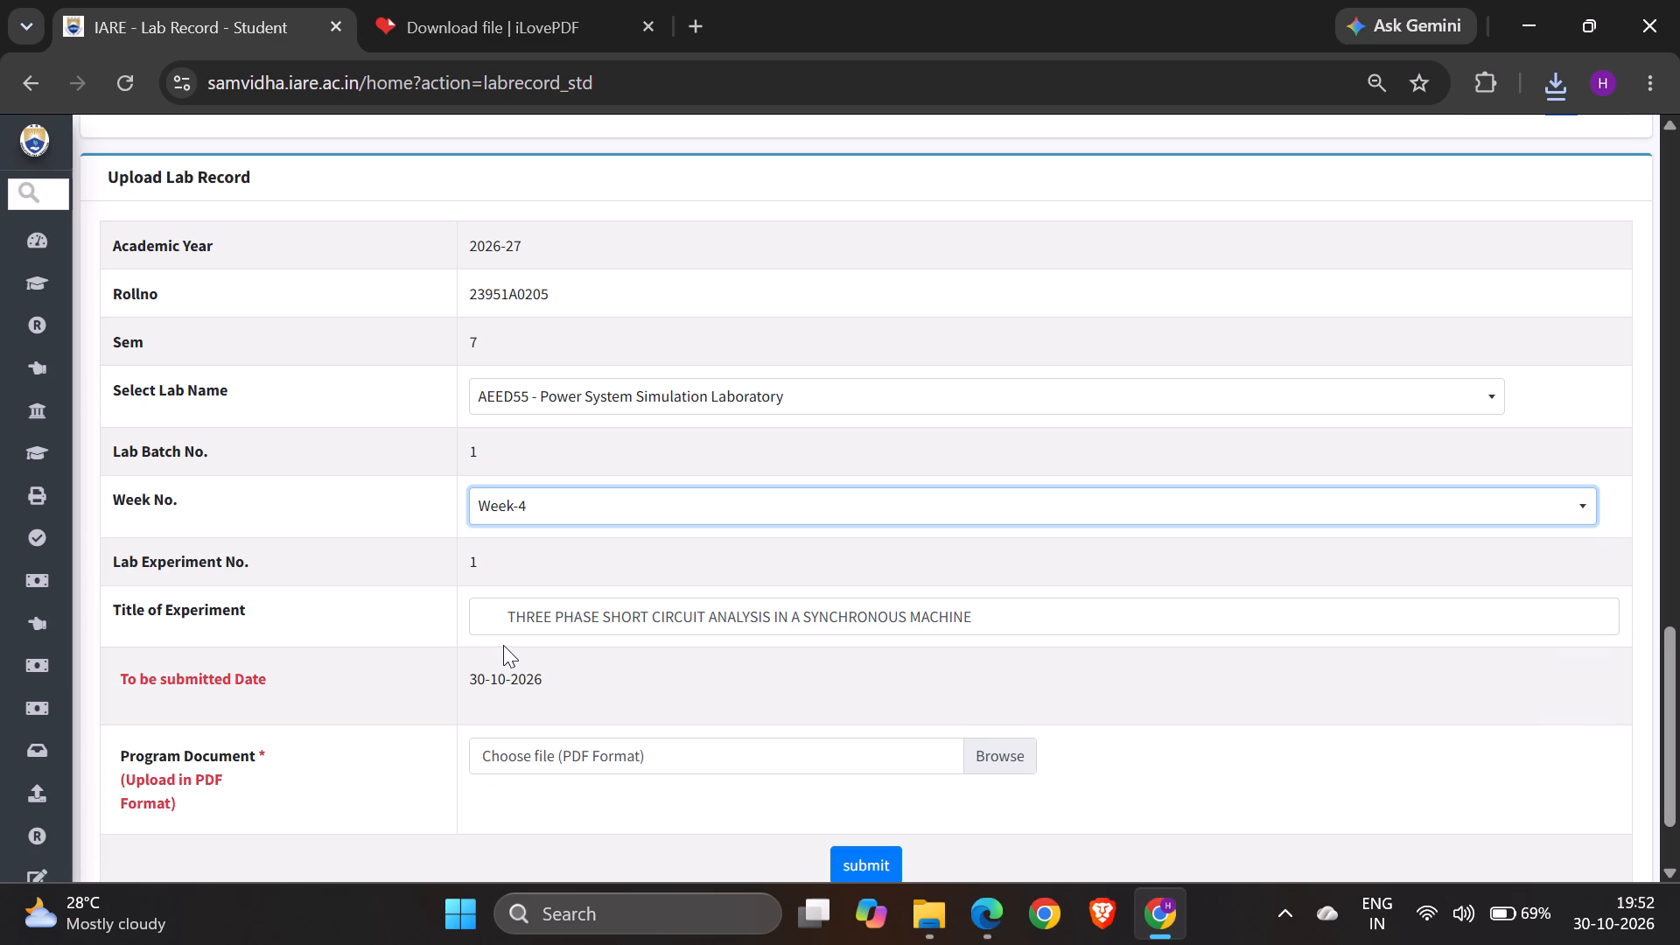
# Replace the experiment title with POWER SYSTEM FAULT ANALYSIS from the clipboard history.
pyautogui.click(576, 629)
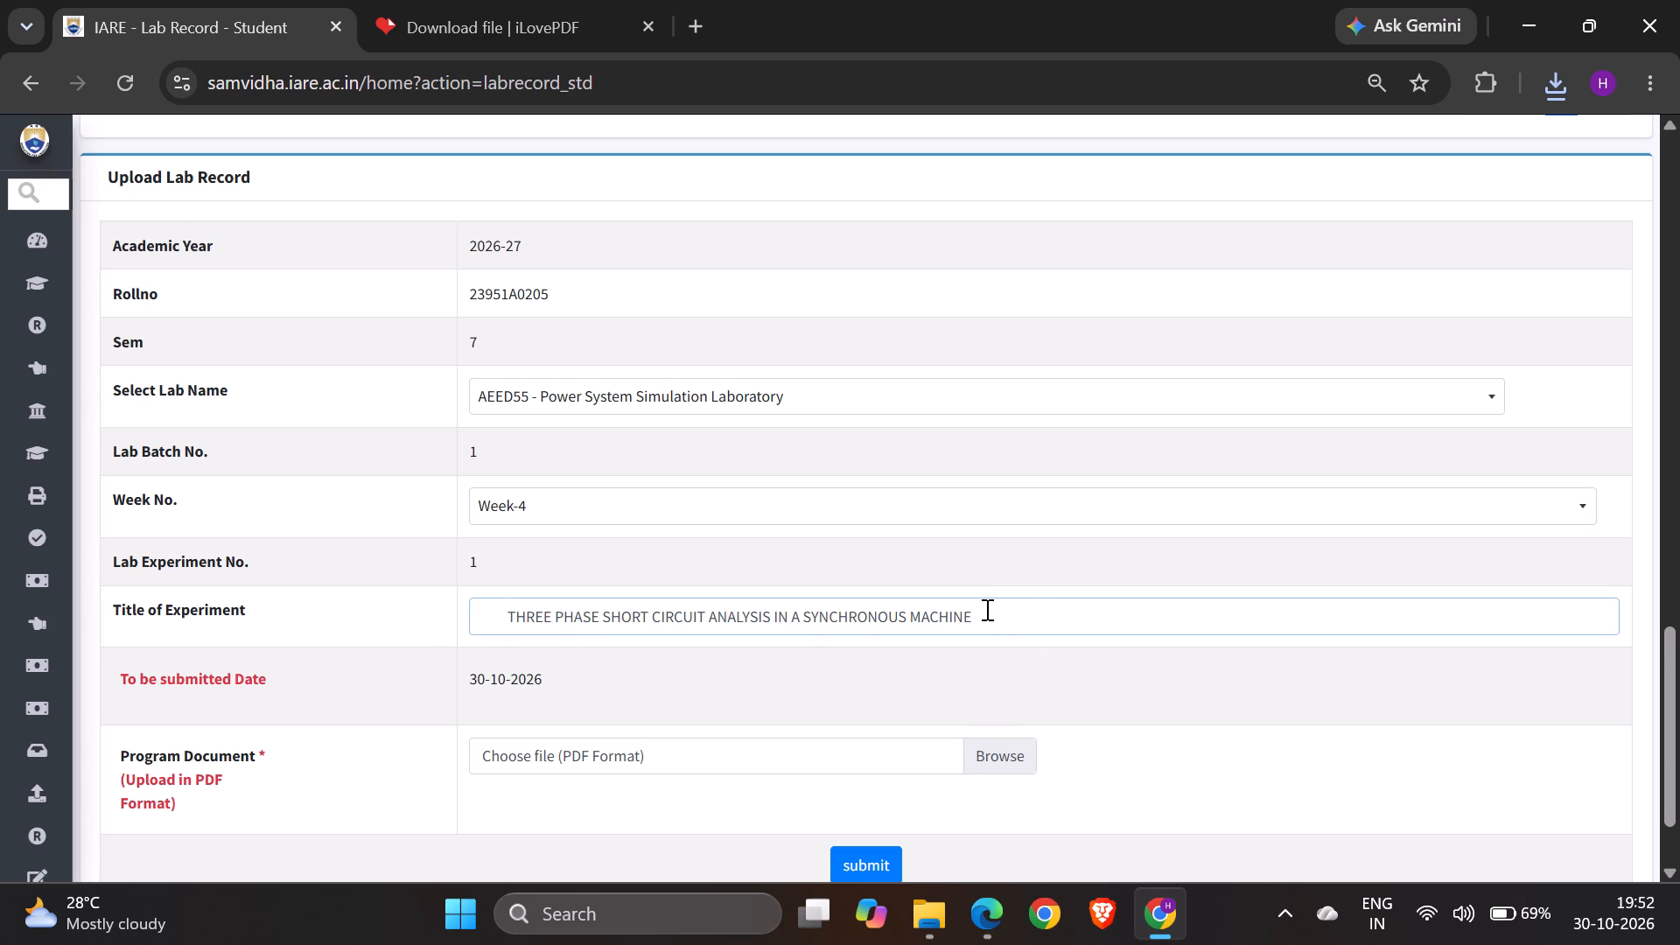
pyautogui.moveTo(985, 609); pyautogui.dragTo(455, 582)
pyautogui.press('BackSpace')
pyautogui.press('BackSpace')
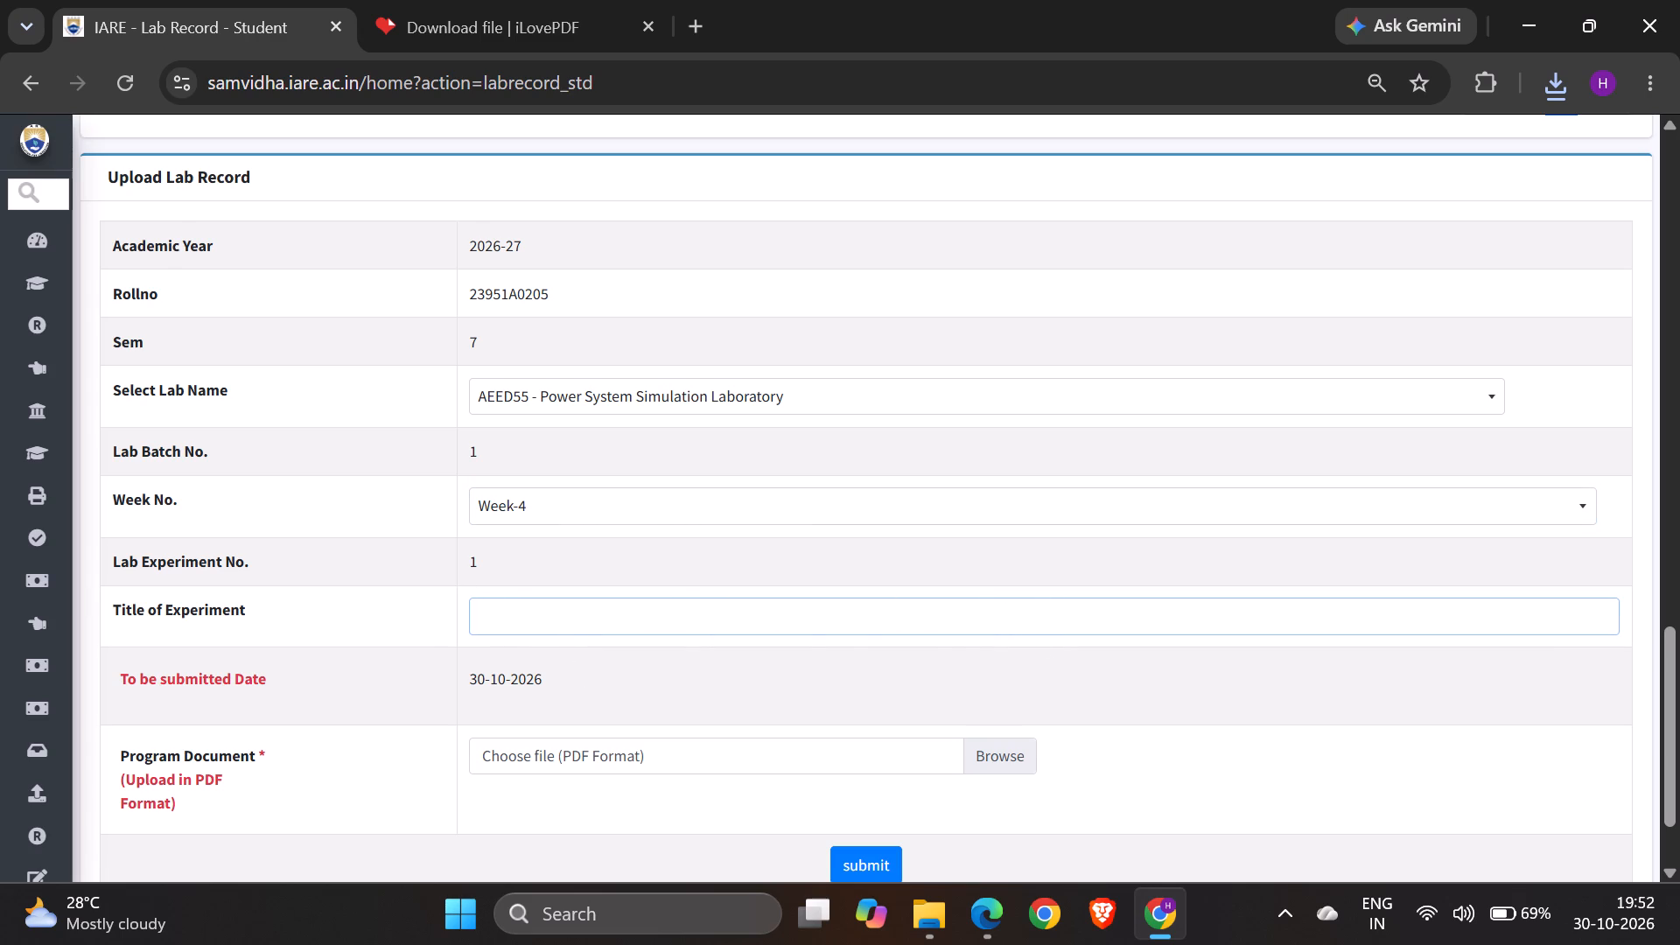
pyautogui.scroll(1, 455, 582)
pyautogui.press('super+v')
pyautogui.scroll(-1, 668, 406)
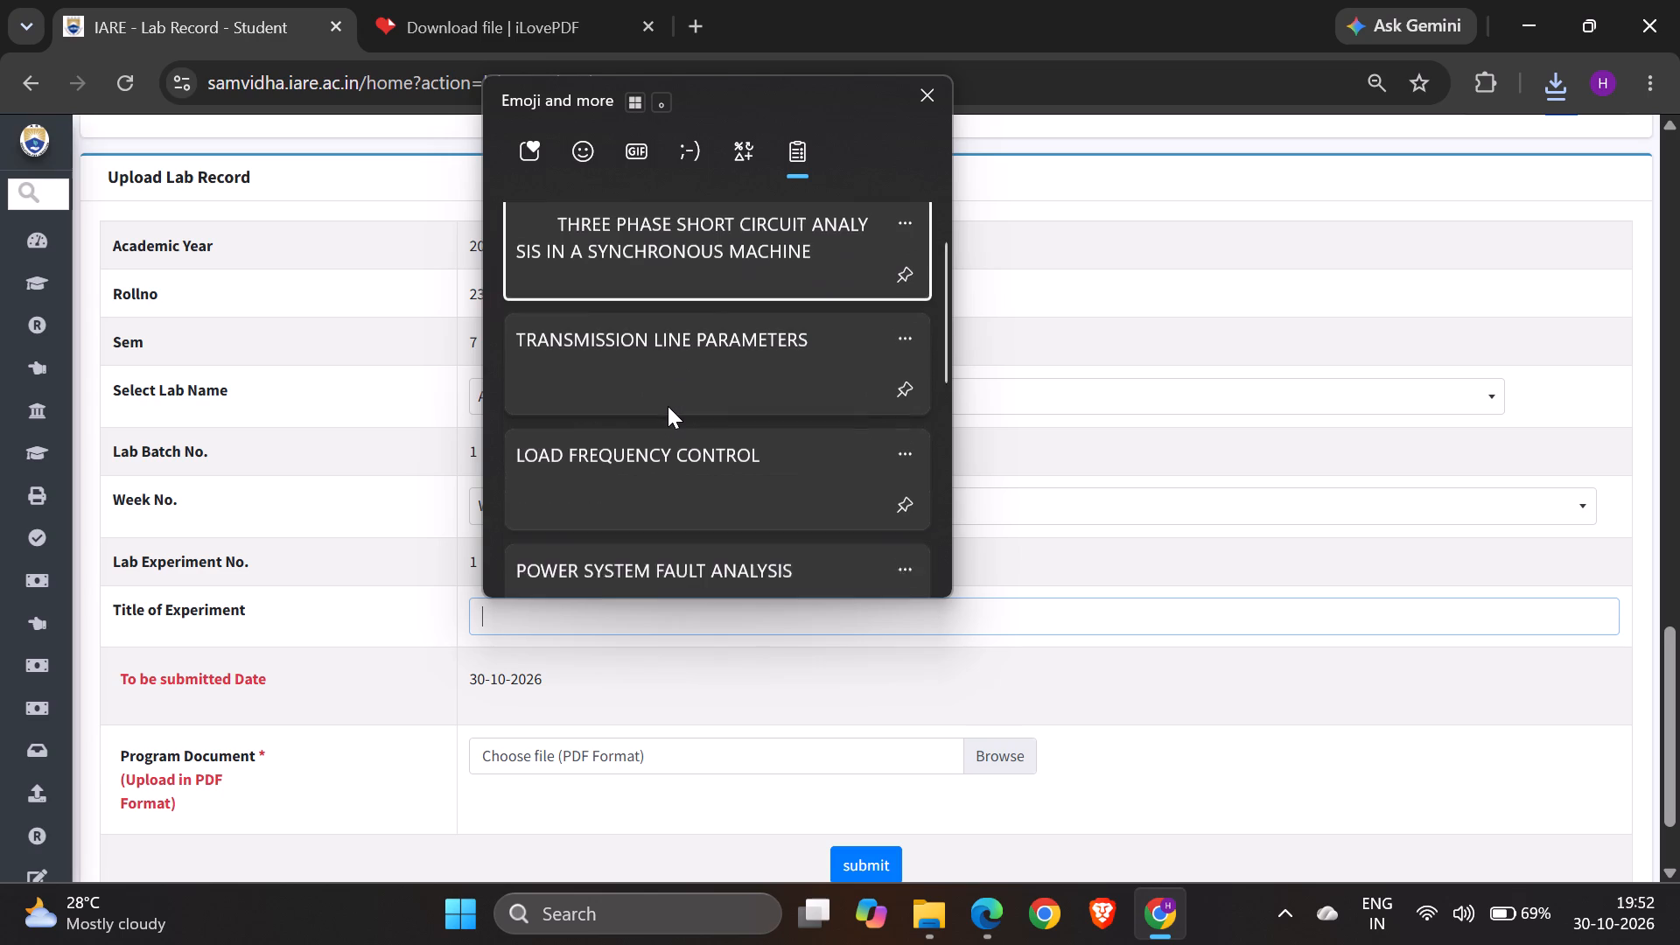
pyautogui.scroll(-1, 668, 406)
pyautogui.click(655, 438)
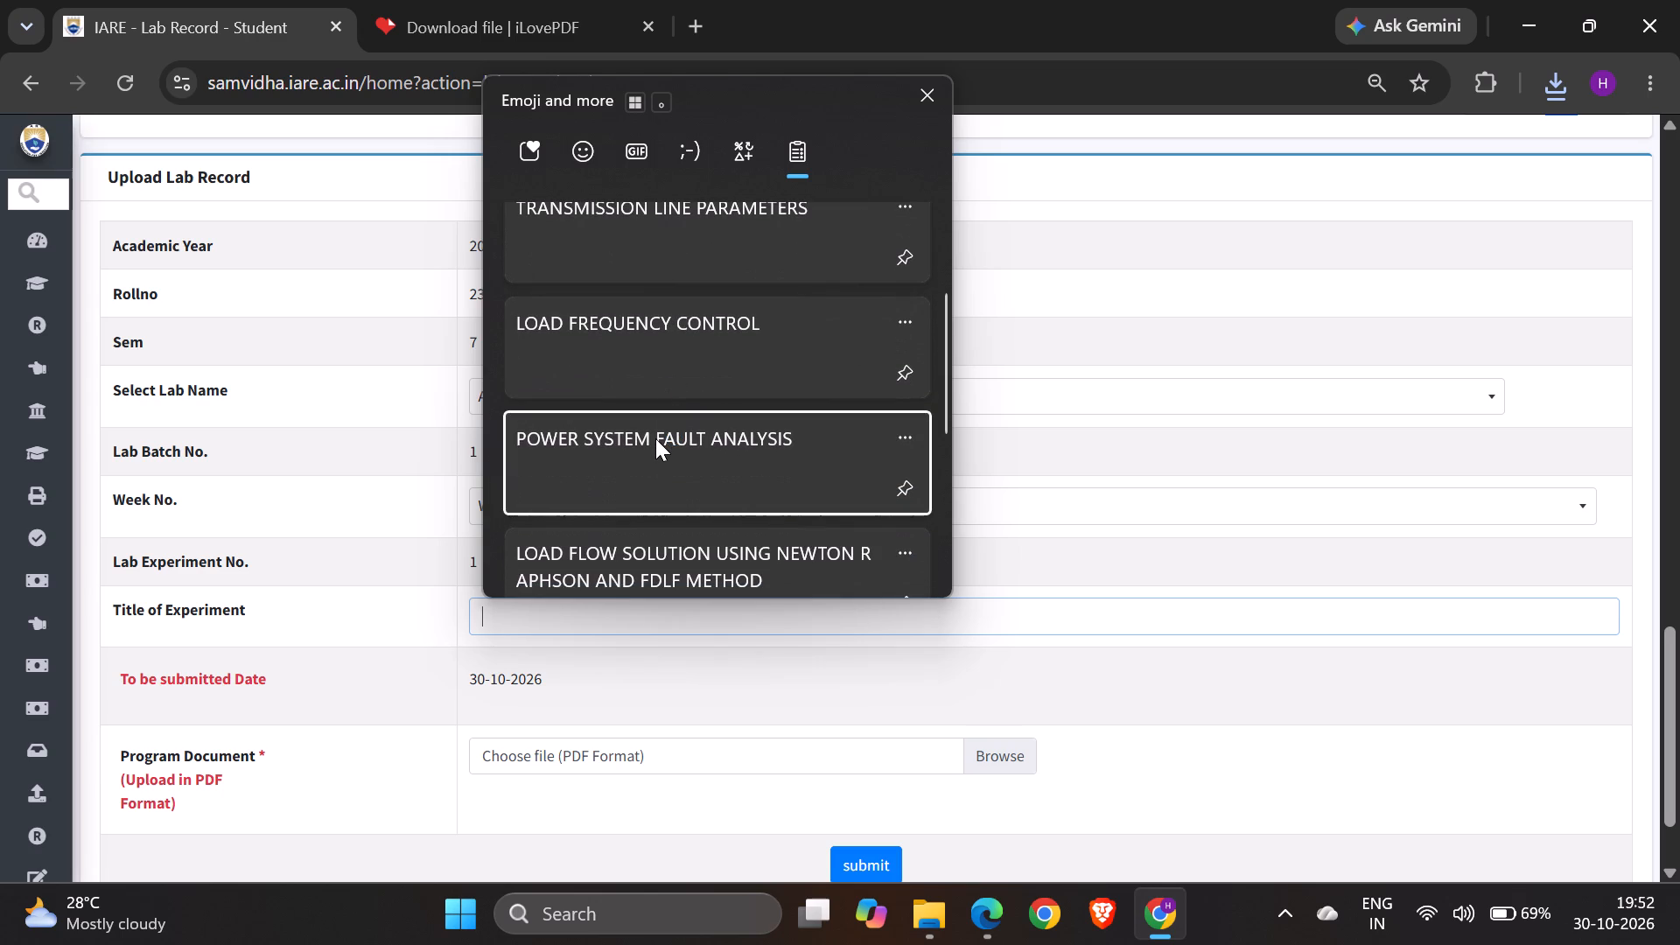
pyautogui.hotkey('ctrl', 'v')
# Attach h pss 4_compressed_compressed as the Week-4 program document, submit the record and dismiss the message.
pyautogui.click(648, 749)
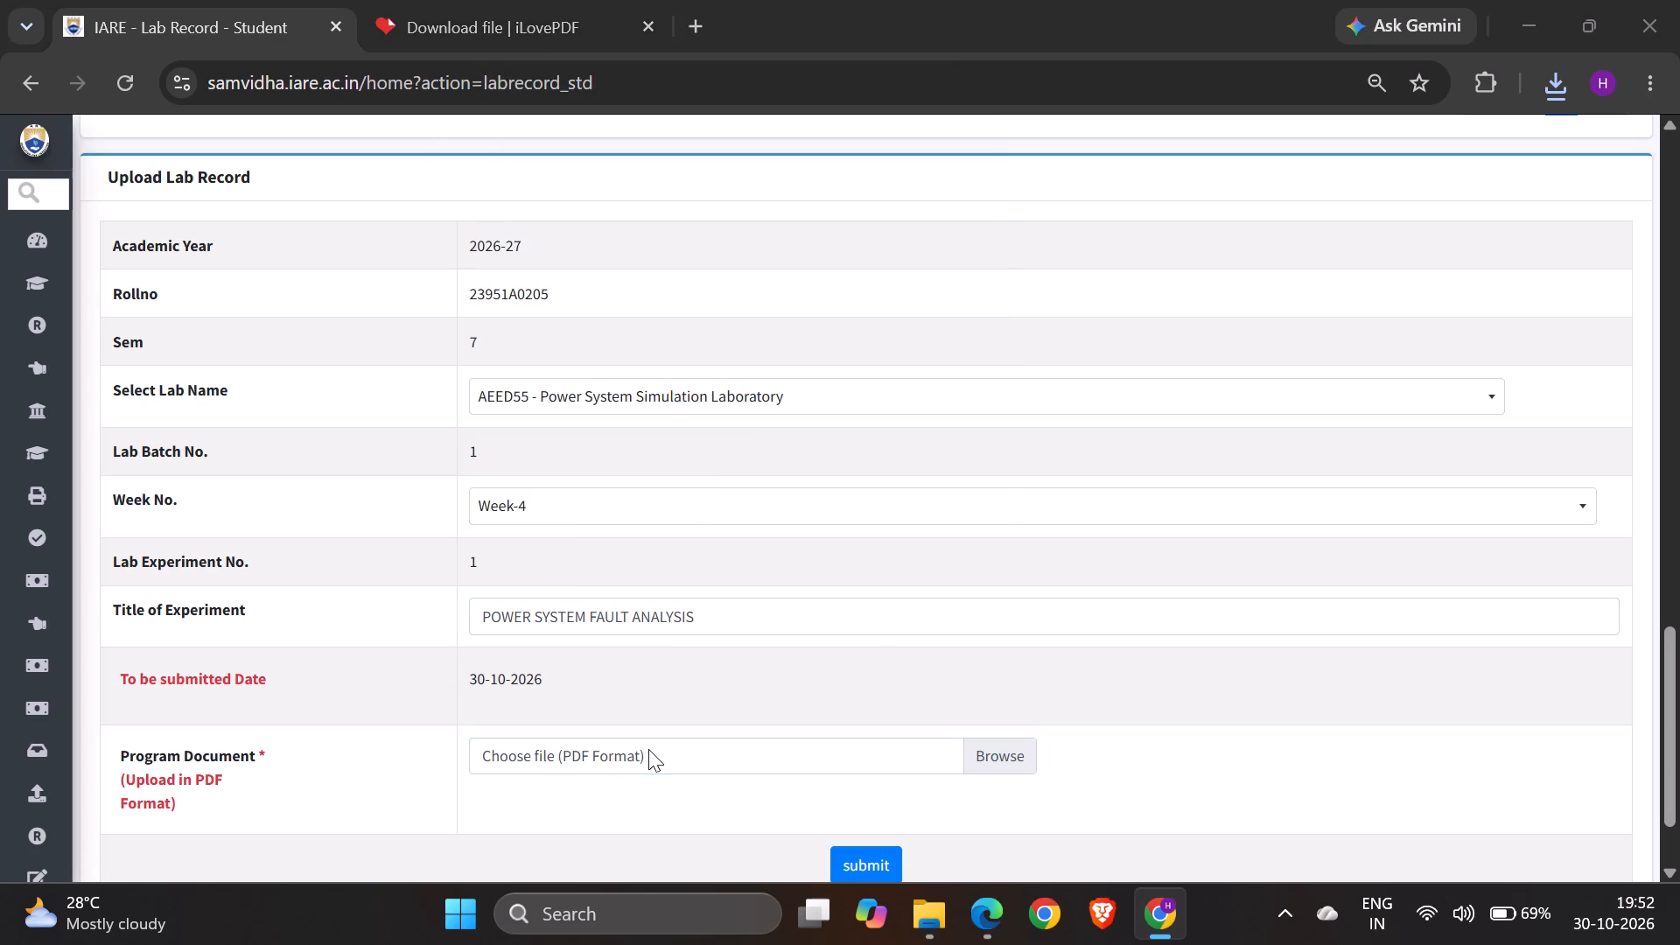
pyautogui.click(435, 245)
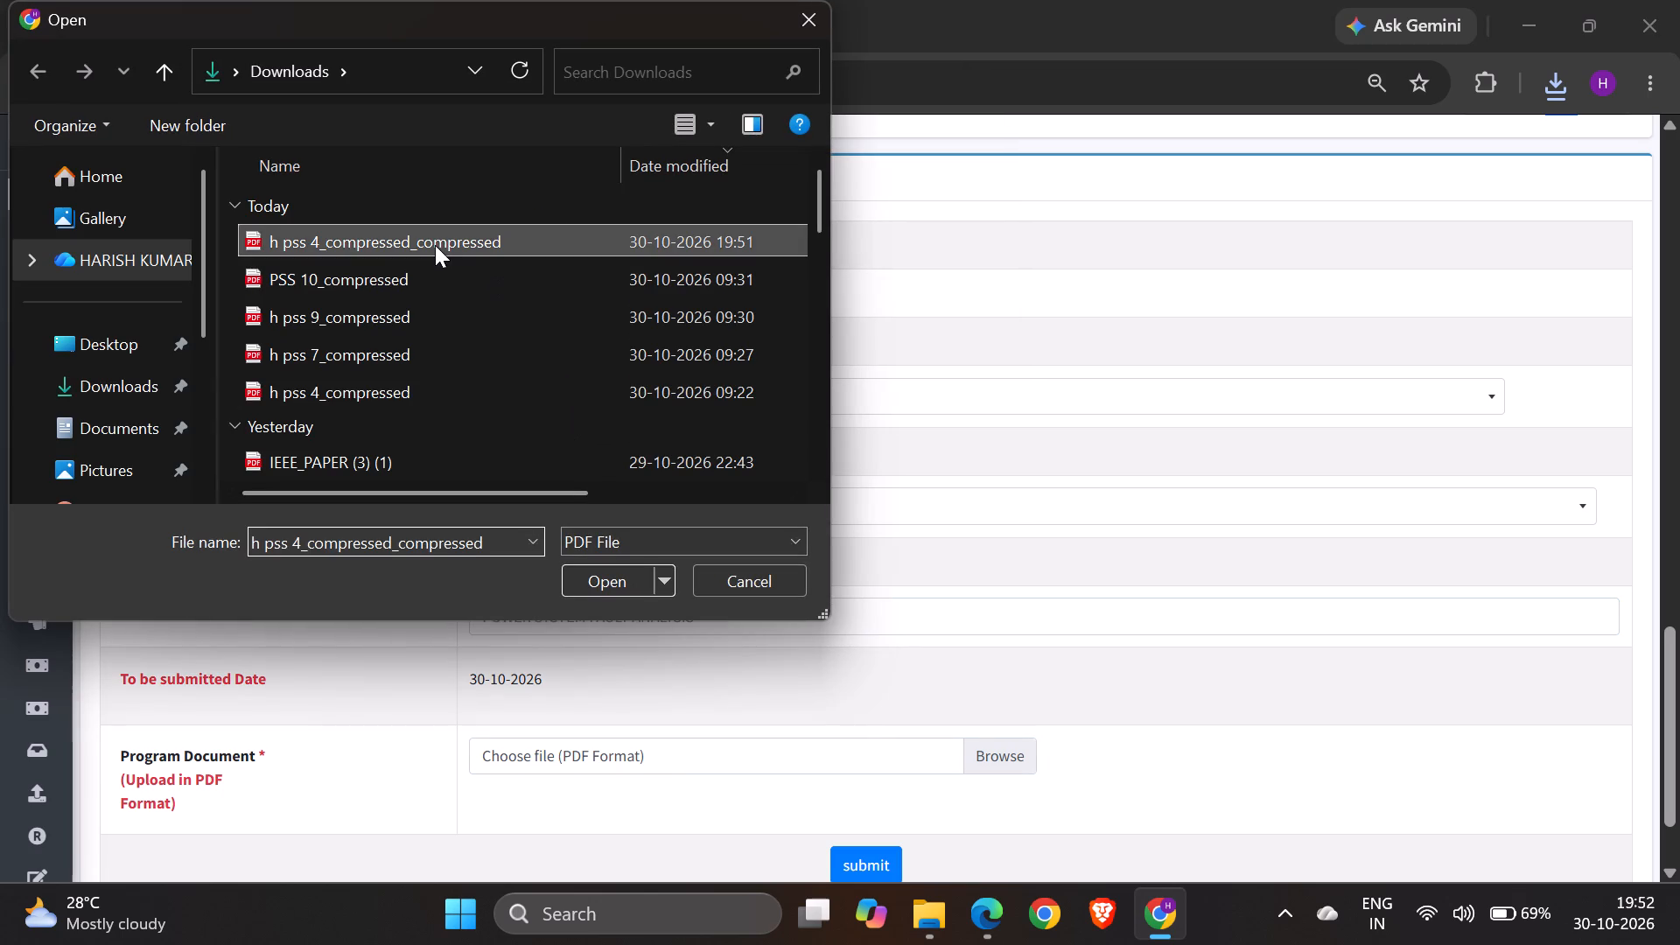
pyautogui.click(623, 578)
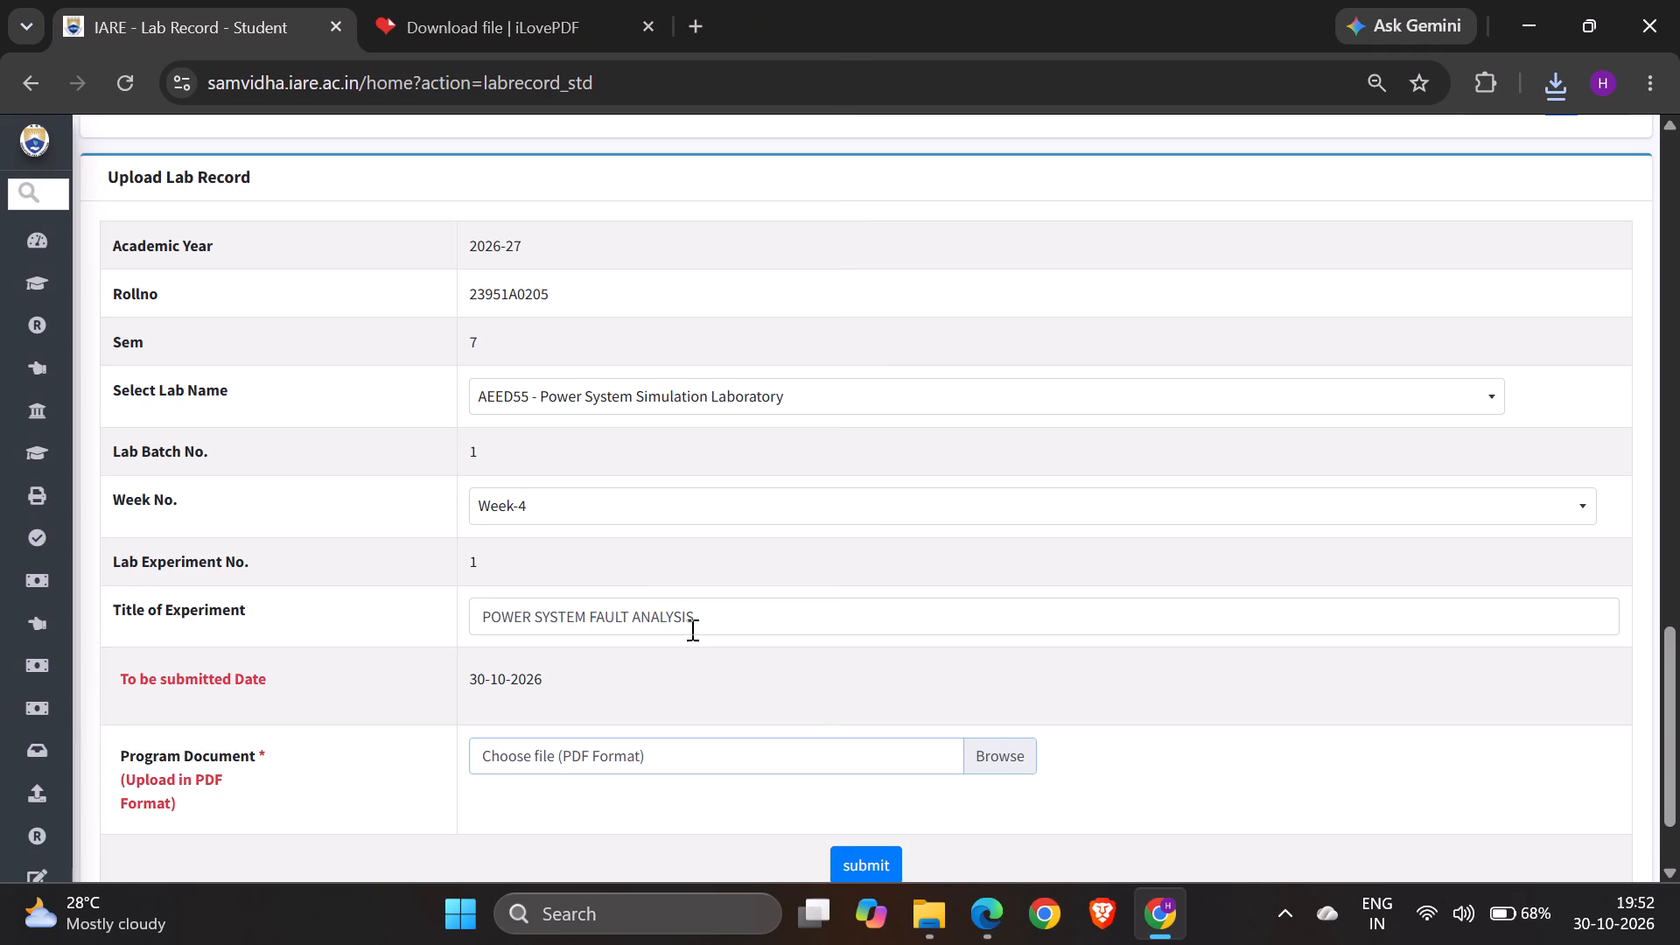
pyautogui.scroll(-2, 690, 629)
pyautogui.click(875, 740)
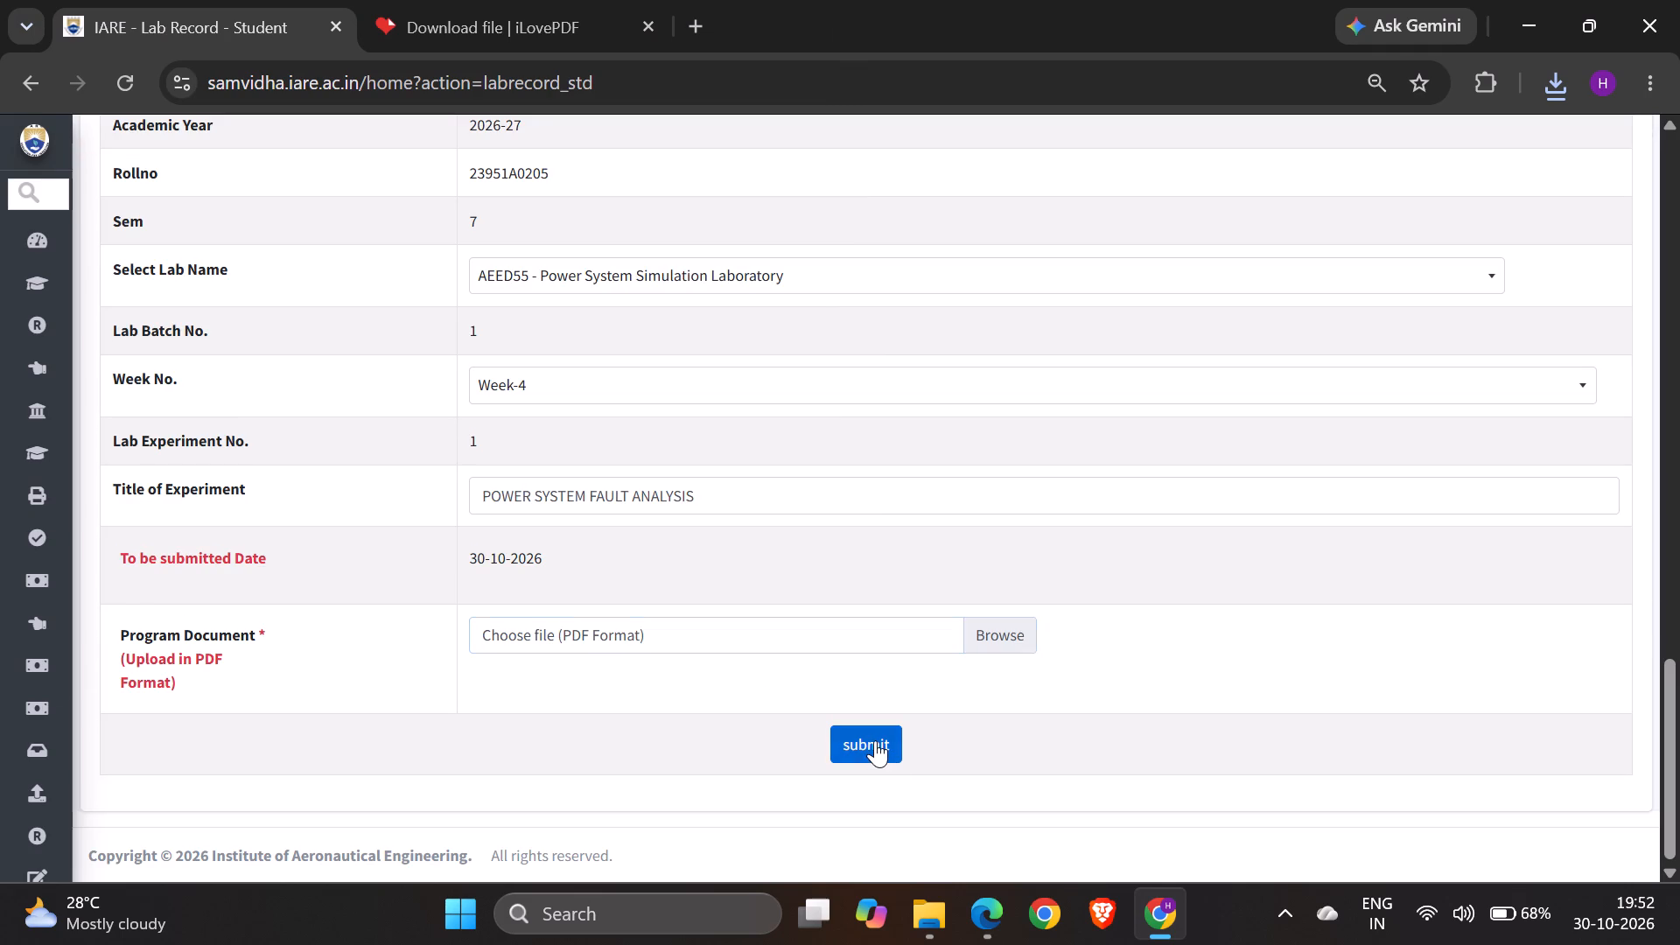
pyautogui.click(838, 585)
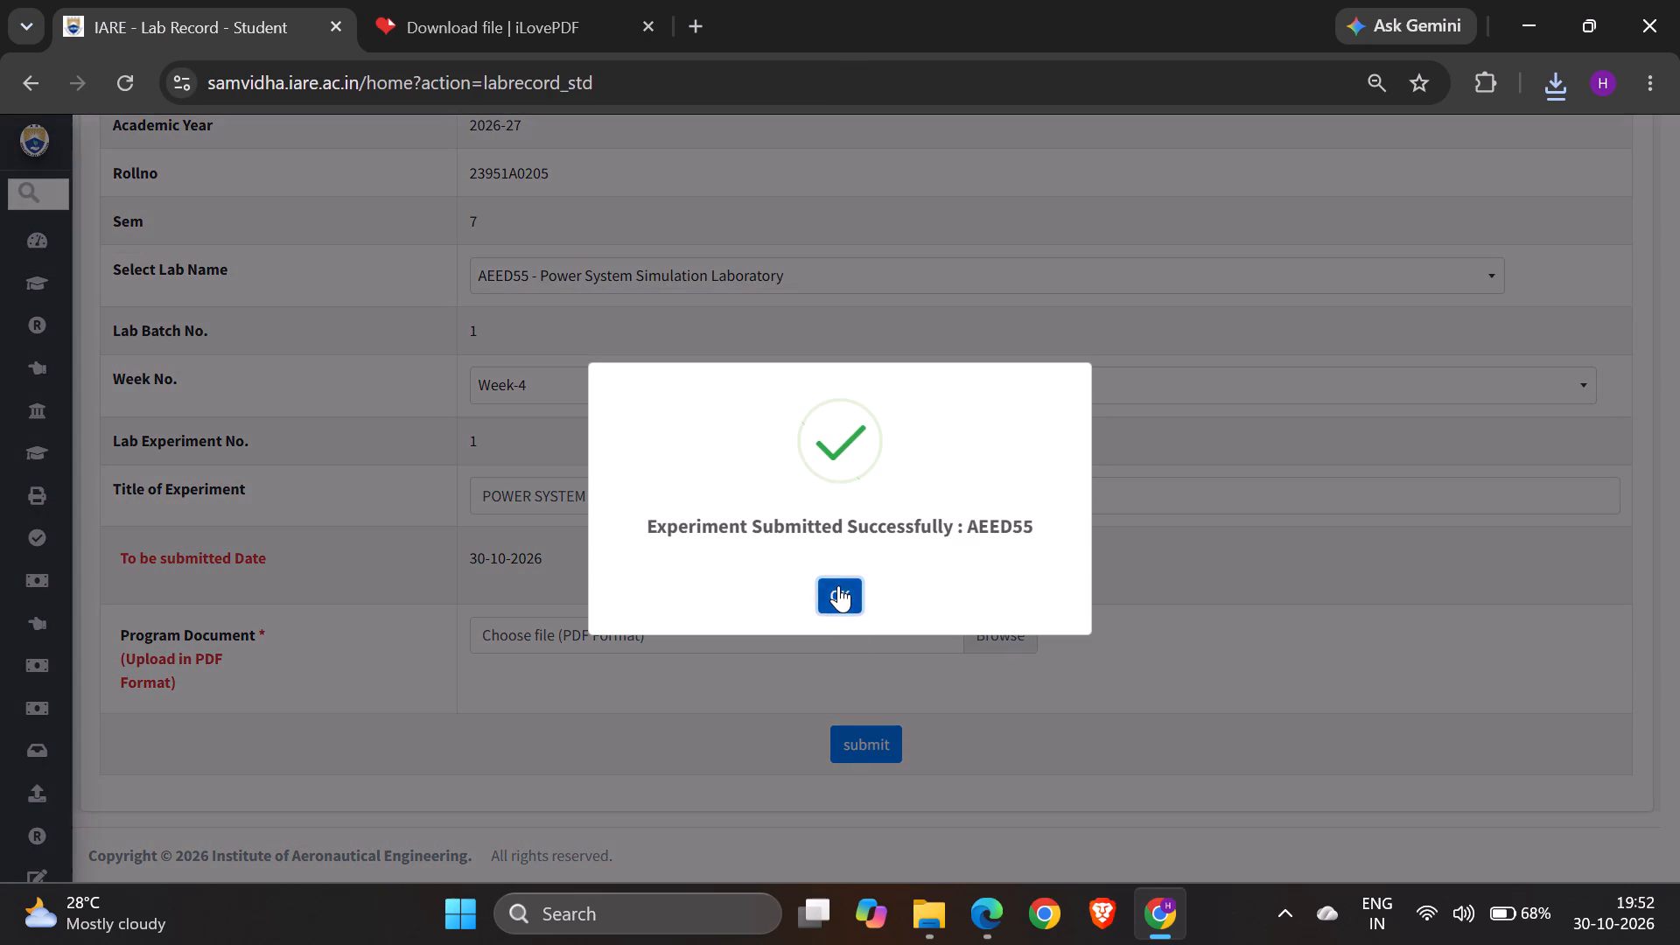
# Review the Submitted Lab Record List for Power System Simulation Laboratory against the weeks and titles in Experiment Details.
pyautogui.scroll(6, 838, 585)
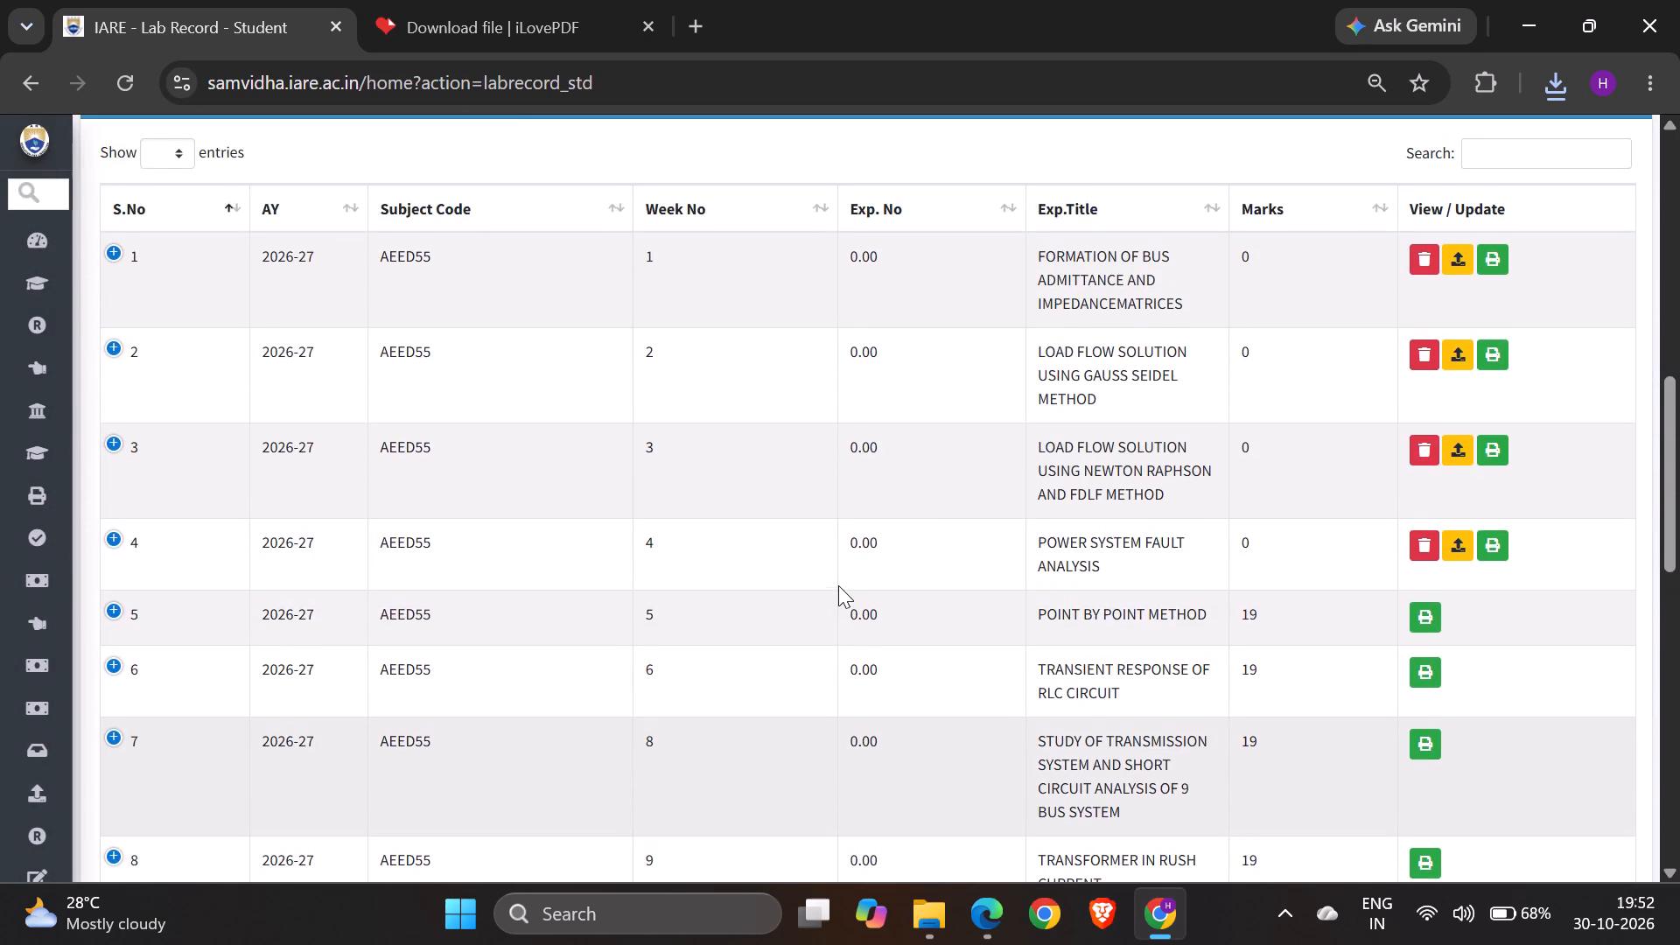
pyautogui.scroll(1, 838, 585)
pyautogui.scroll(-2, 838, 585)
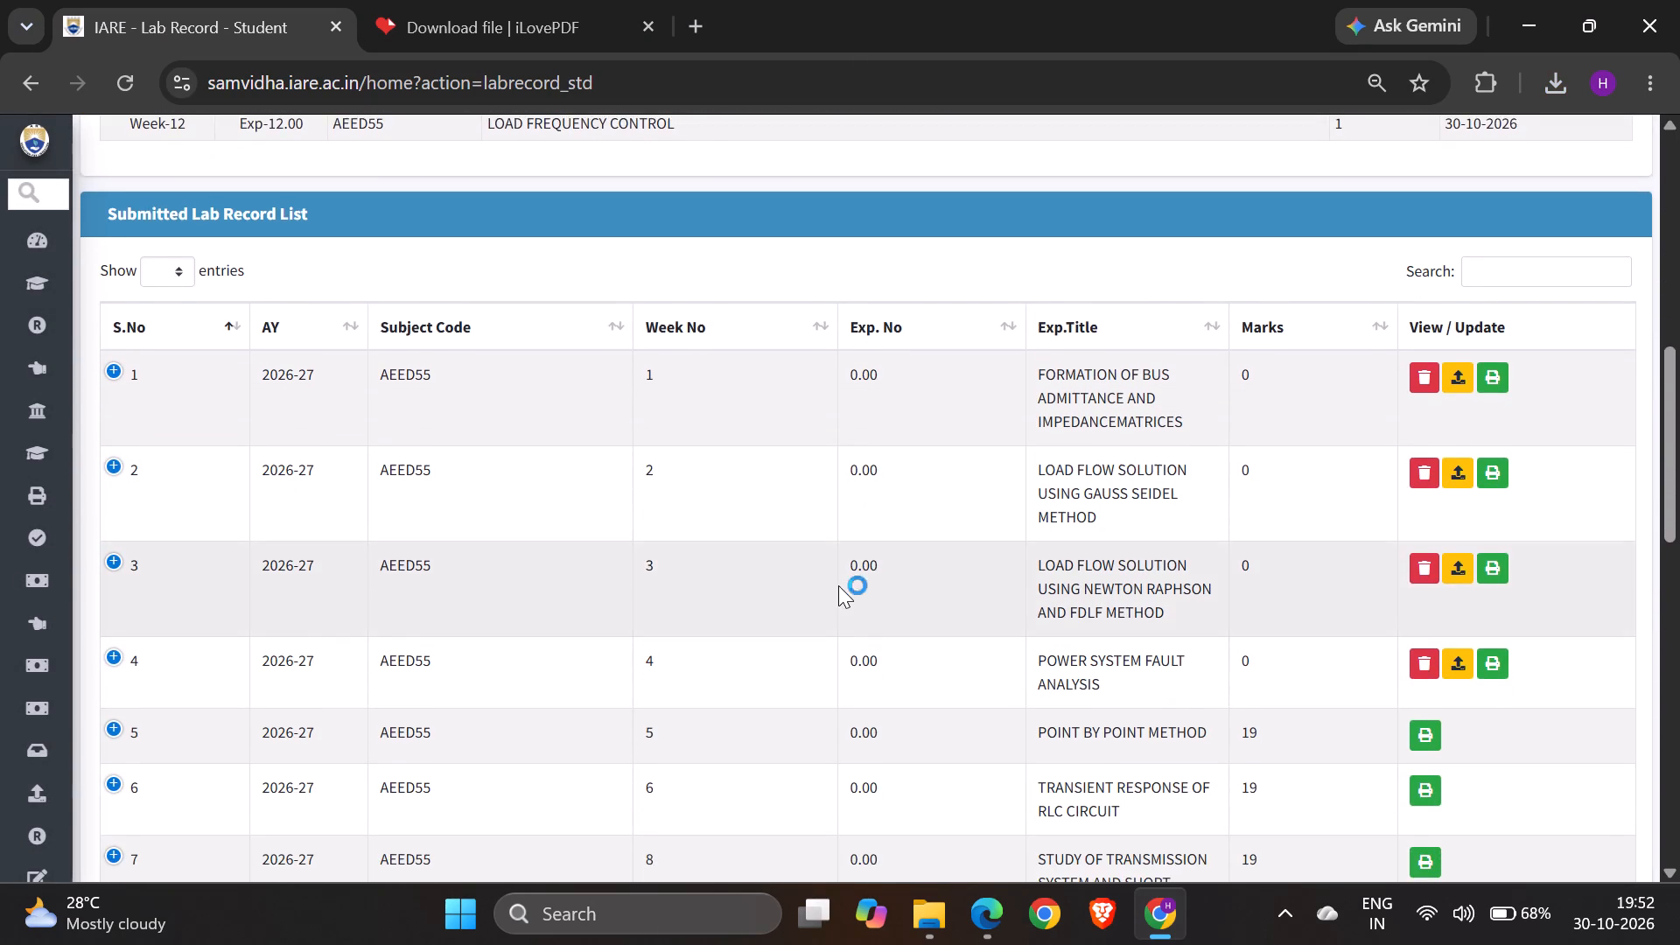
pyautogui.scroll(-1, 838, 585)
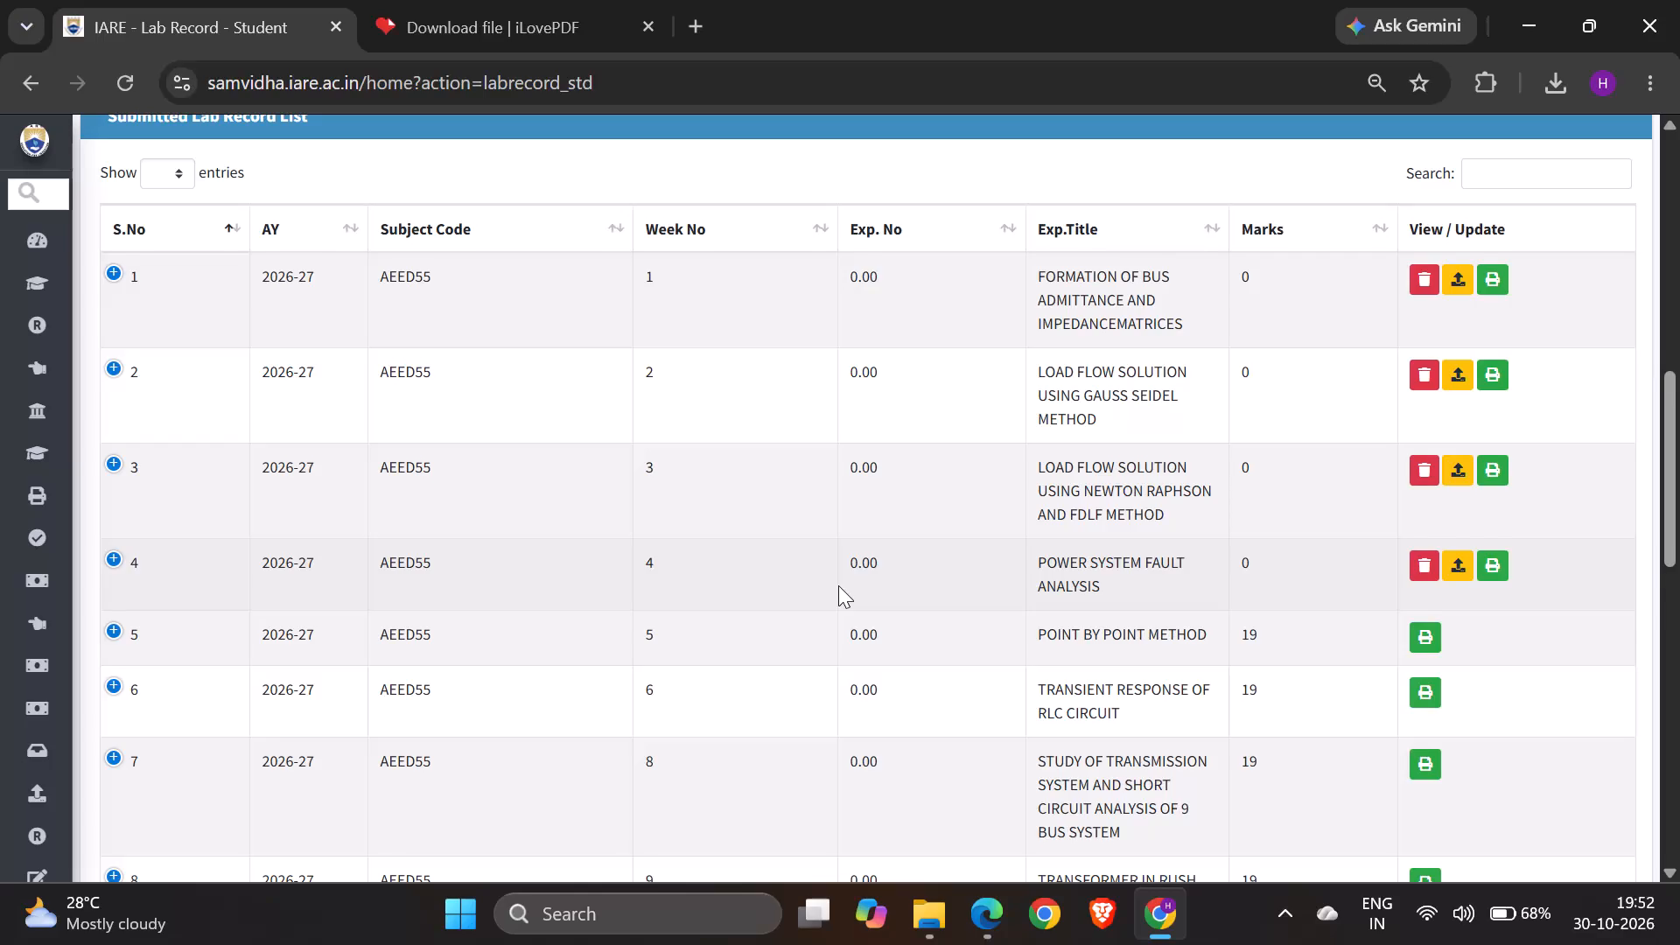
pyautogui.scroll(-4, 838, 585)
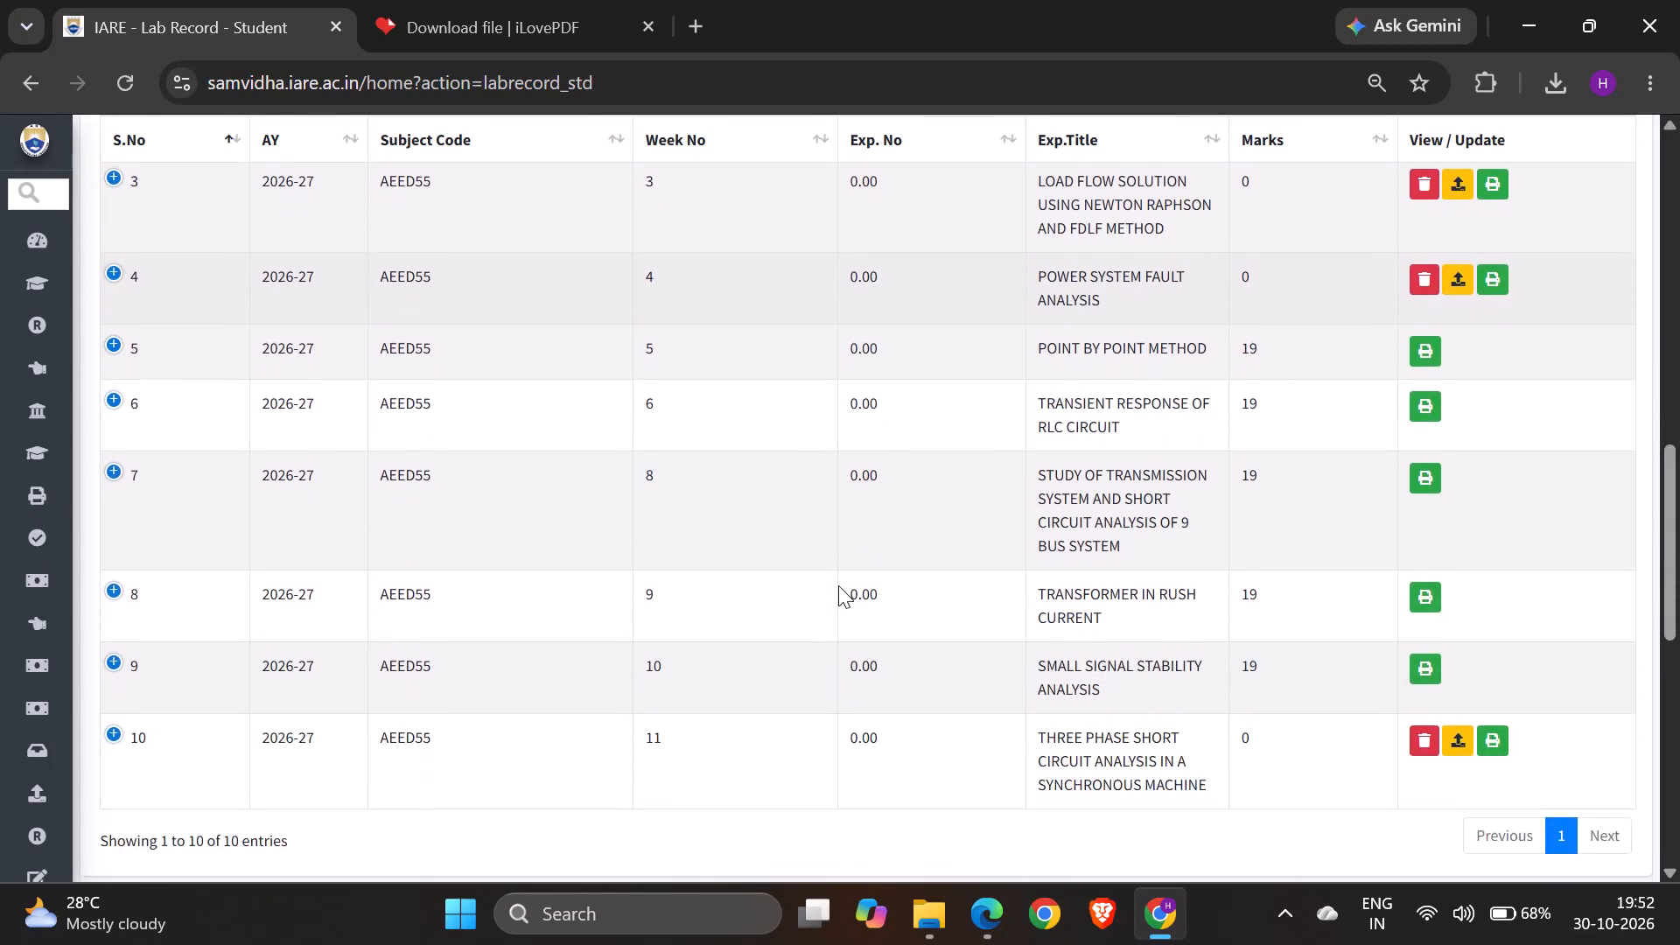
pyautogui.scroll(-1, 838, 585)
pyautogui.scroll(1, 838, 585)
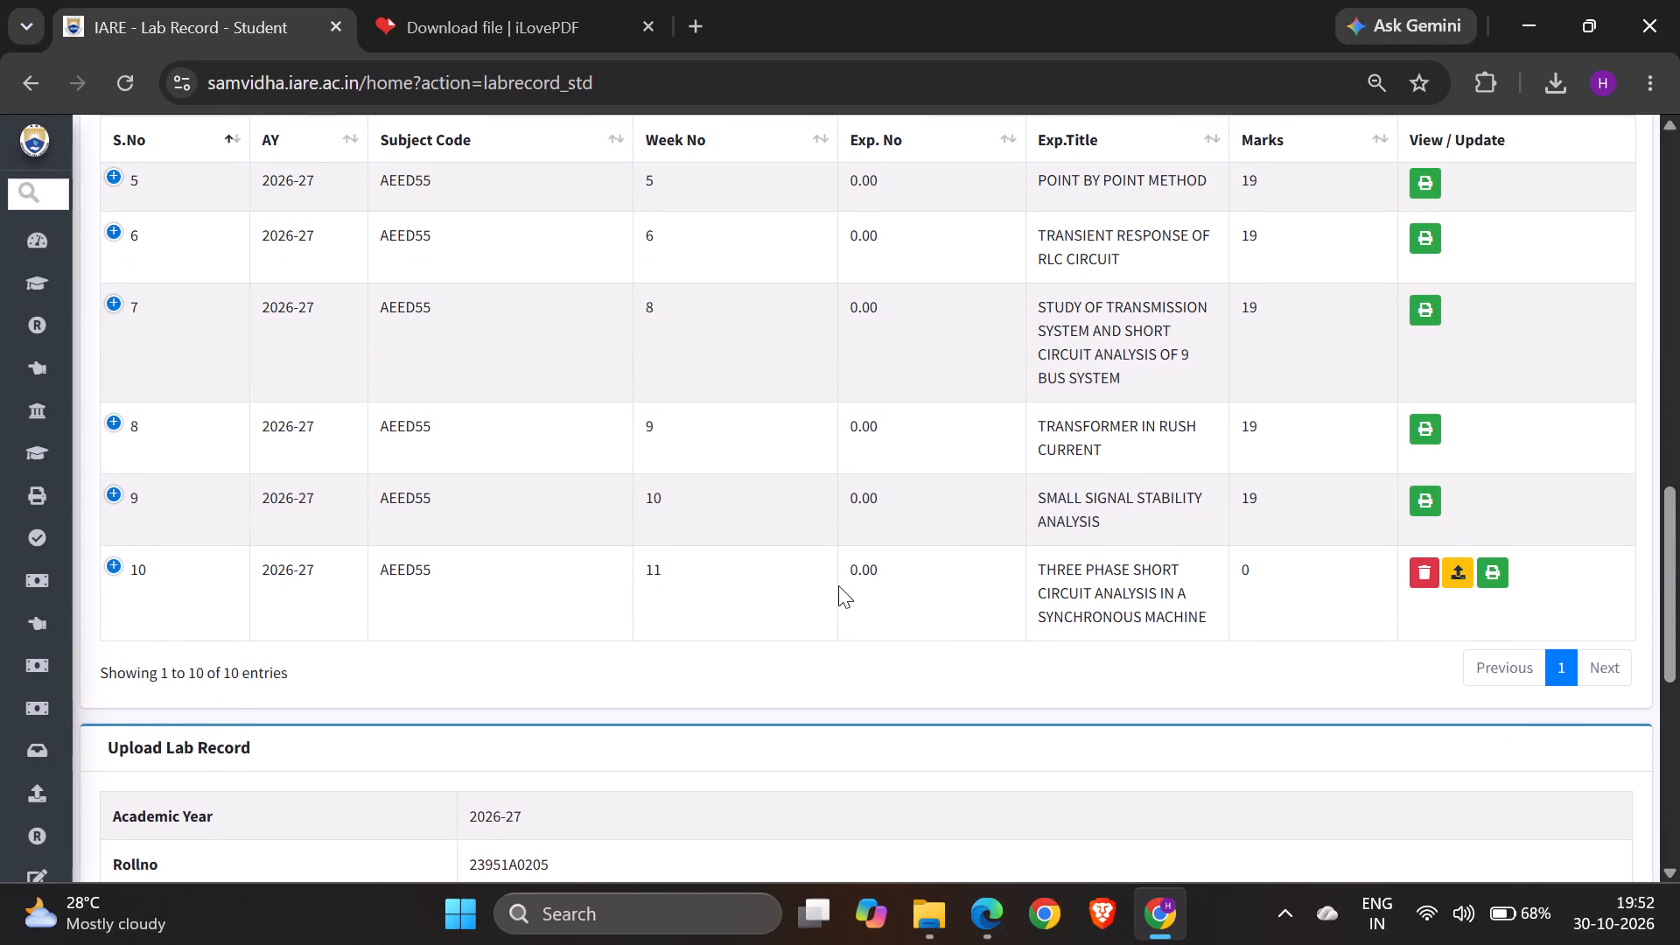
pyautogui.scroll(3, 838, 585)
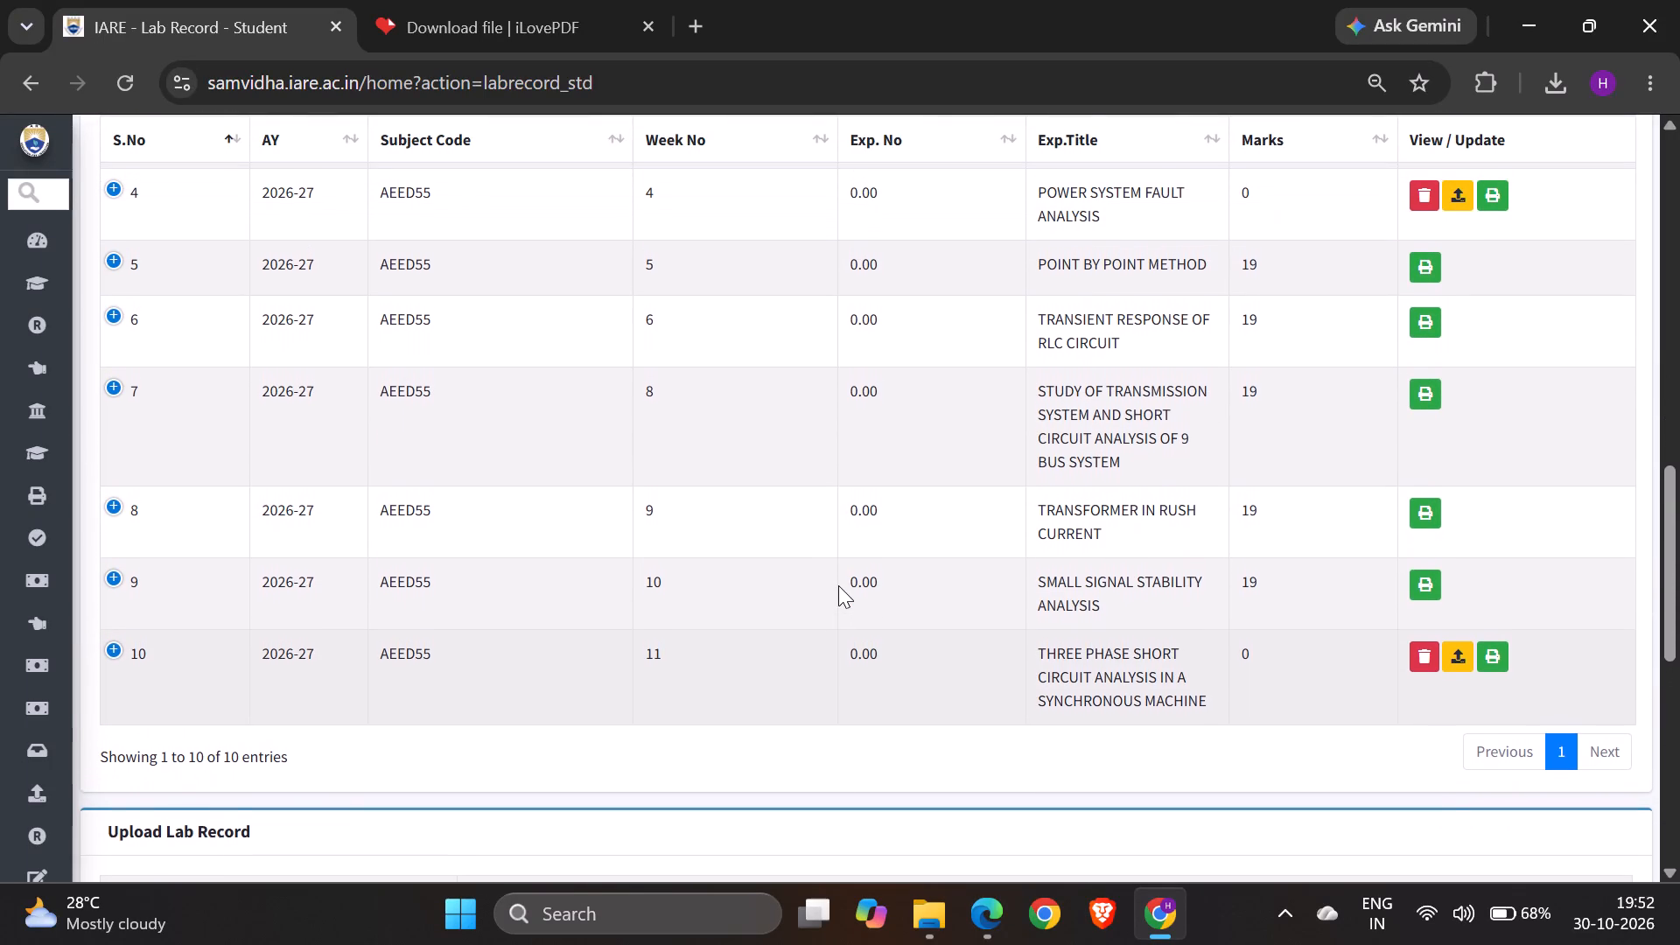
pyautogui.scroll(4, 838, 585)
pyautogui.scroll(-2, 838, 585)
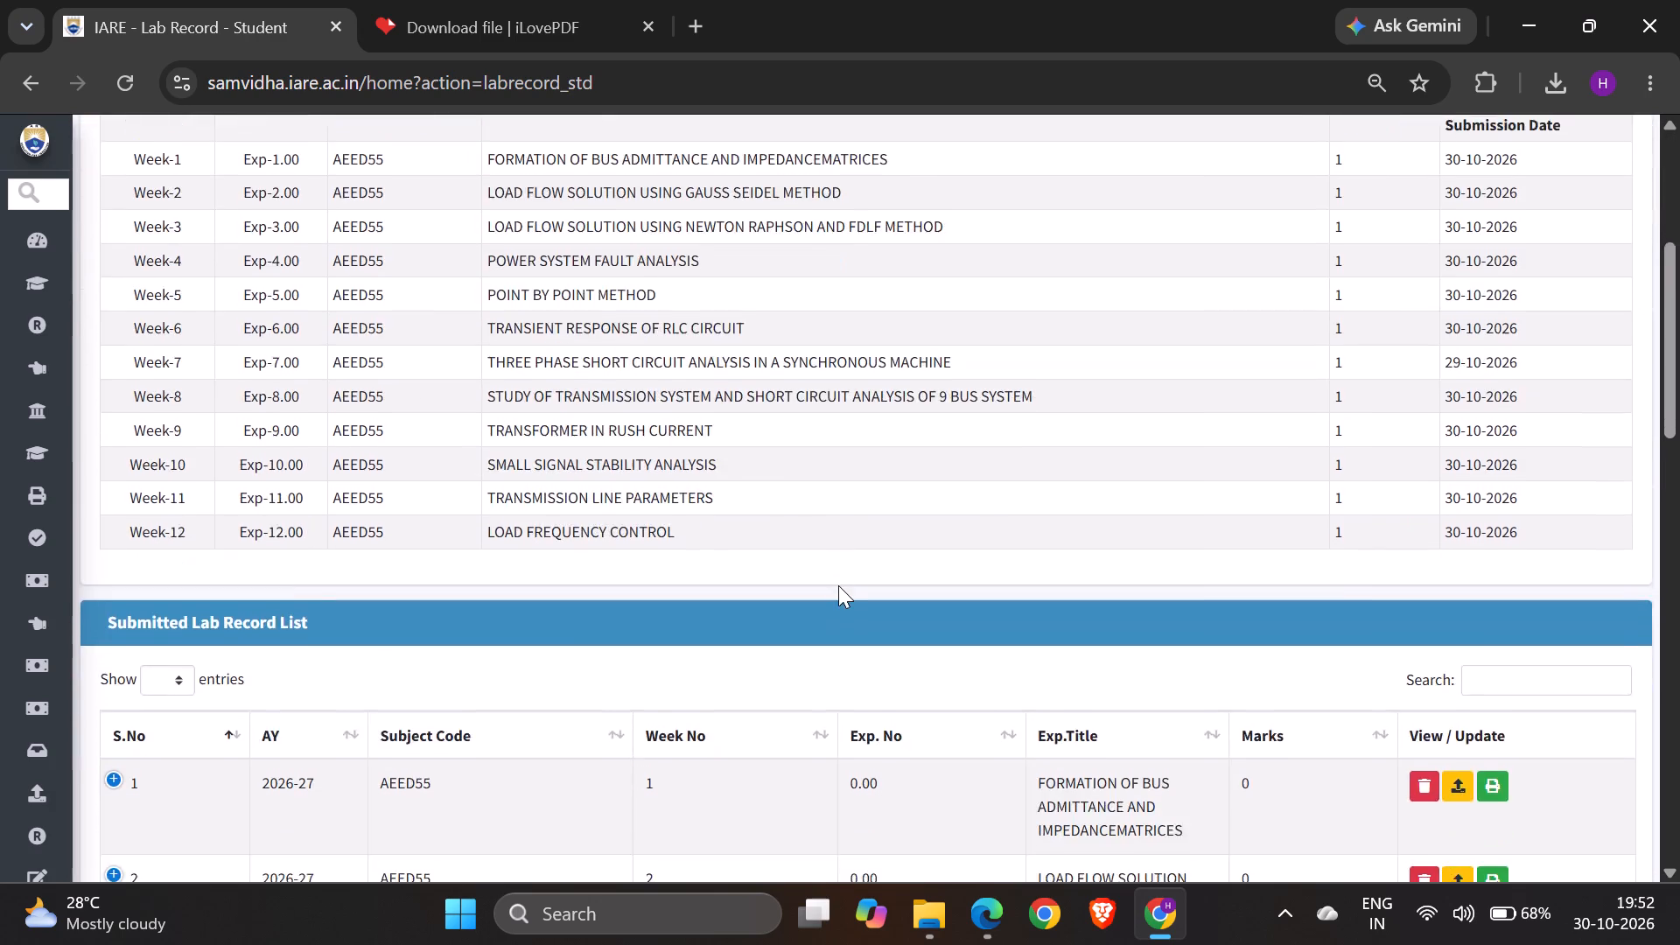
pyautogui.scroll(-6, 838, 585)
pyautogui.scroll(5, 838, 585)
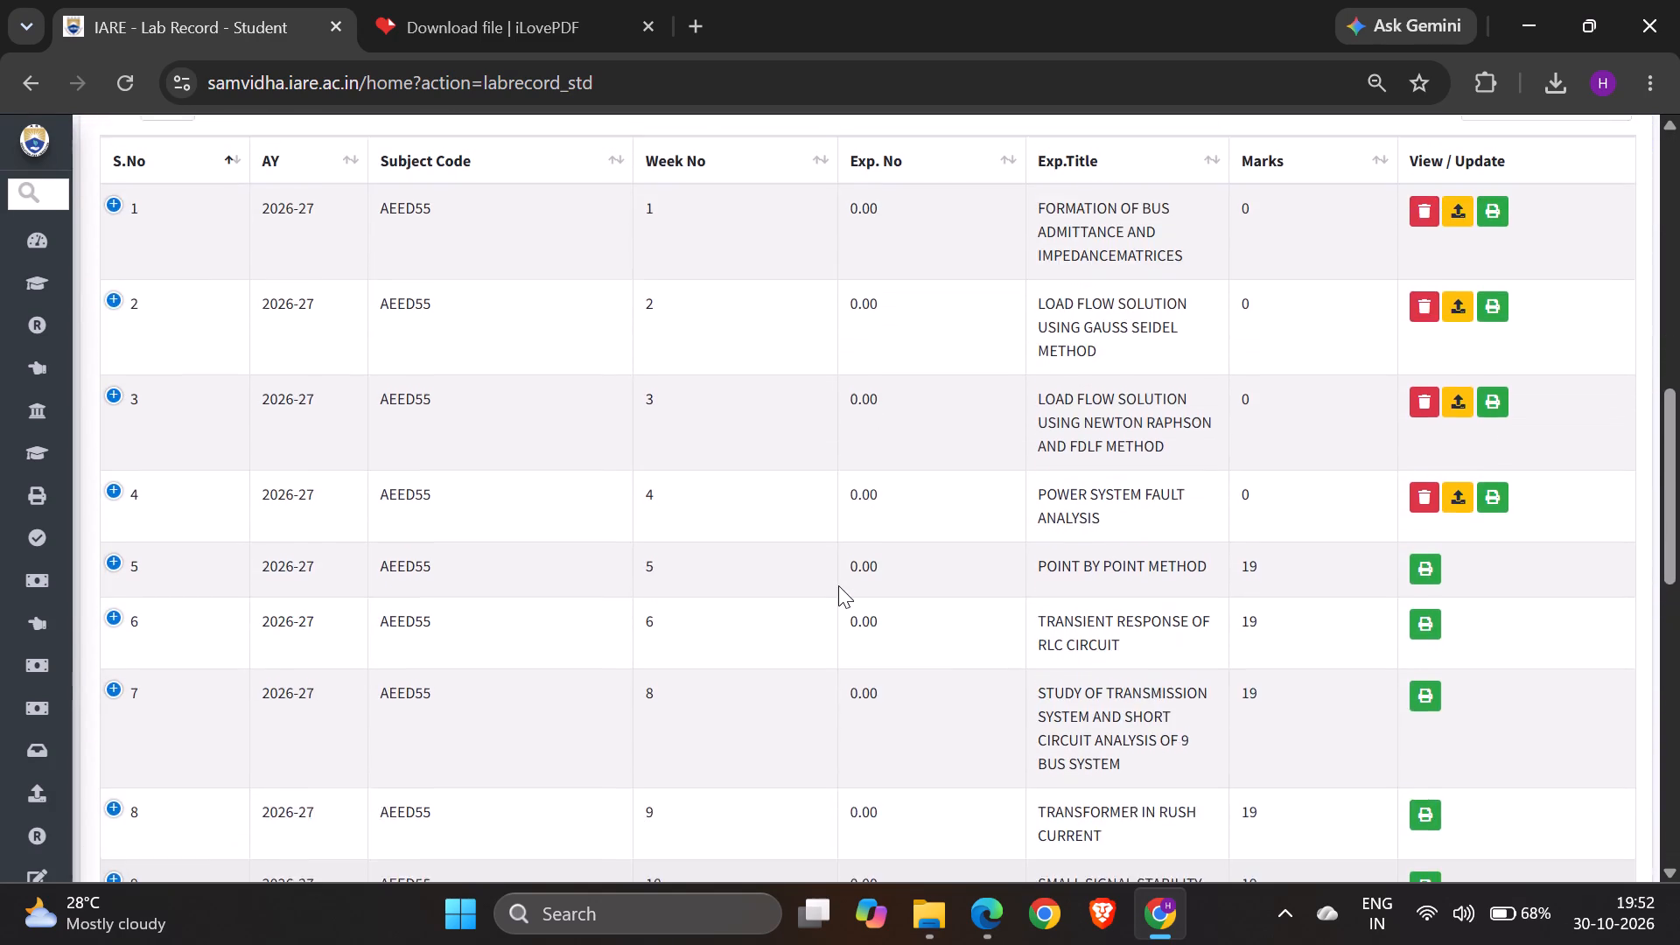
pyautogui.scroll(6, 838, 585)
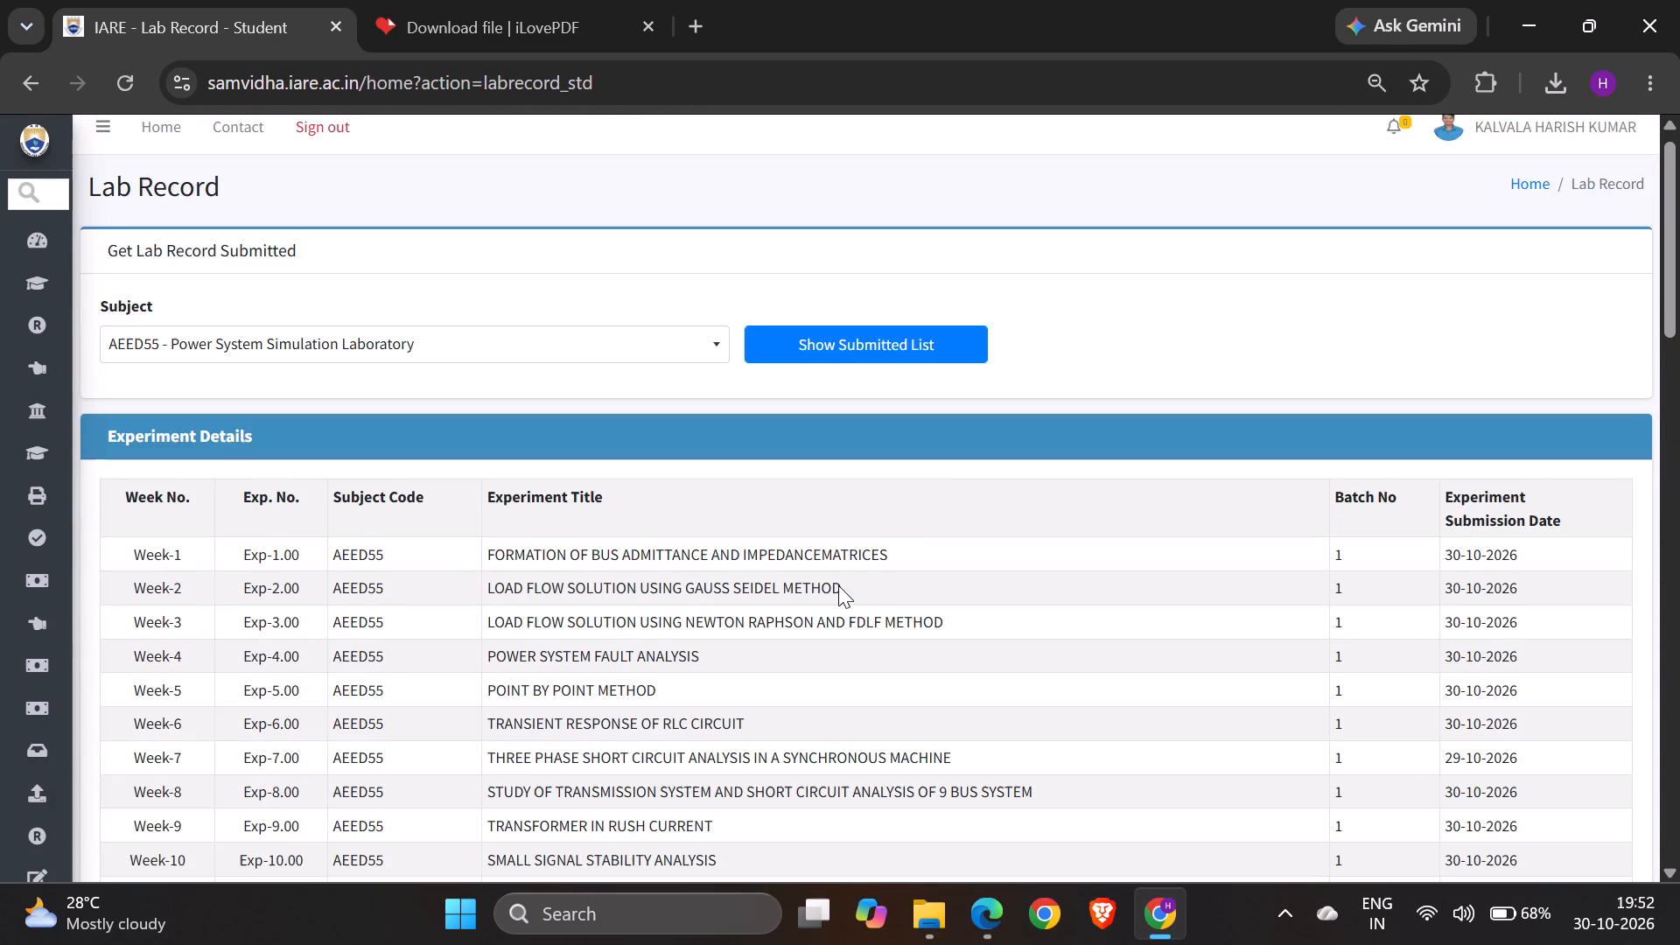
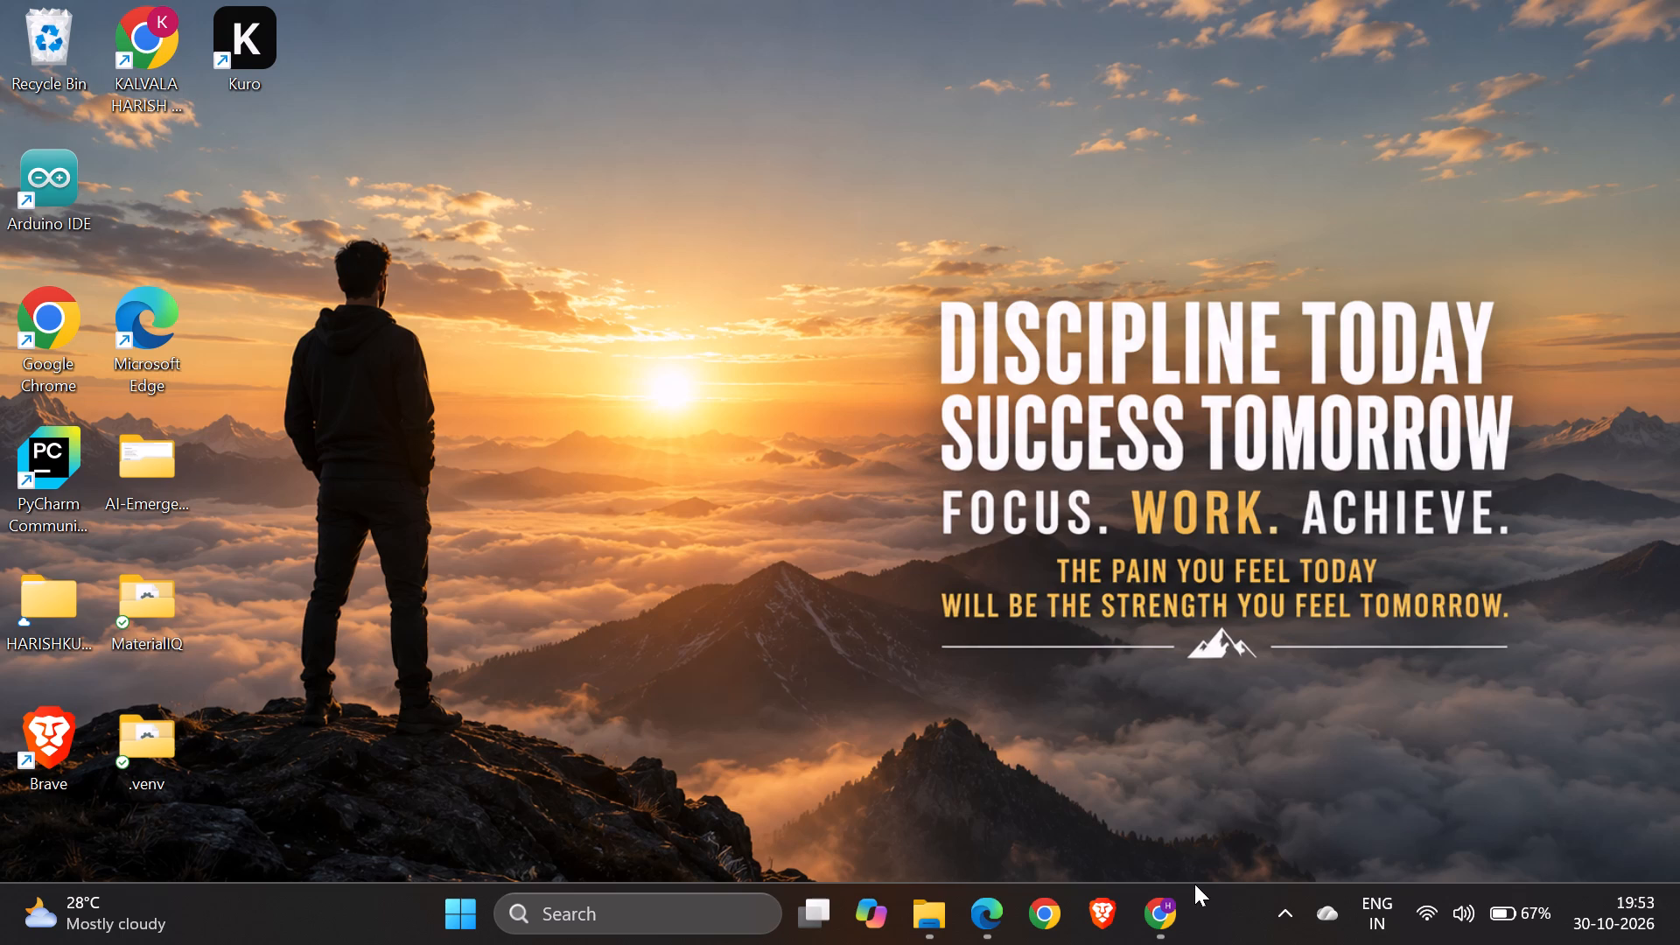
# Switch to Chrome and open the AAT (Concept Video) upload page in the student portal.
pyautogui.click(1172, 892)
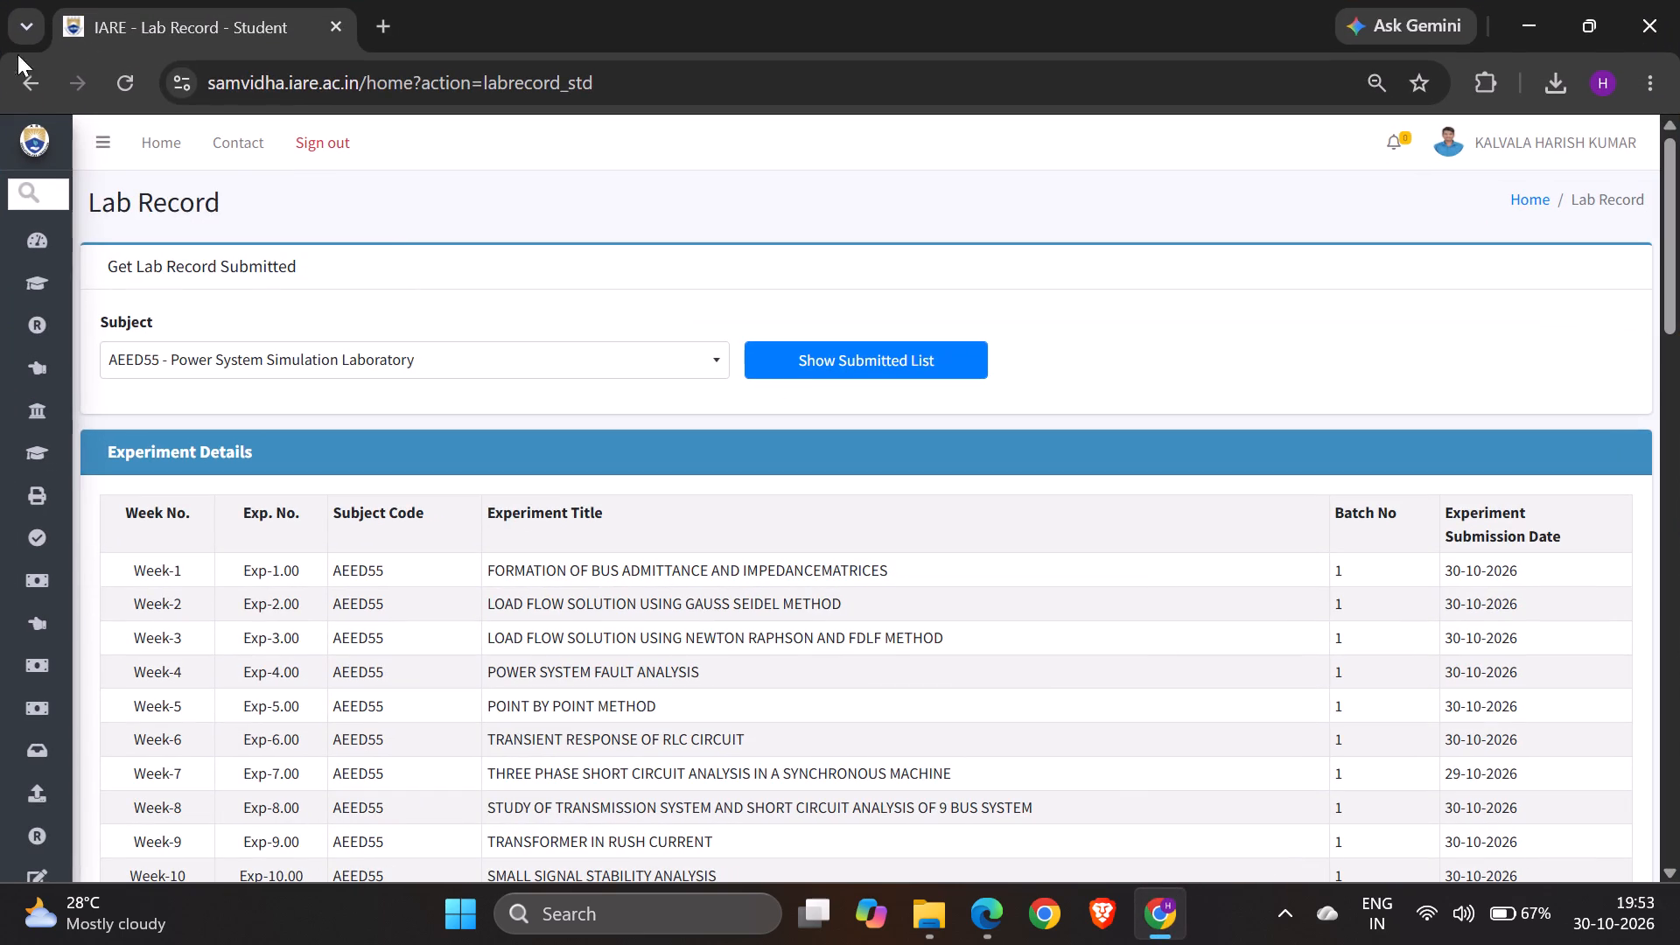
pyautogui.scroll(-6, 31, 349)
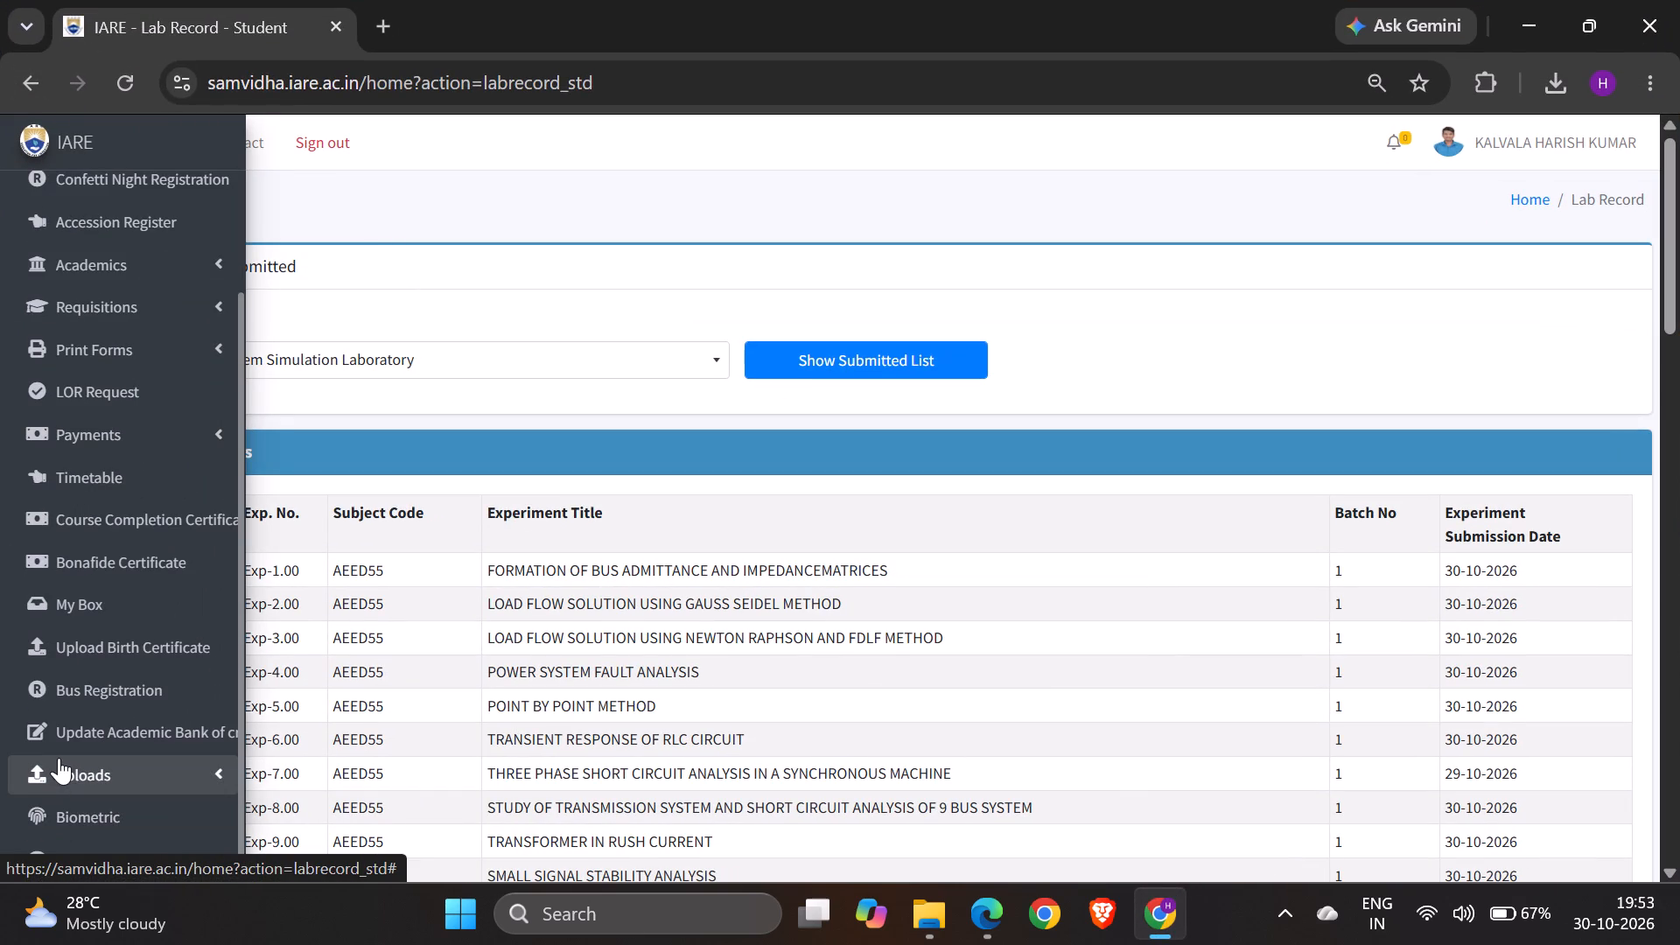
pyautogui.click(59, 758)
pyautogui.scroll(-2, 59, 758)
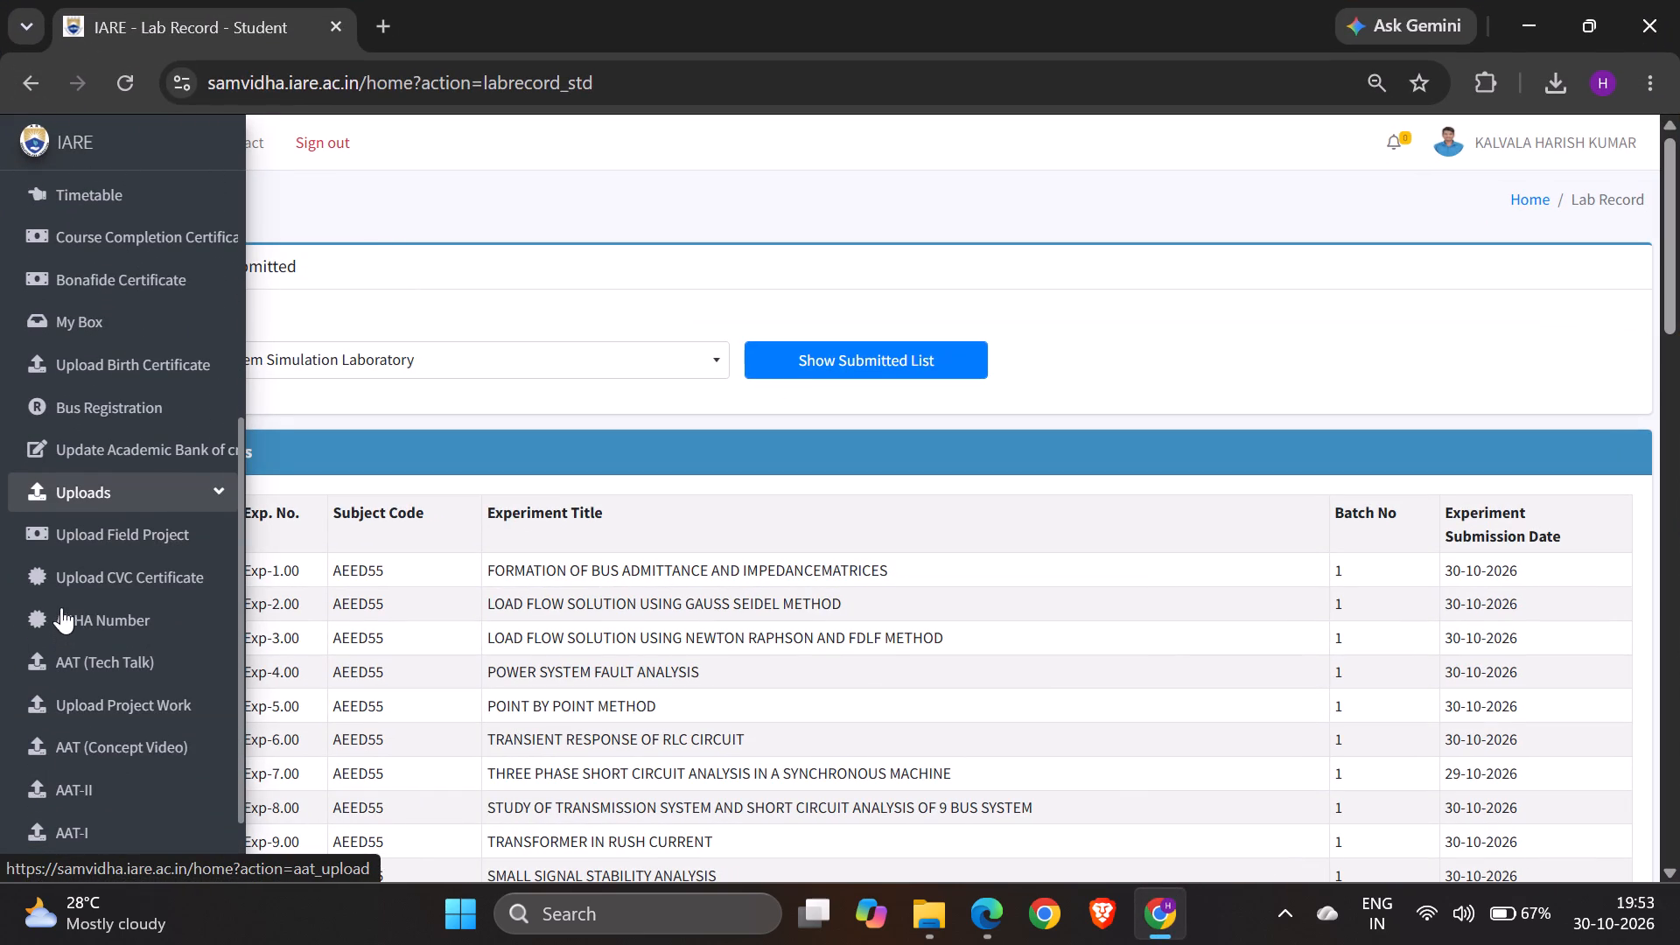
pyautogui.scroll(-1, 75, 661)
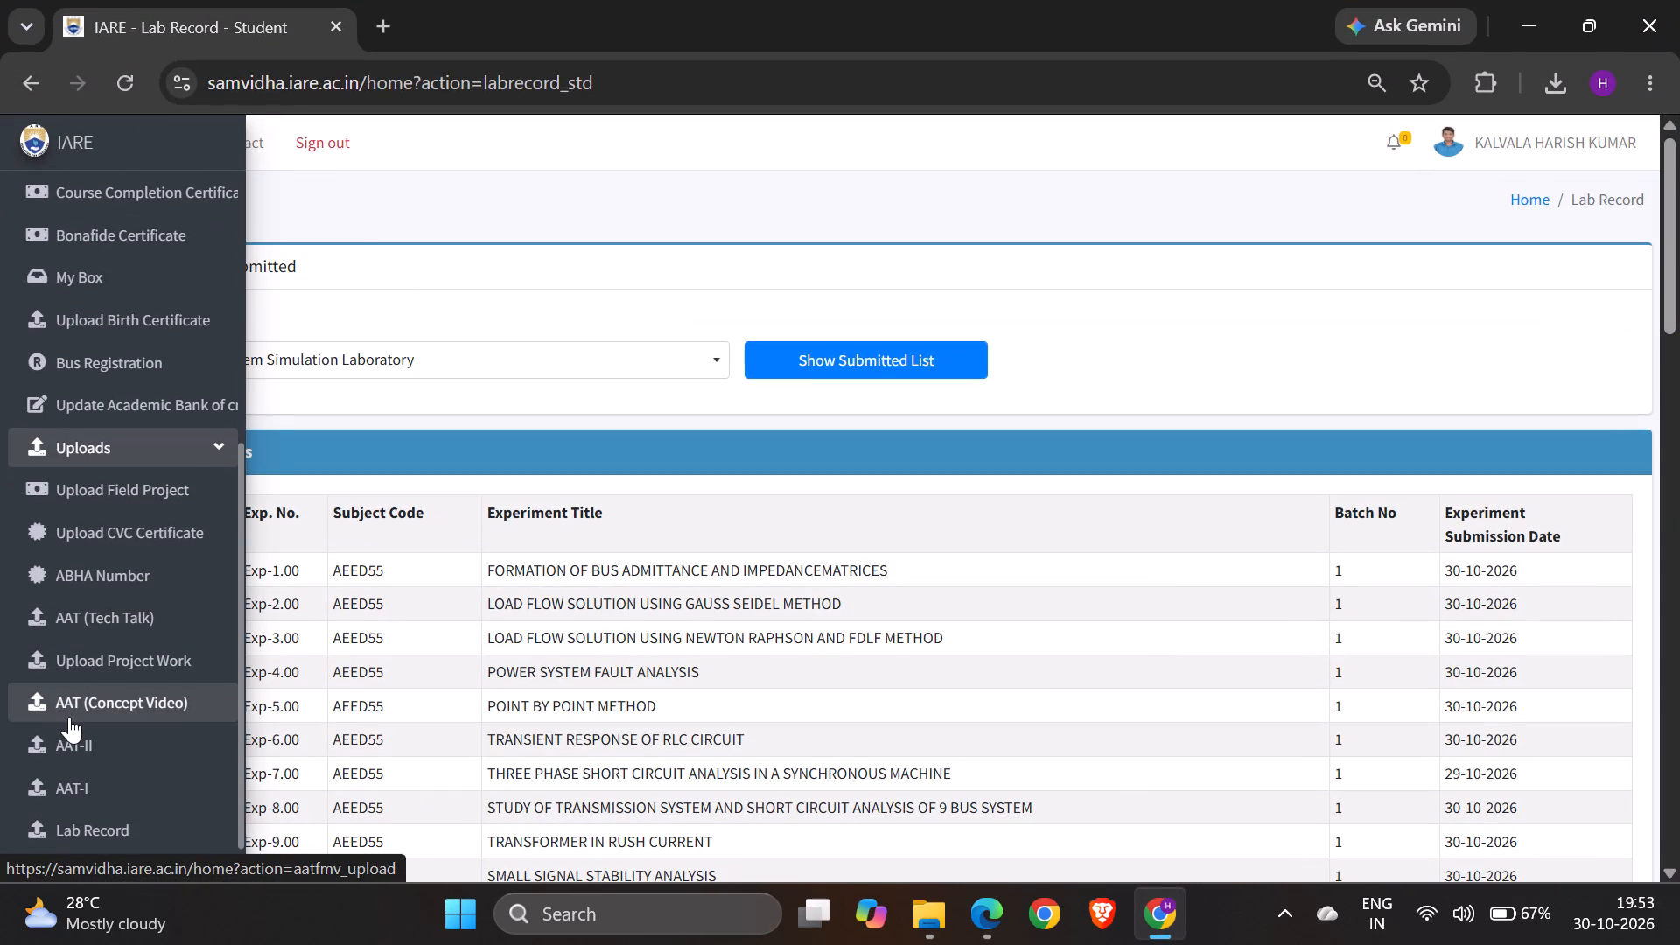
pyautogui.click(69, 717)
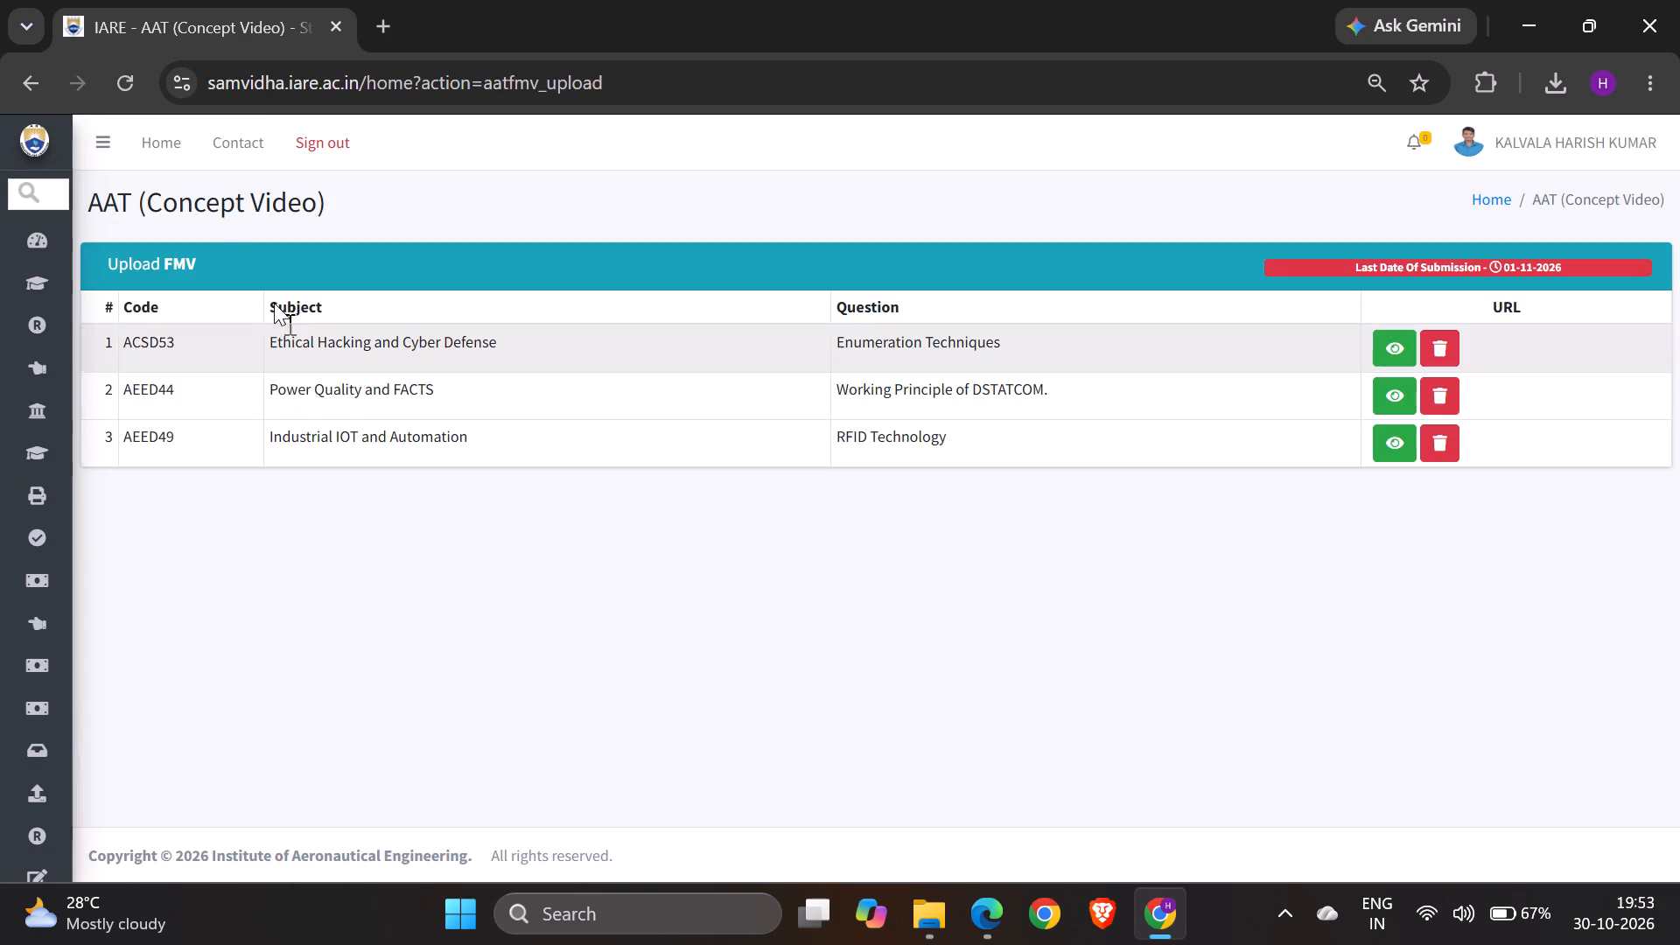
# Open the AAT-II upload page in the student portal and dismiss the FxSound pop-up.
pyautogui.scroll(-2, 178, 560)
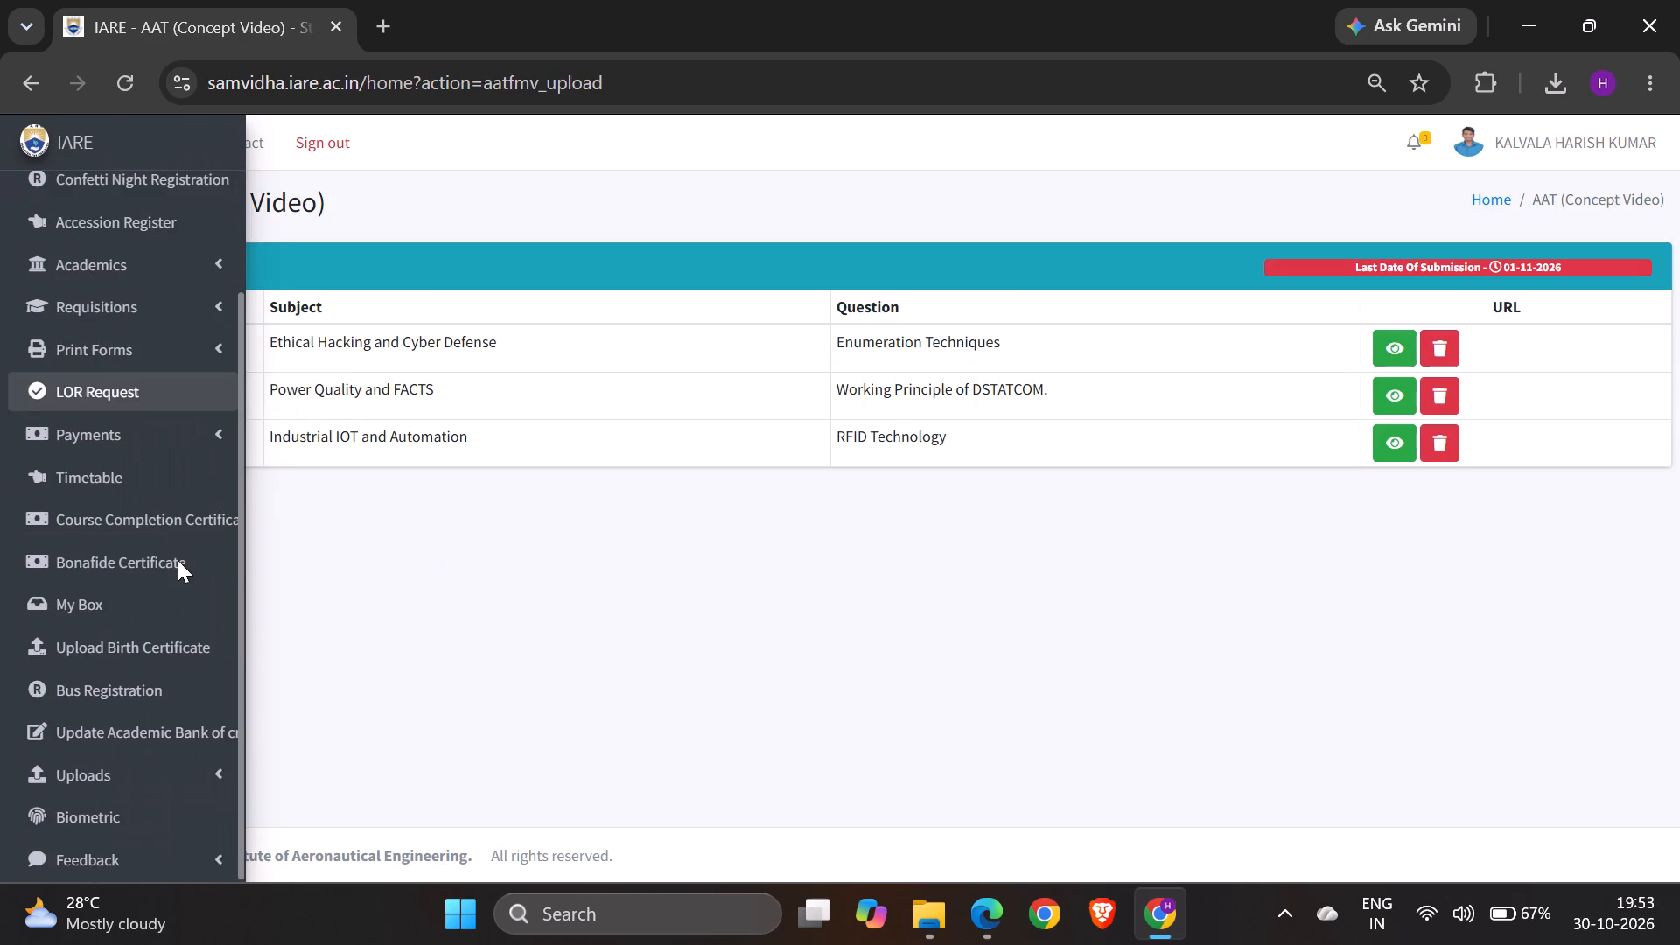
pyautogui.scroll(-2, 178, 560)
pyautogui.click(94, 773)
pyautogui.scroll(-1, 94, 773)
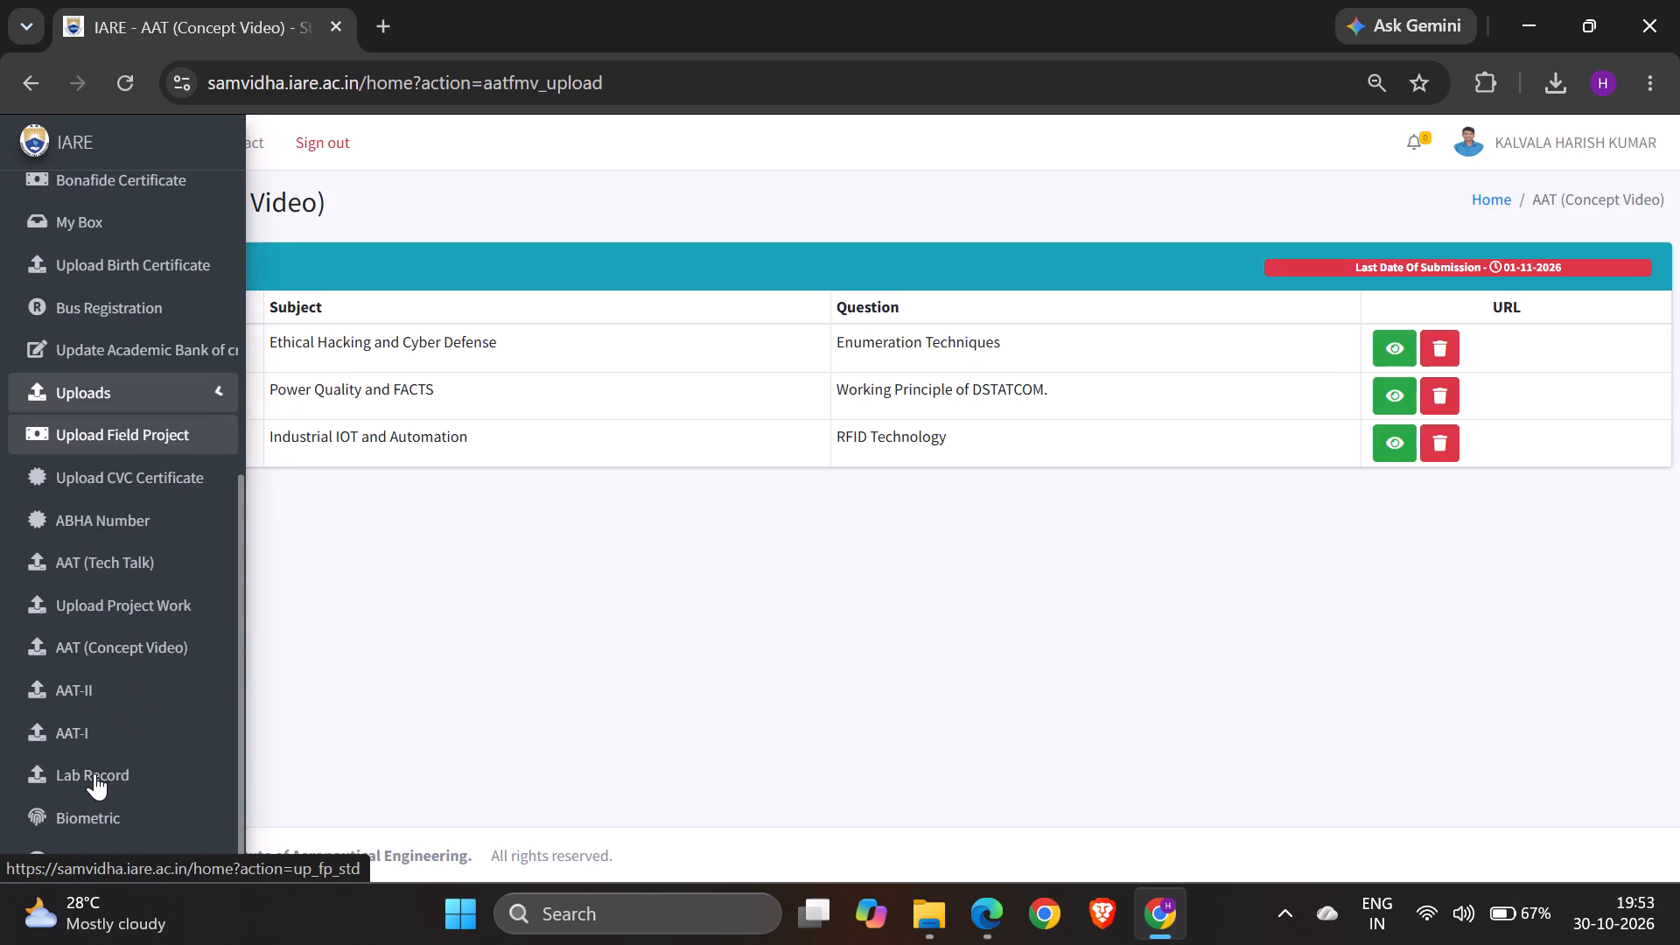
pyautogui.scroll(-1, 94, 773)
pyautogui.click(68, 700)
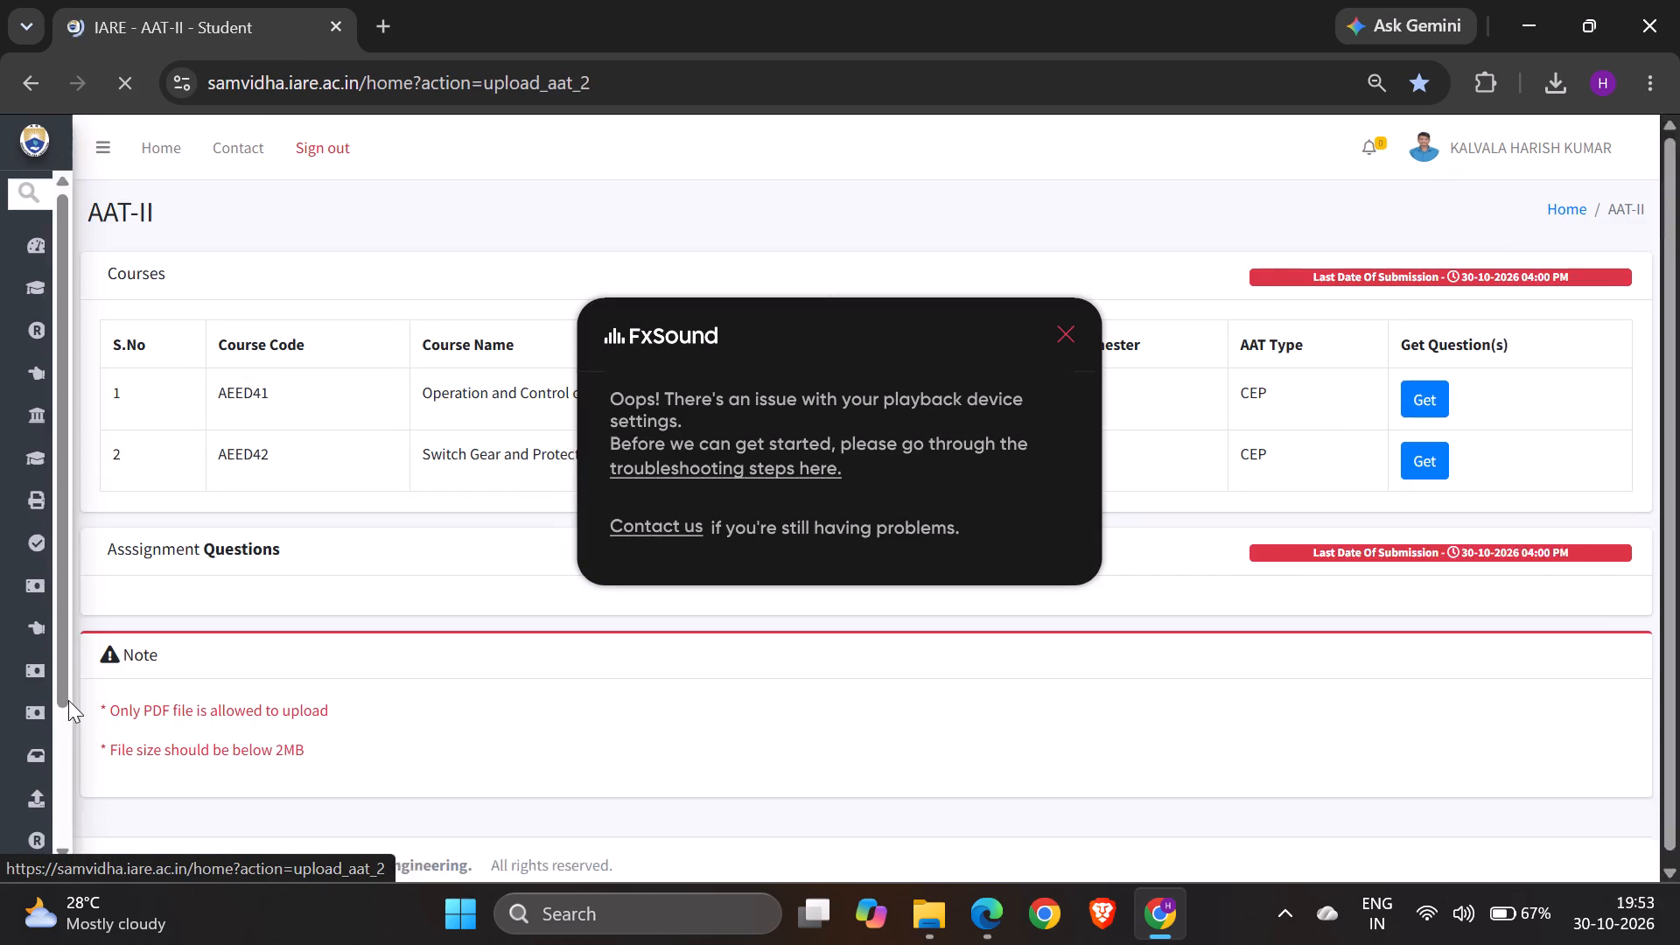
pyautogui.click(1066, 338)
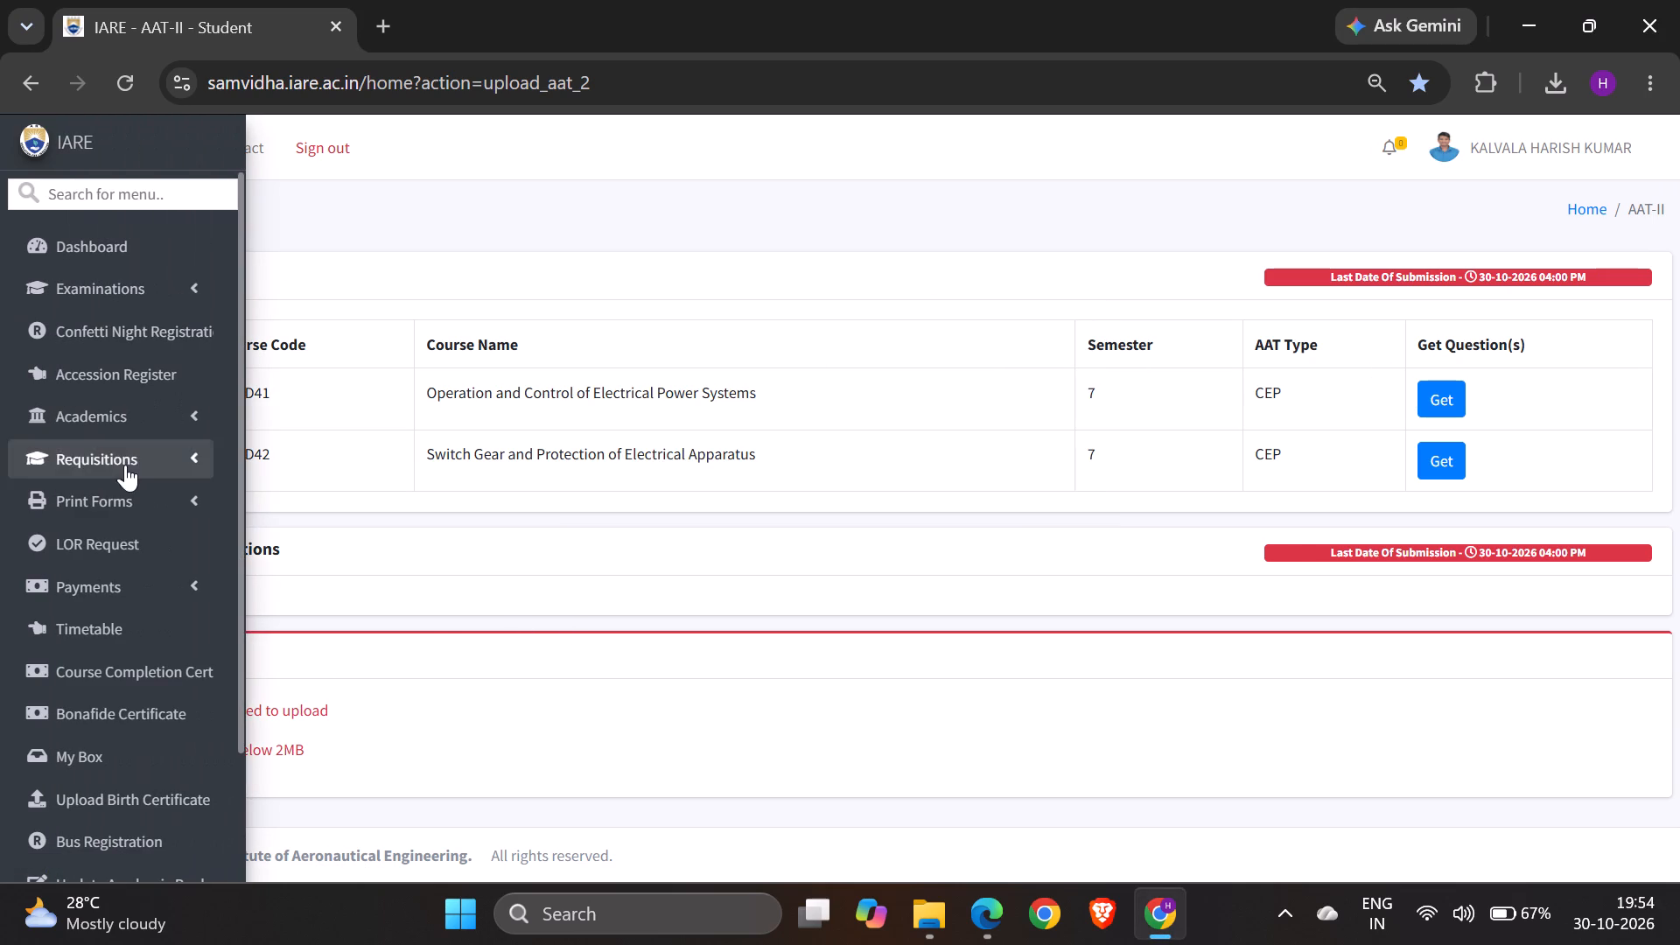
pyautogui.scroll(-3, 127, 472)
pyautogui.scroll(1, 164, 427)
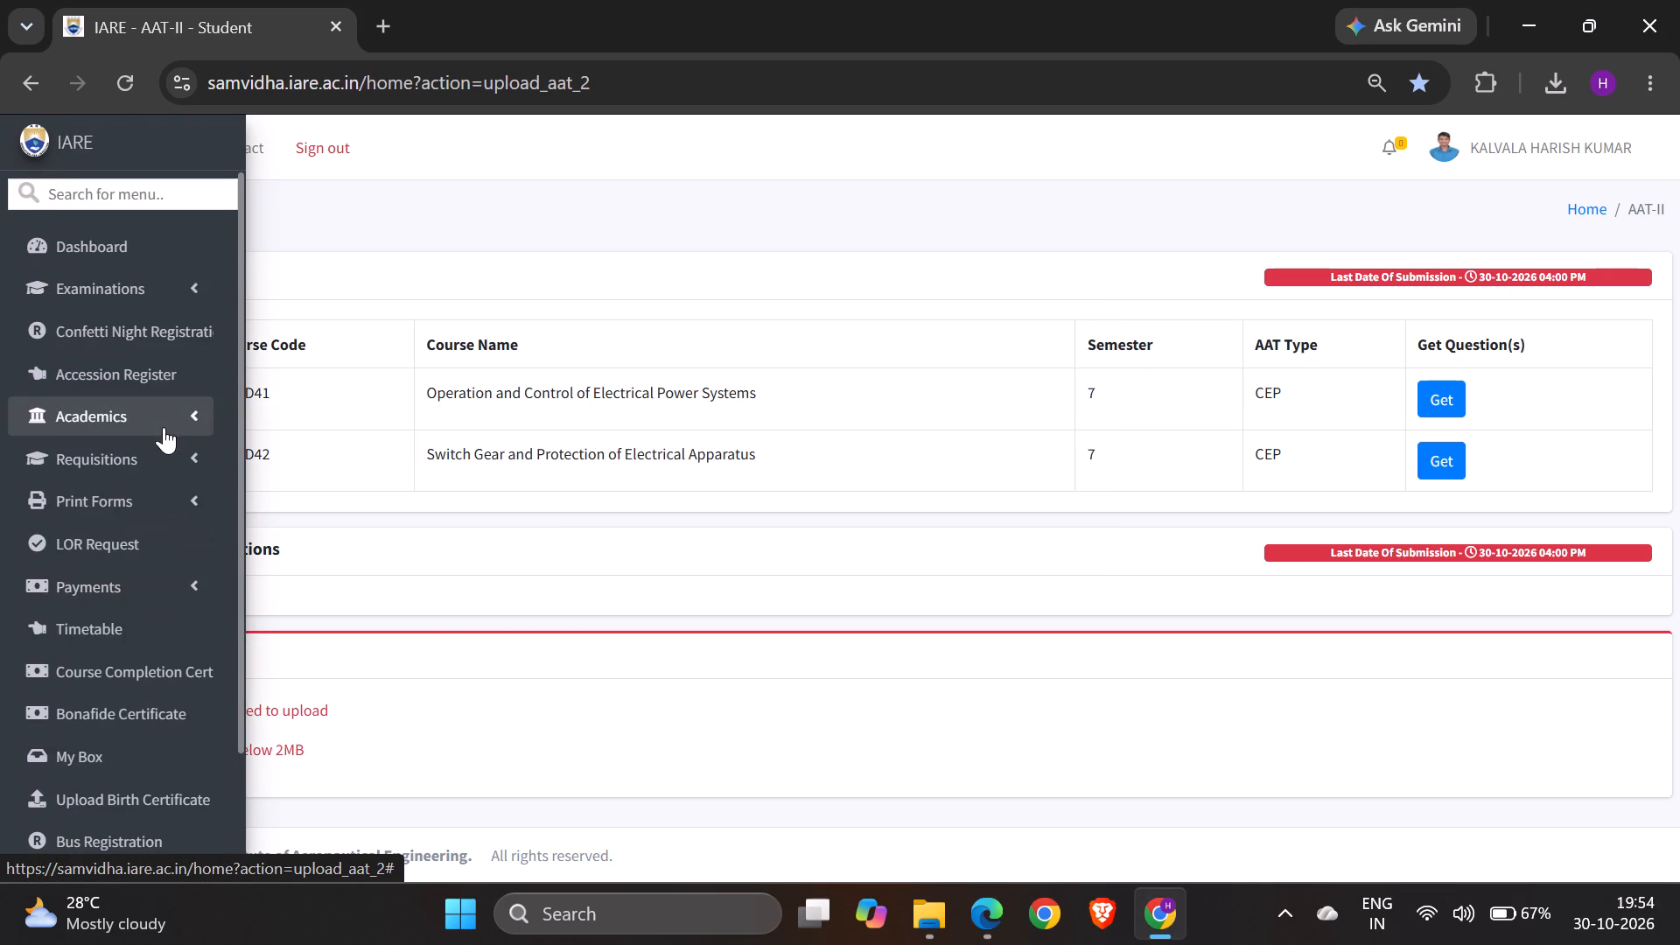
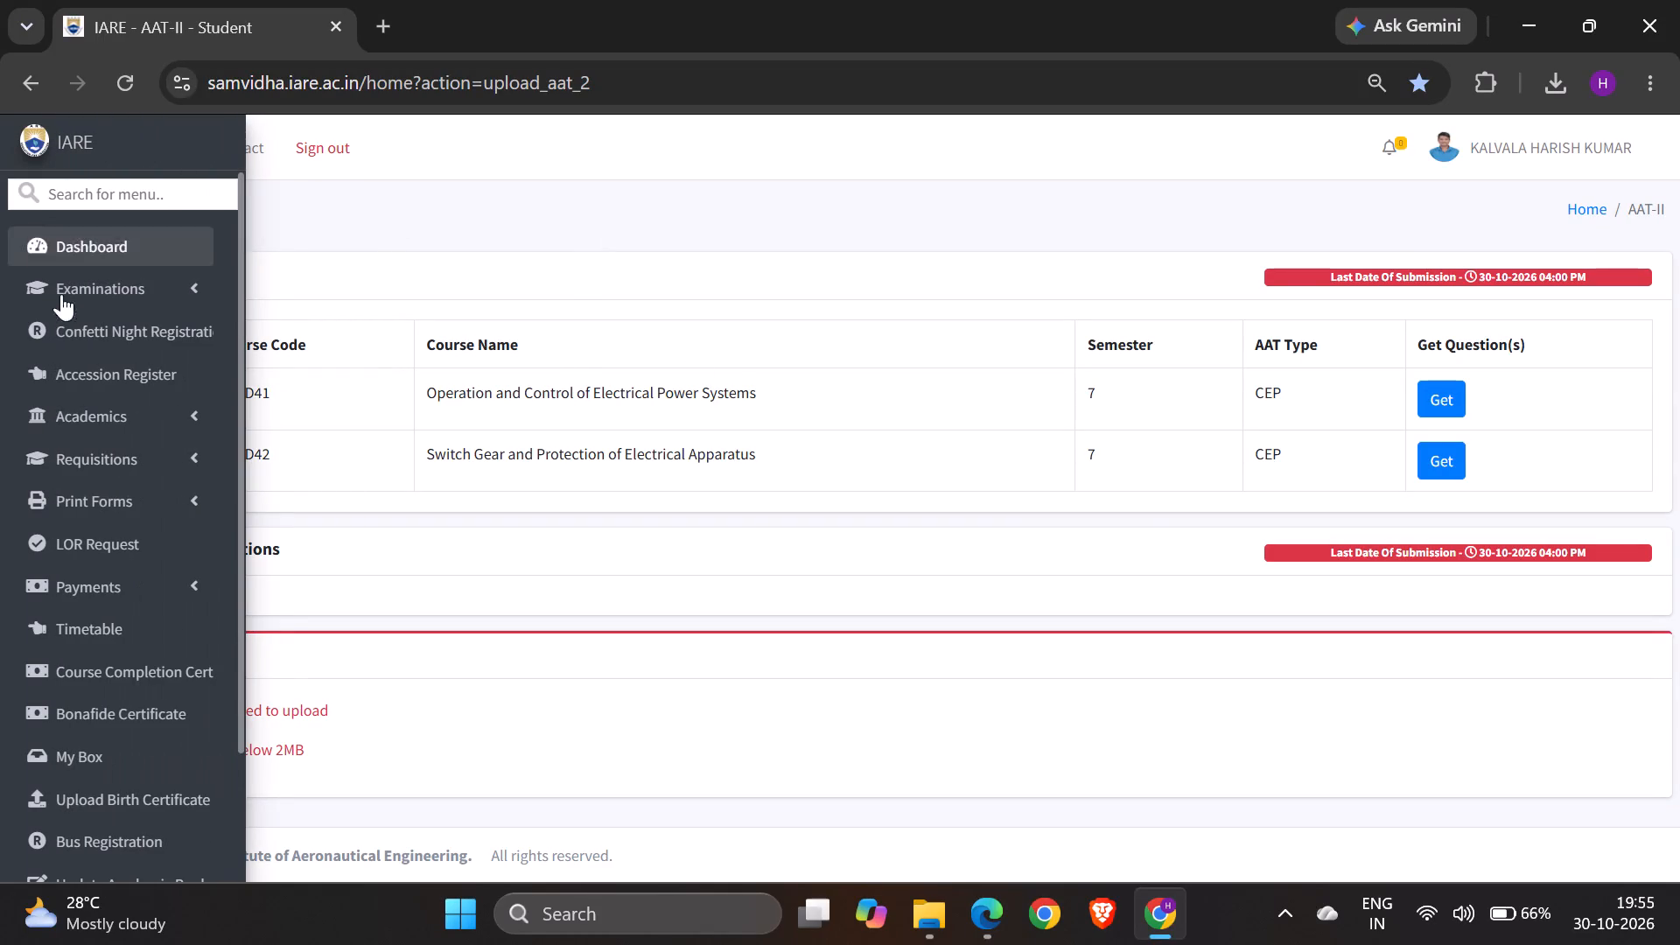
# Open the AAT Question Selection page from the Academics section of the student portal.
pyautogui.scroll(-2, 75, 332)
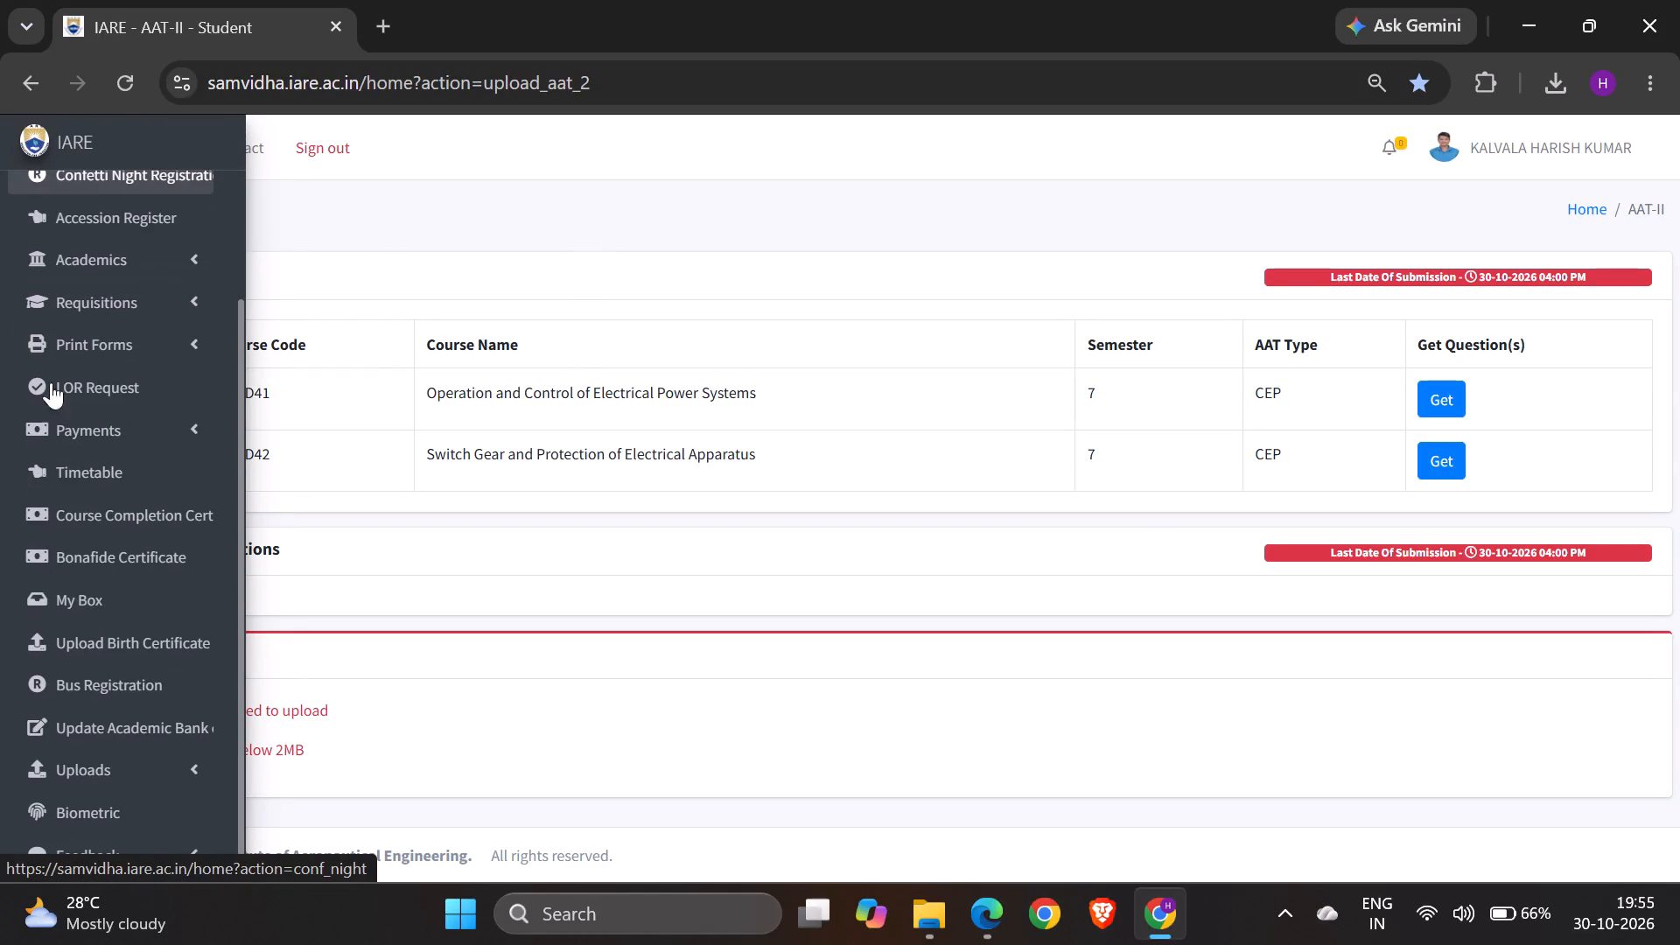
pyautogui.scroll(-1, 116, 441)
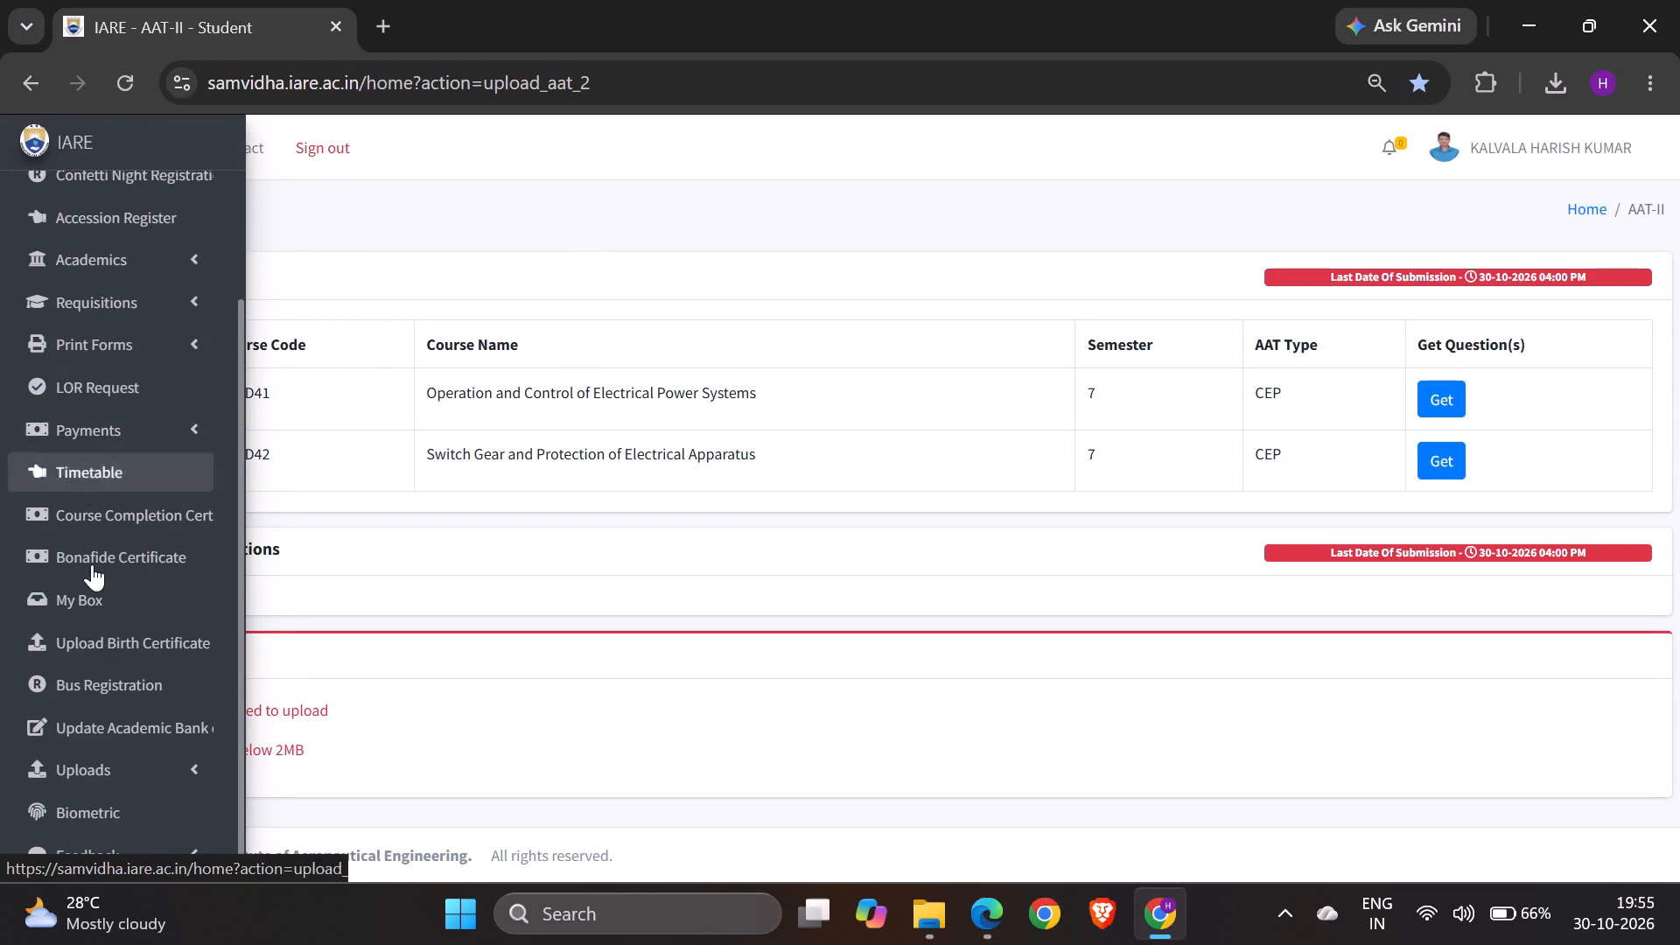
pyautogui.scroll(-1, 97, 680)
pyautogui.click(91, 776)
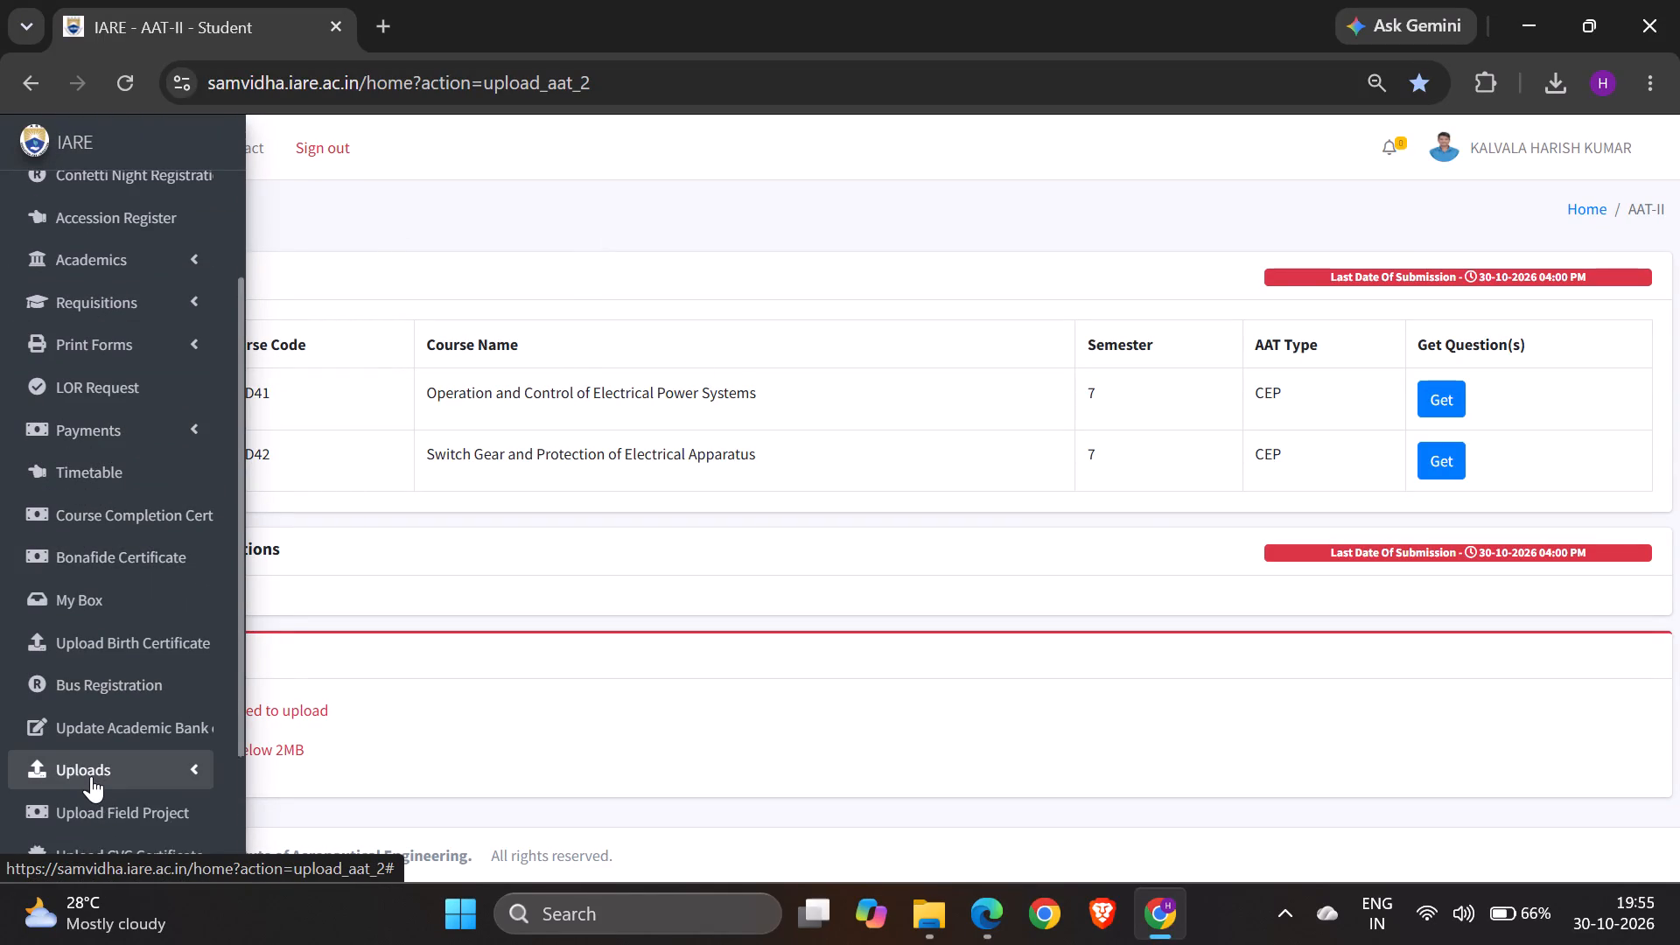
pyautogui.scroll(-3, 91, 776)
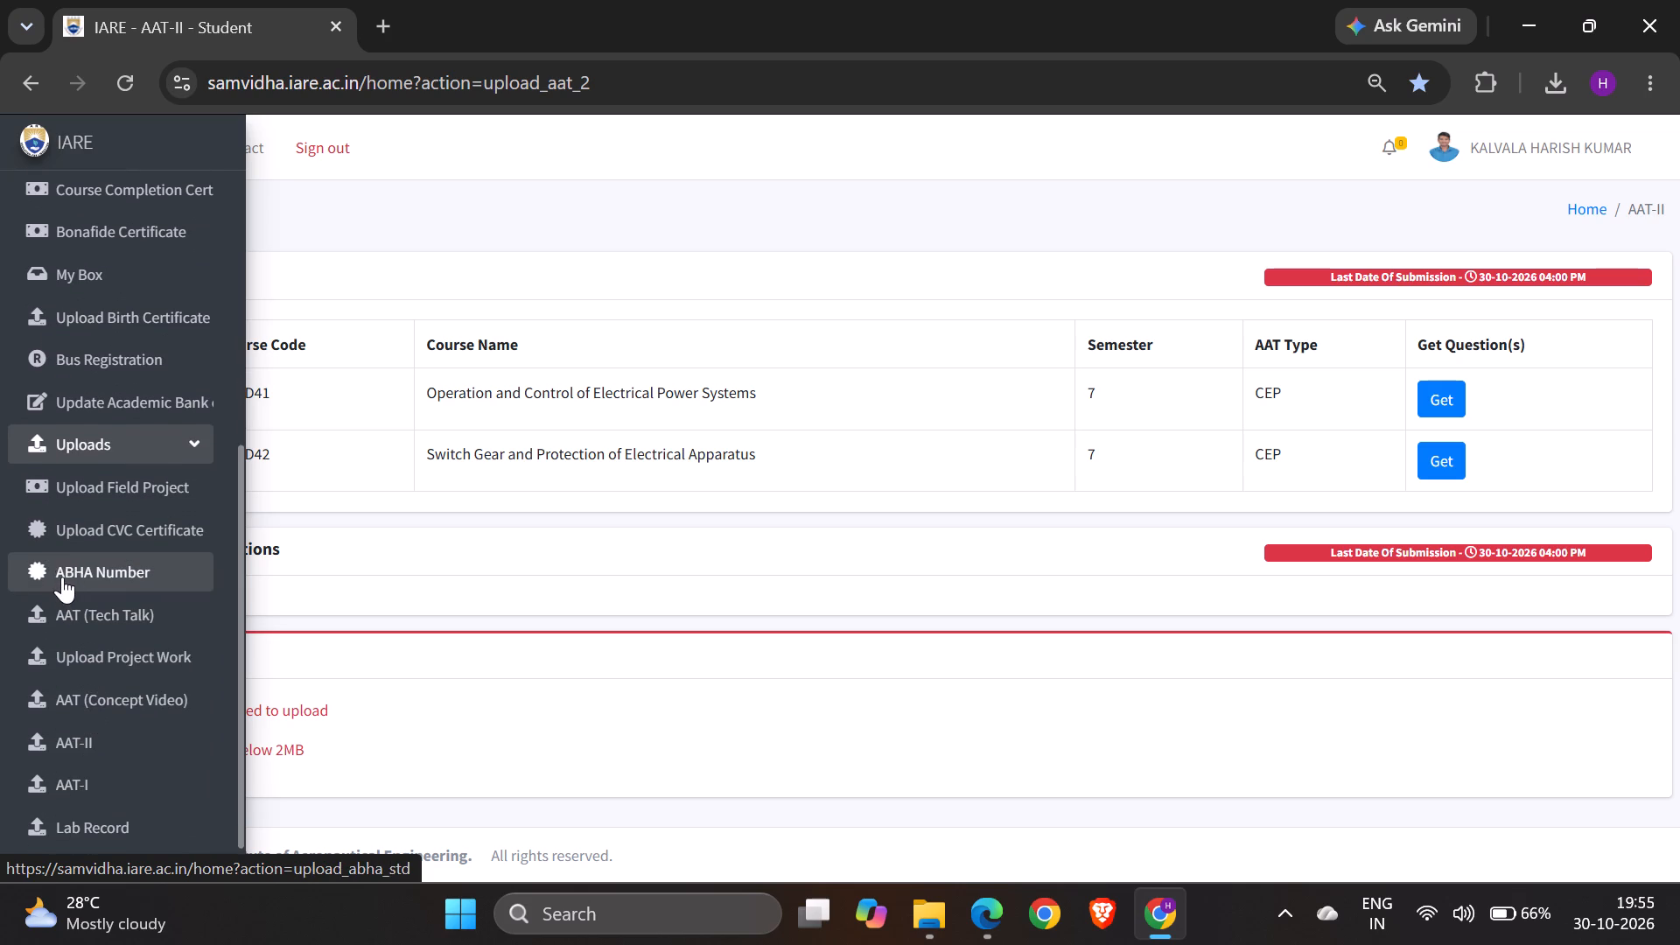
pyautogui.scroll(5, 62, 577)
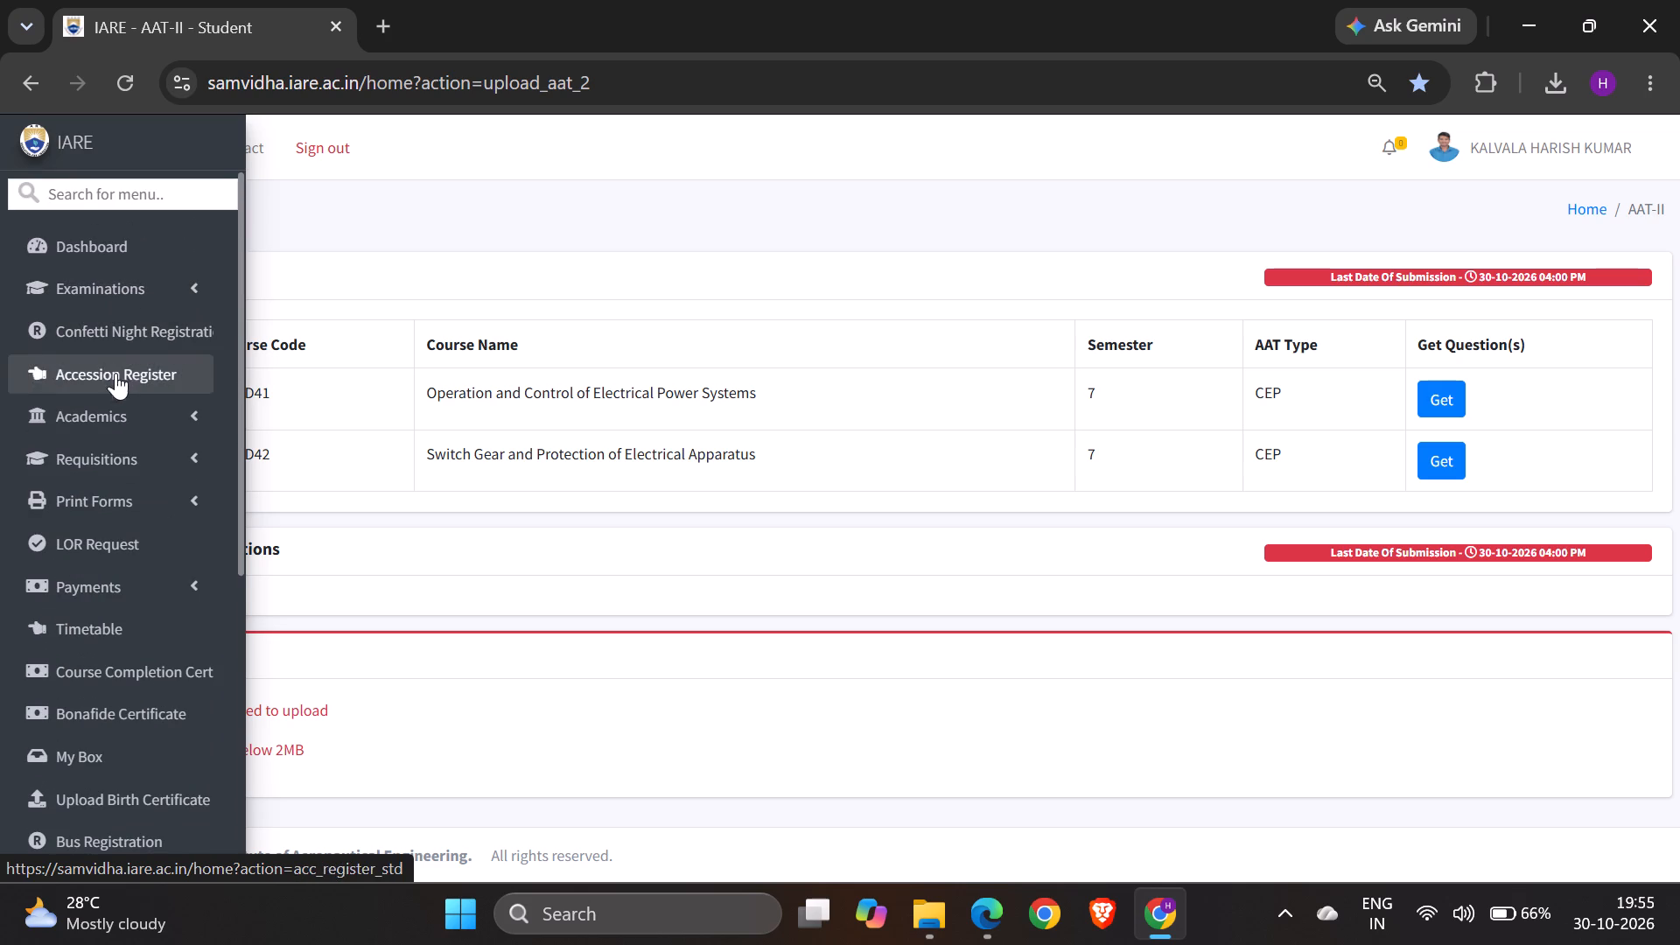
pyautogui.click(114, 397)
pyautogui.scroll(-2, 114, 397)
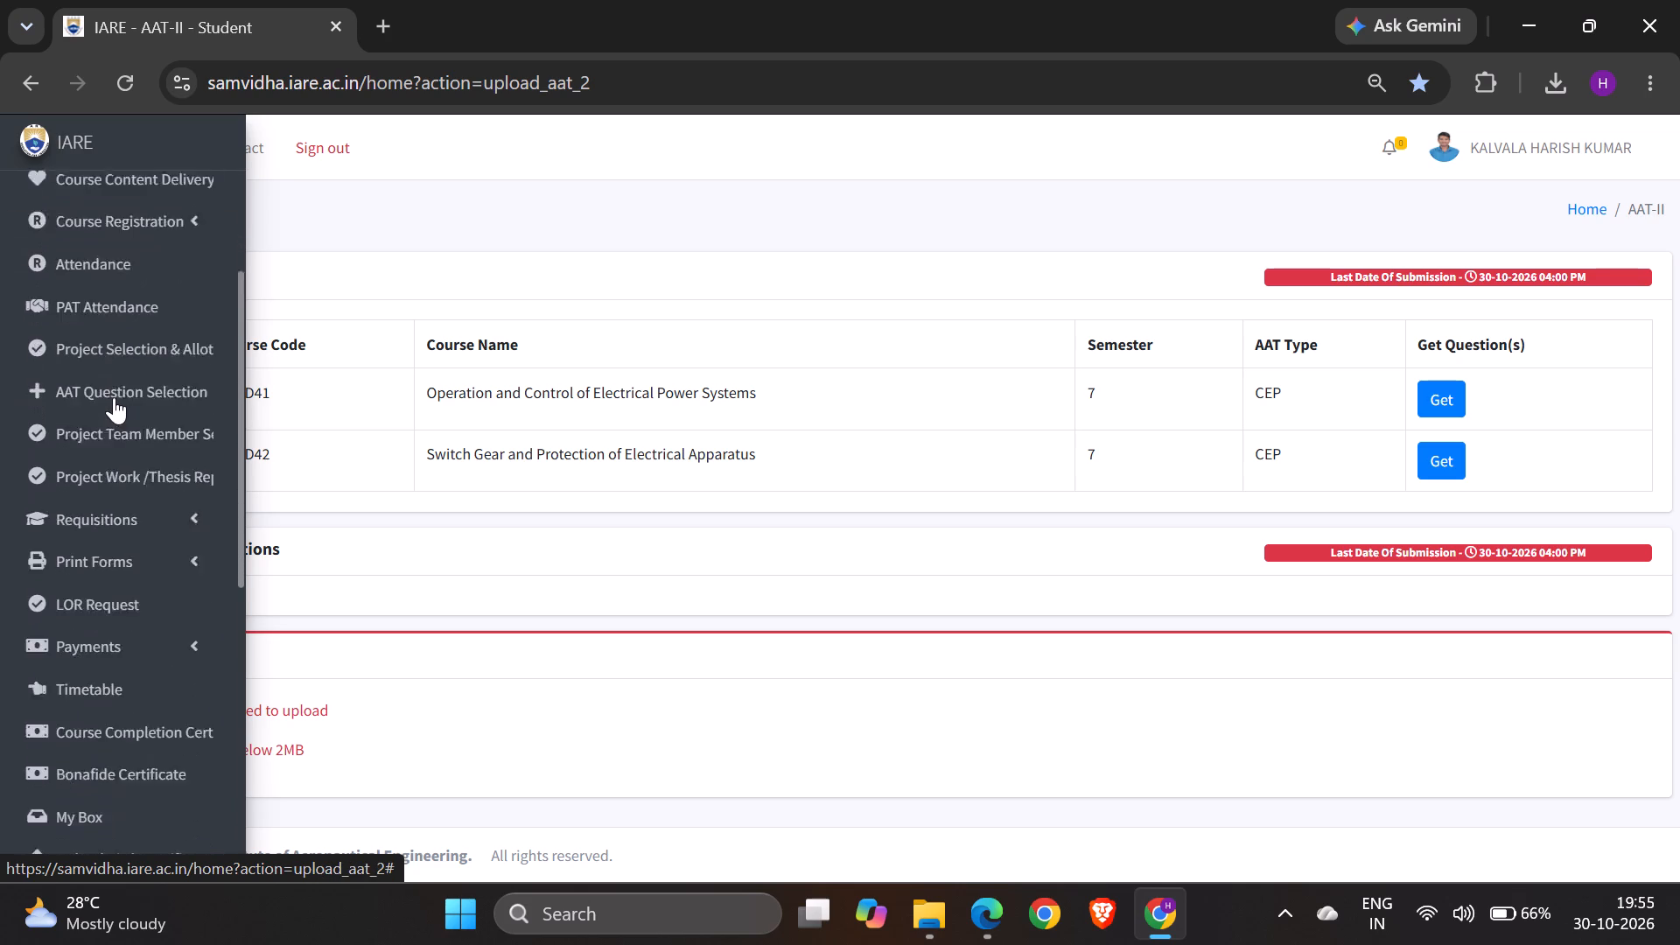
pyautogui.scroll(-1, 114, 397)
pyautogui.scroll(2, 114, 397)
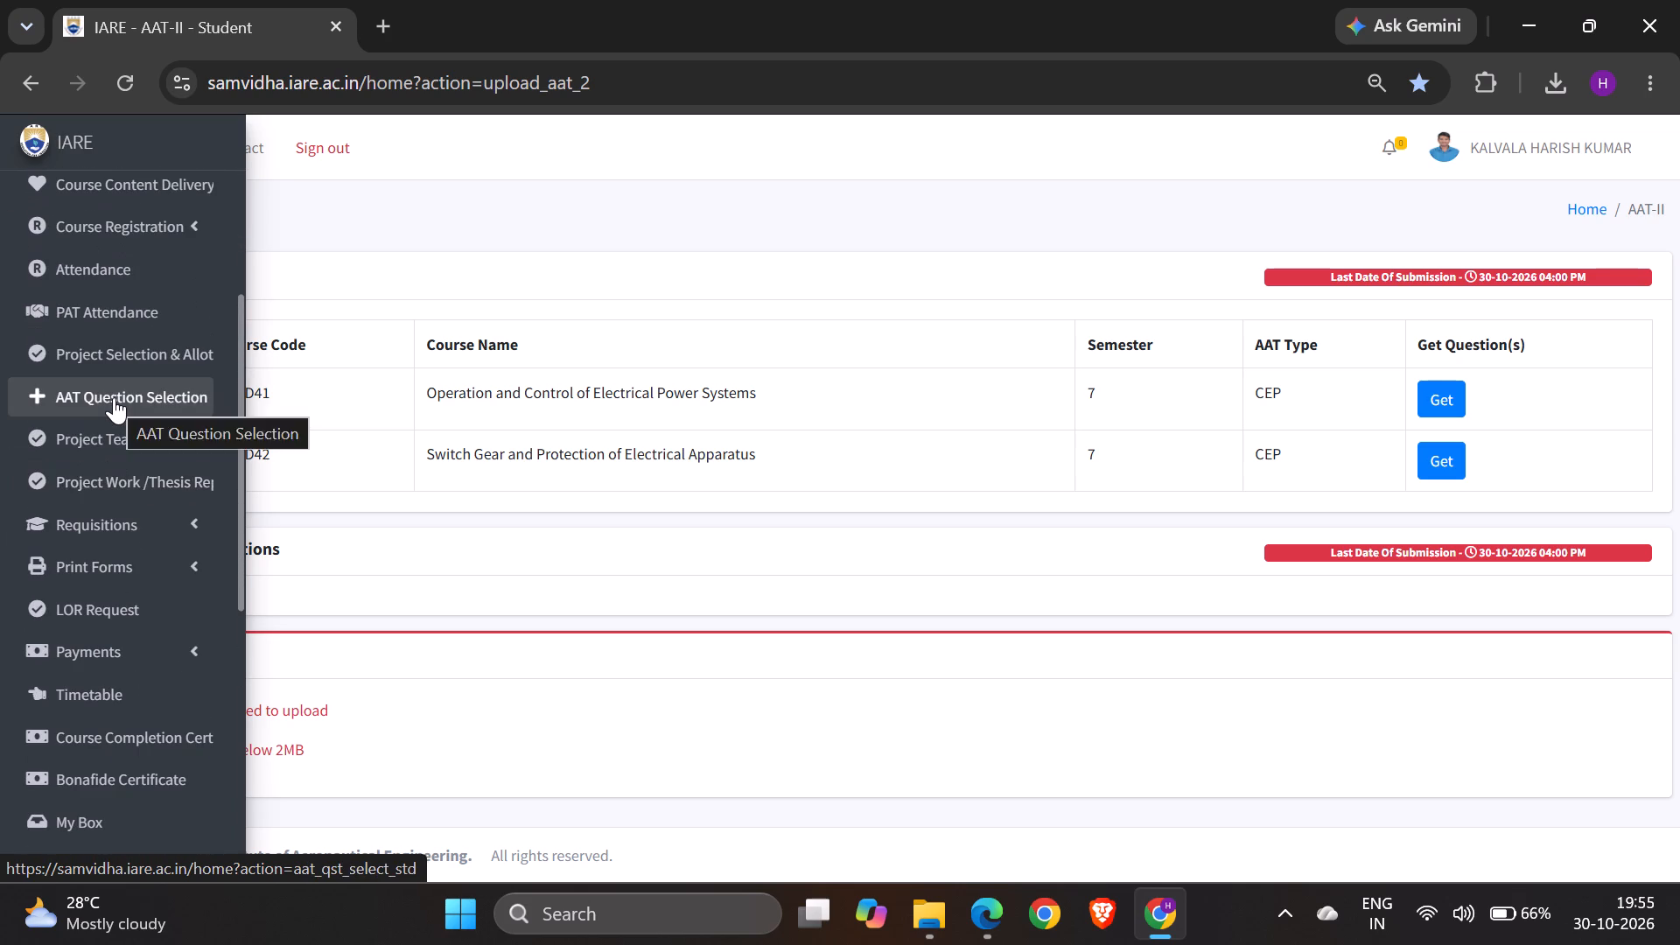
pyautogui.click(114, 397)
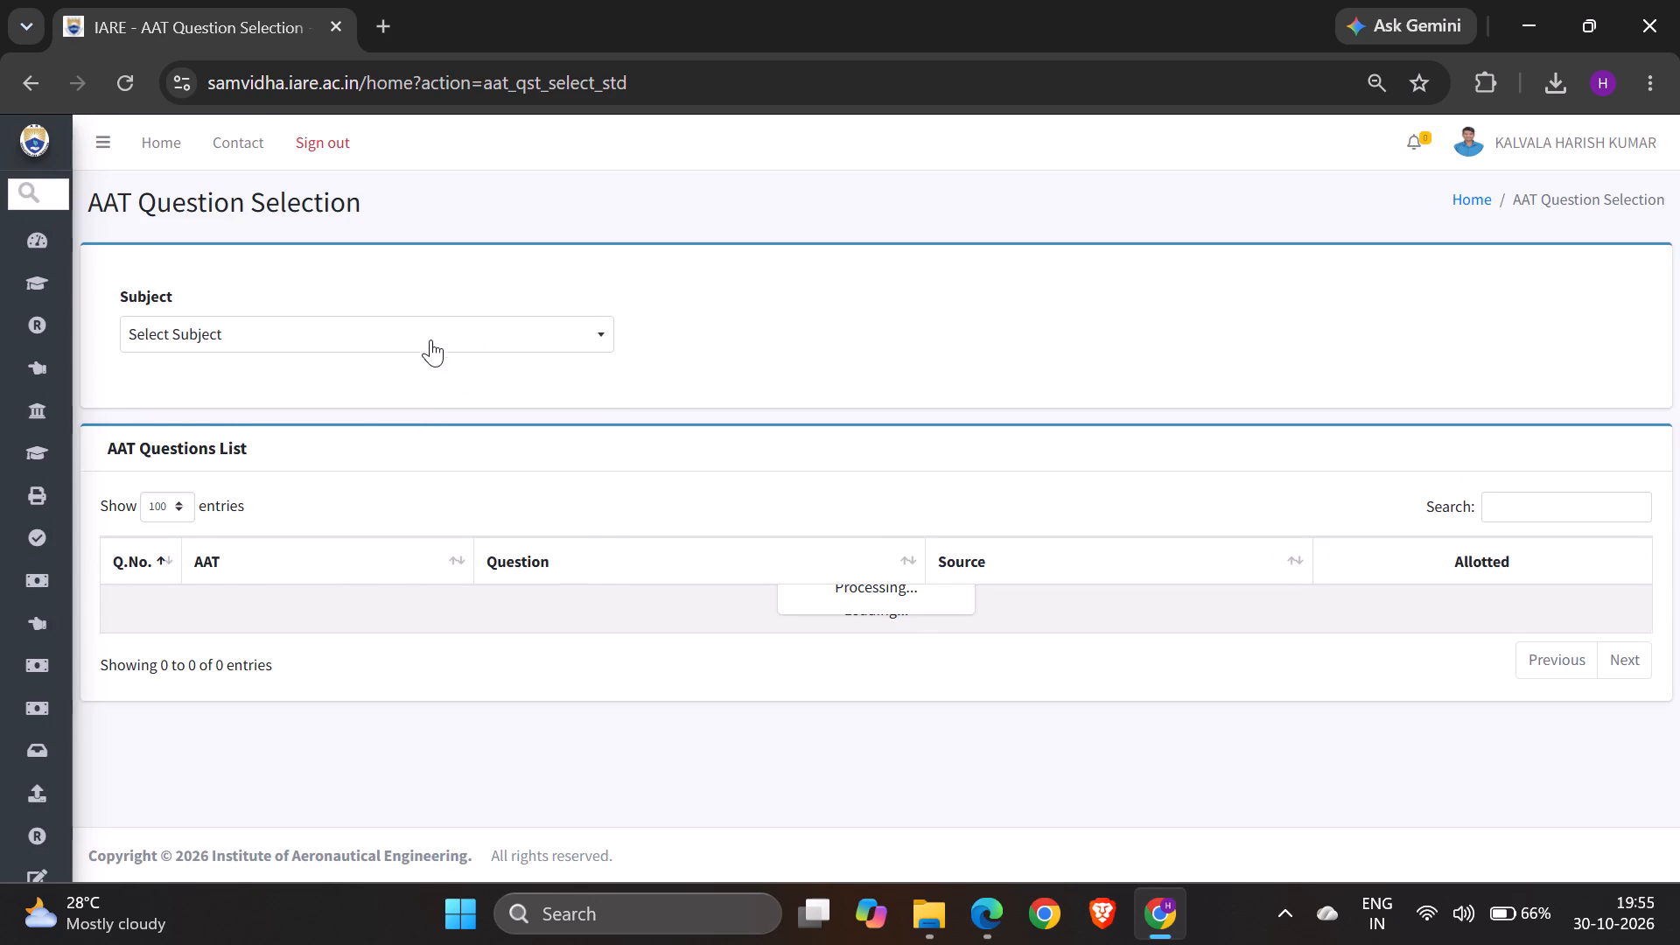
# Select the subject CEP: AEED41 - Operation and Control of Electrical Power Systems and review its AAT questions list.
pyautogui.click(430, 339)
pyautogui.click(405, 433)
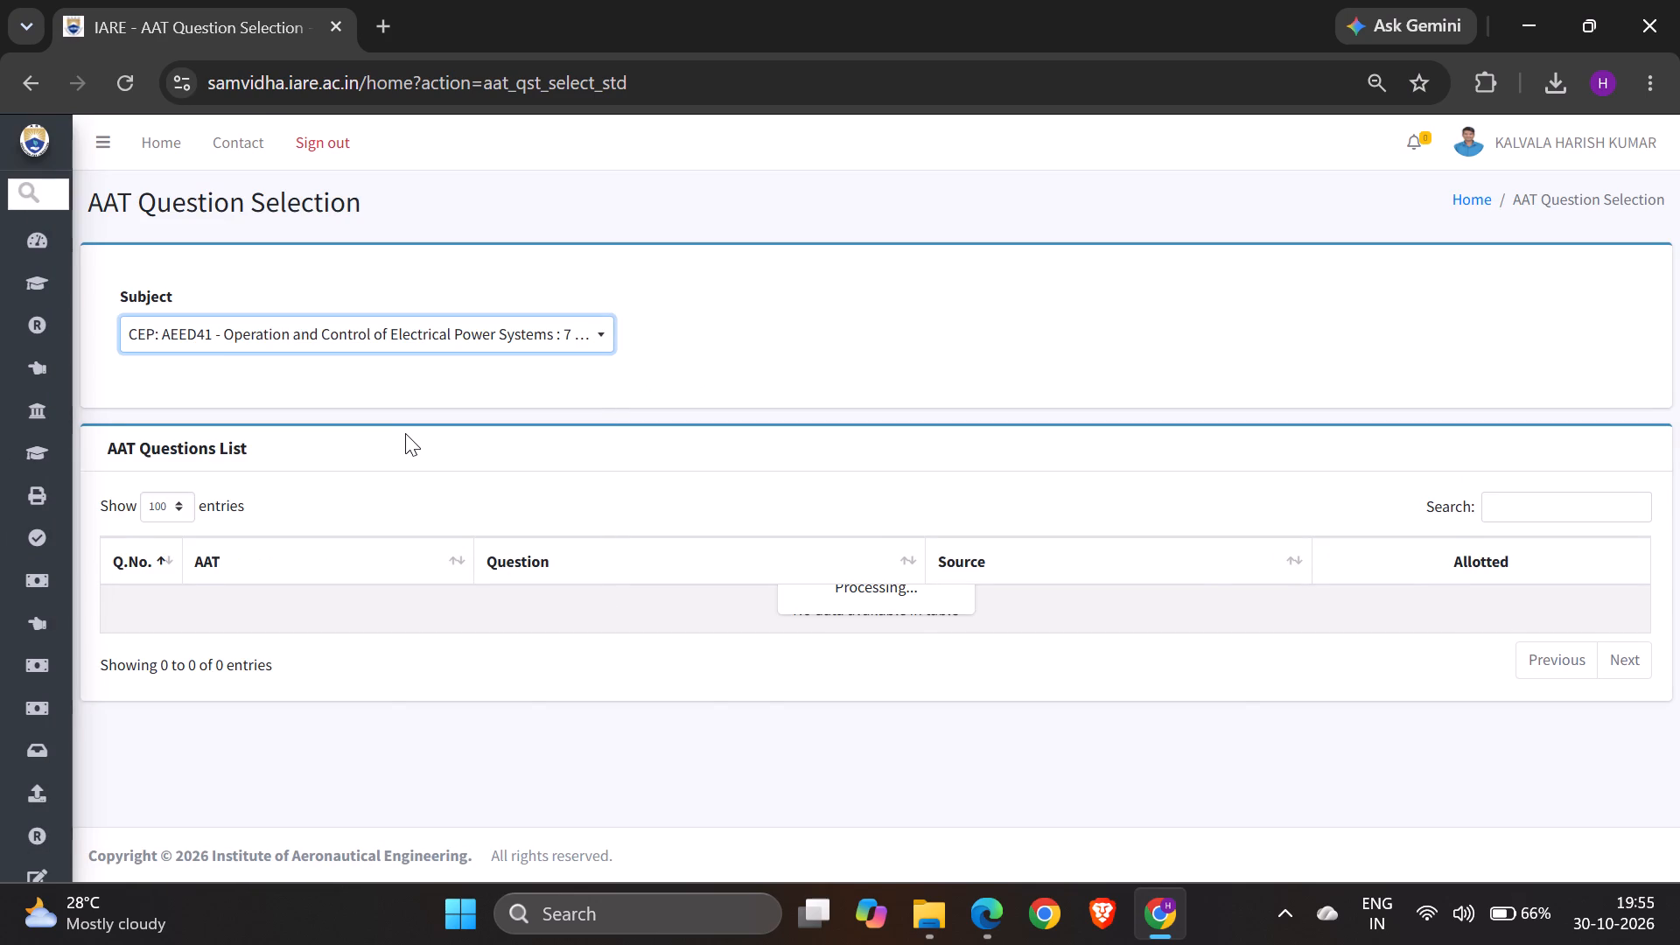
pyautogui.scroll(-8, 405, 433)
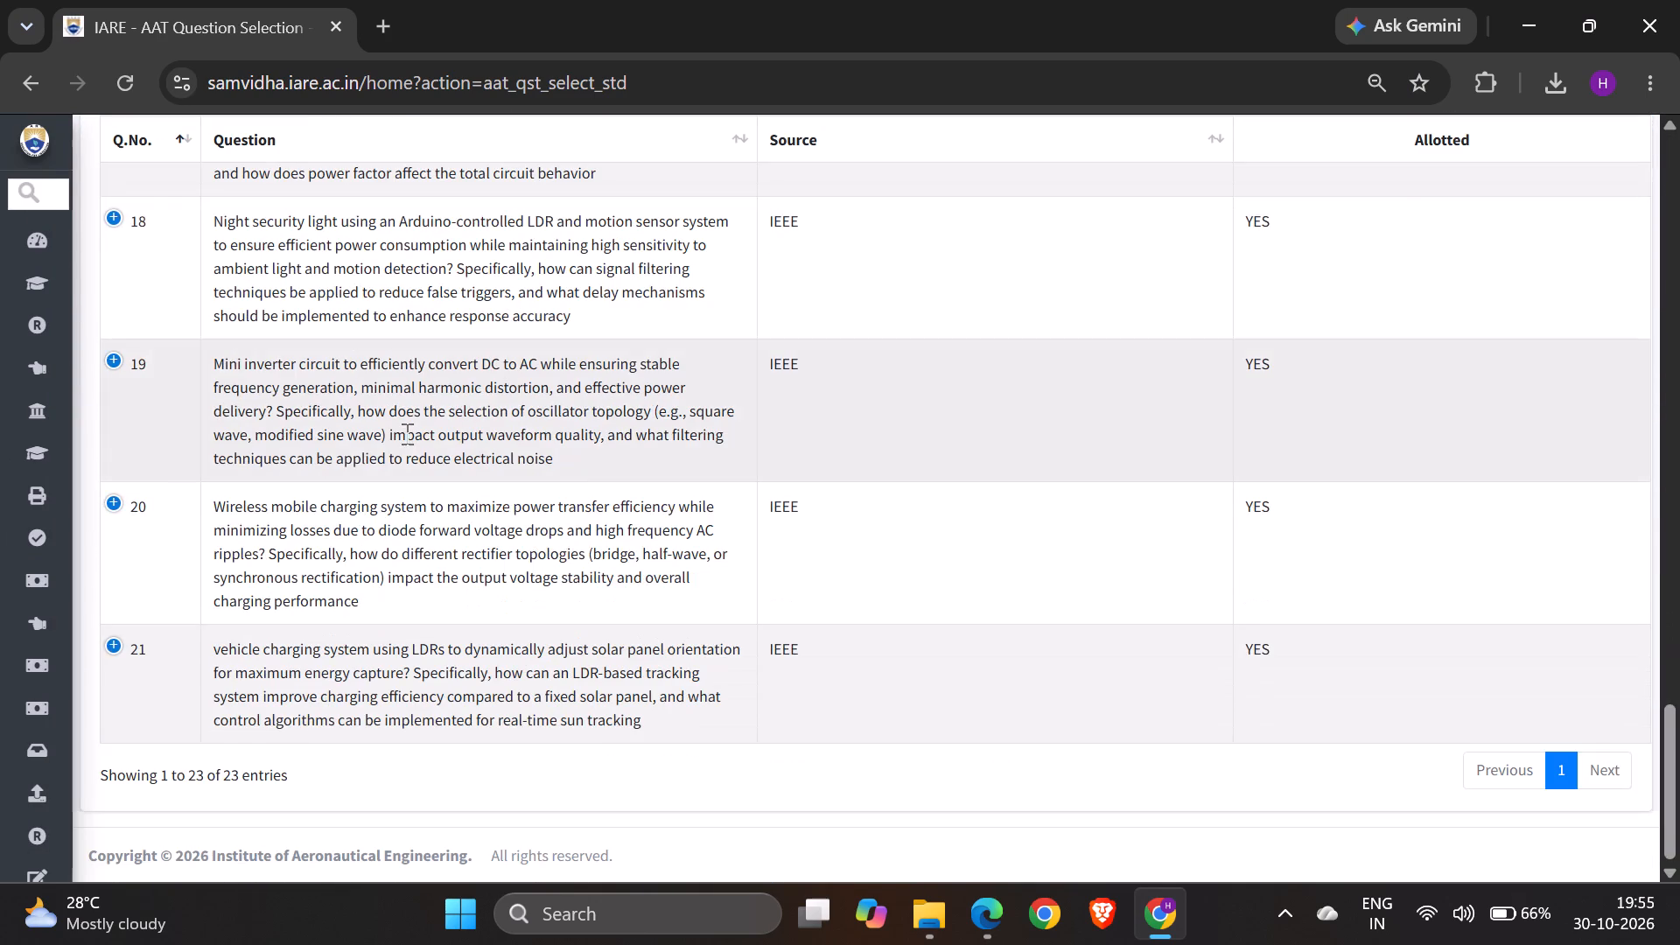
pyautogui.scroll(-3, 405, 433)
pyautogui.scroll(15, 405, 433)
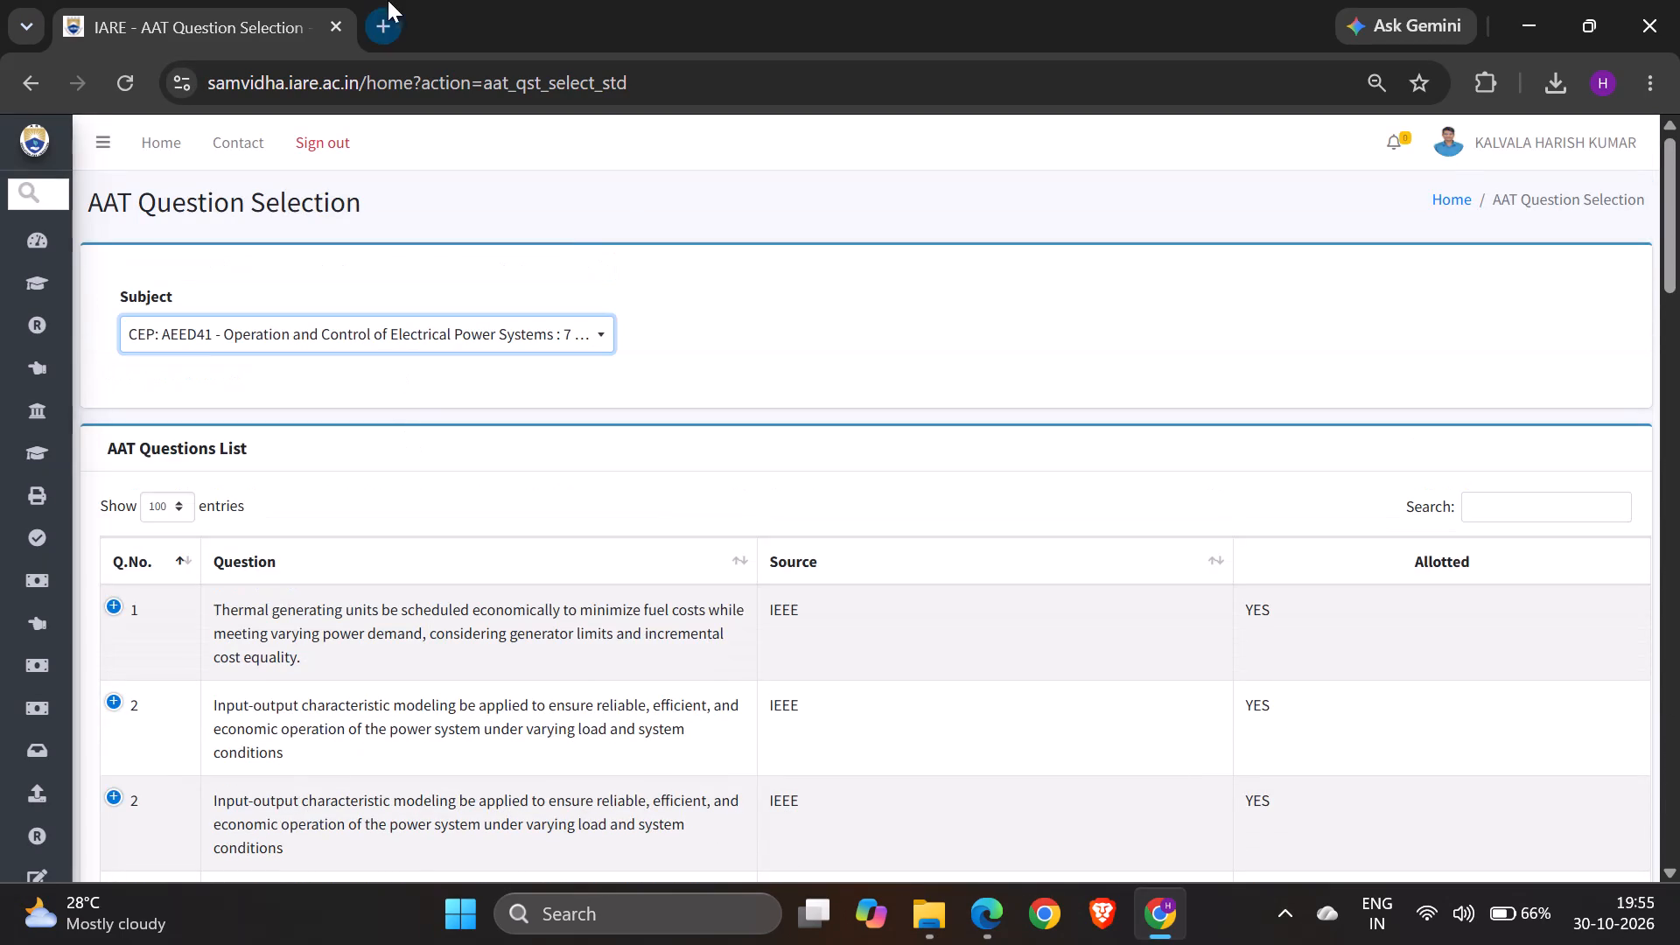
# Open the Biometric report page in the student portal.
pyautogui.scroll(-8, 61, 461)
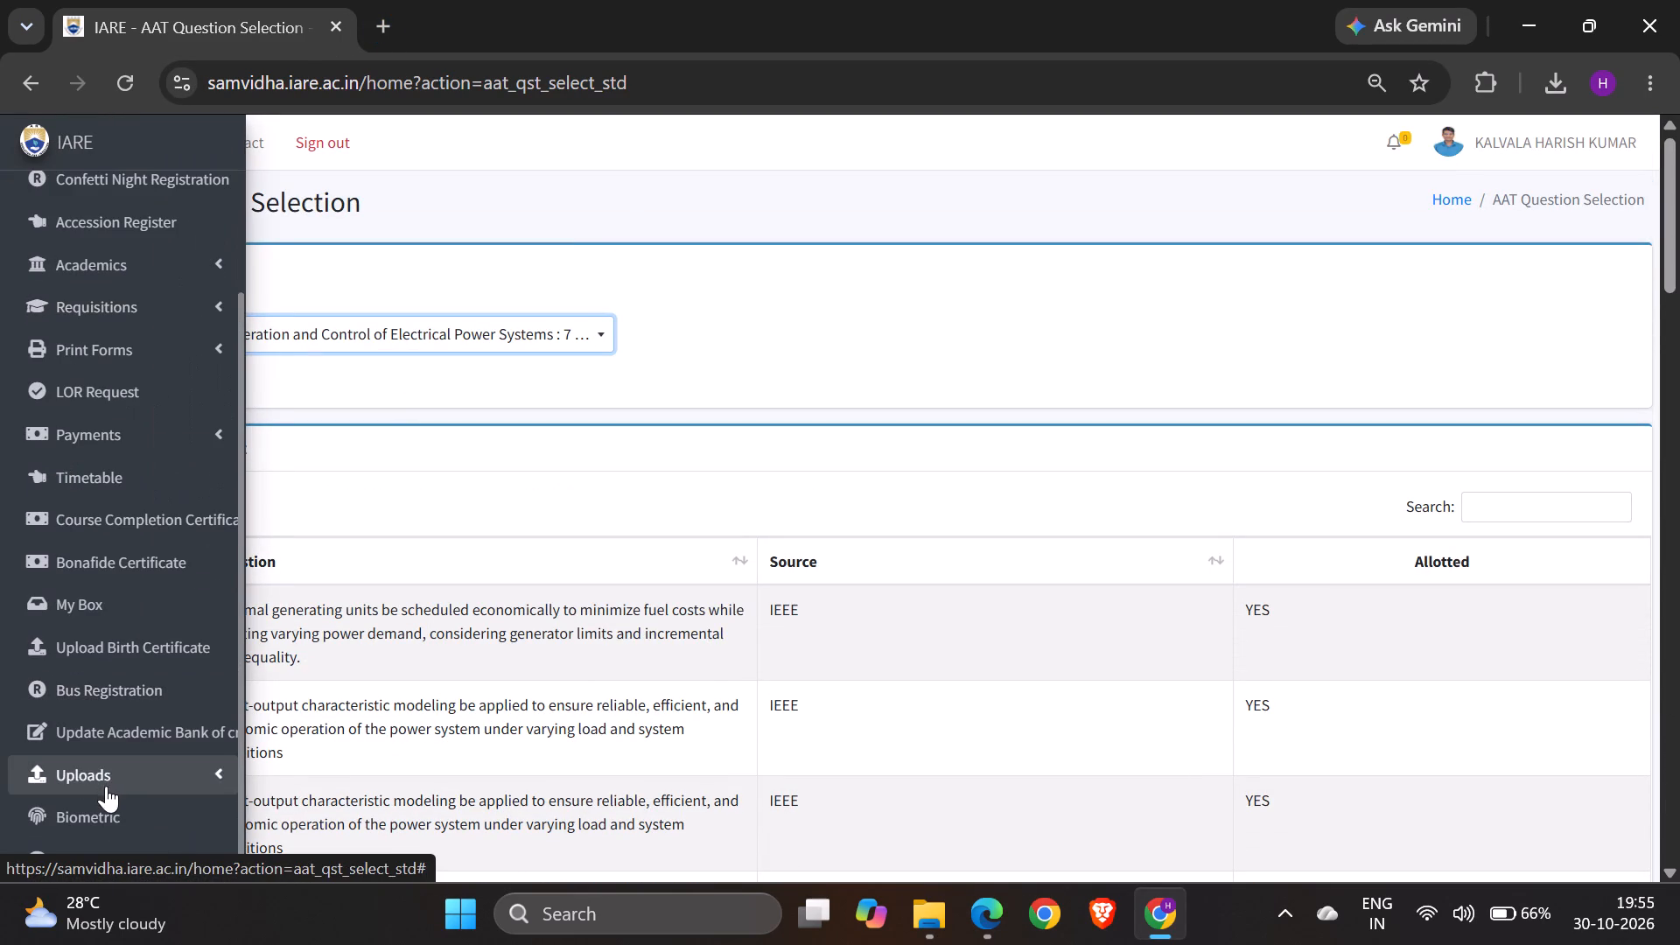
pyautogui.click(105, 818)
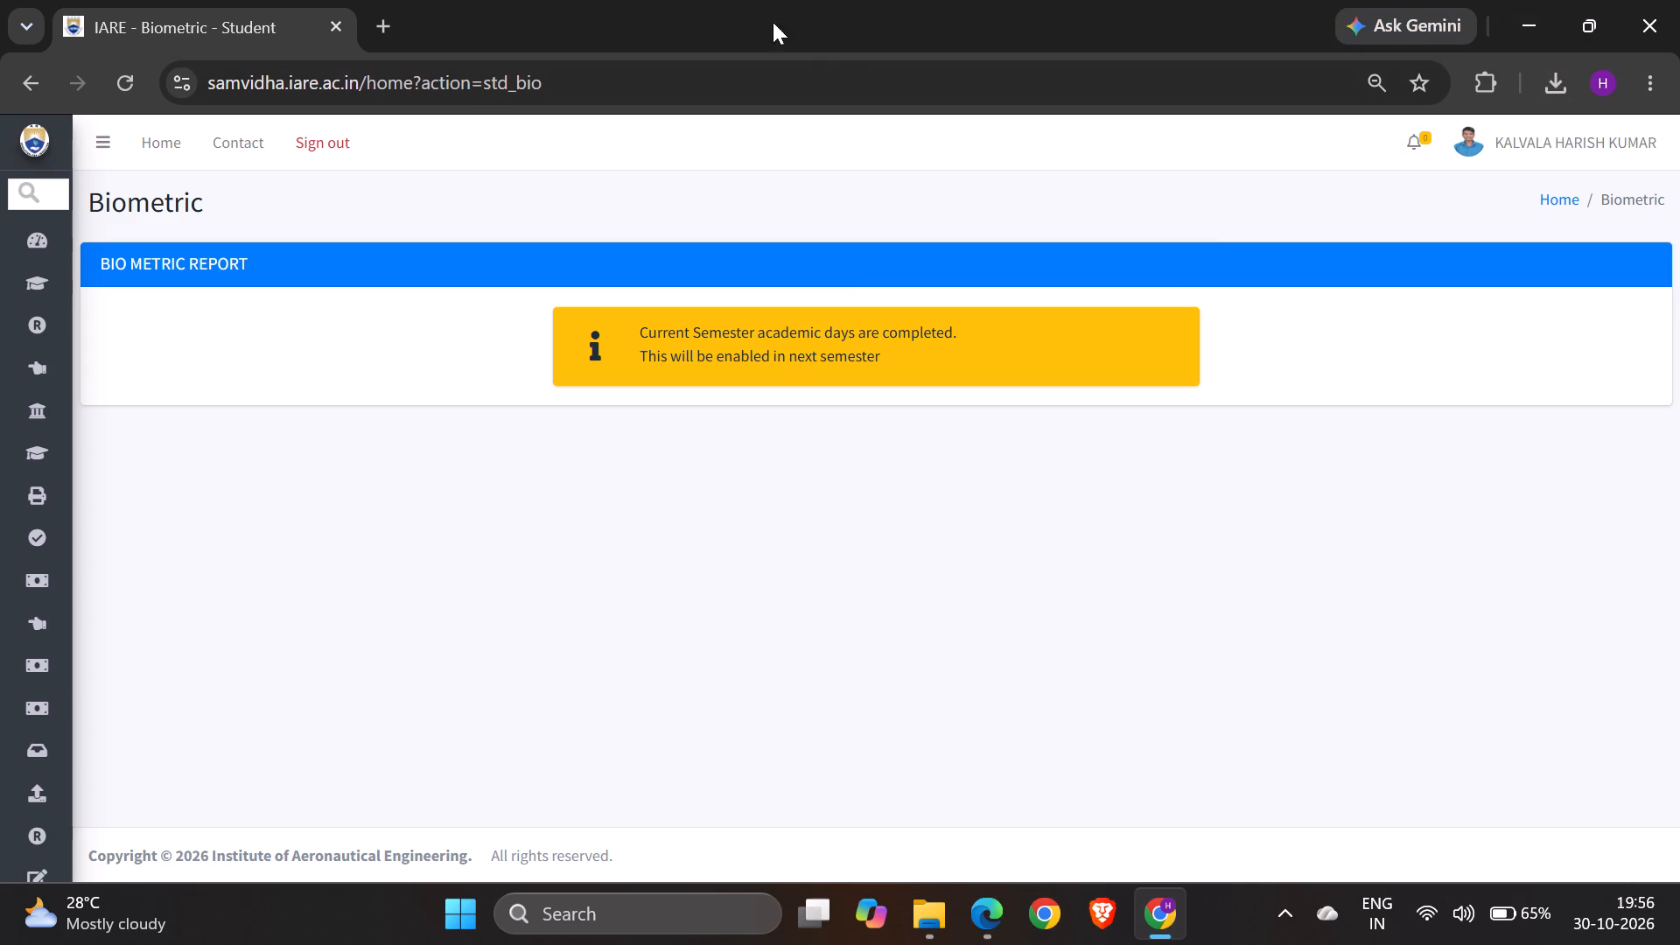
# Open a new browser tab.
pyautogui.click(377, 35)
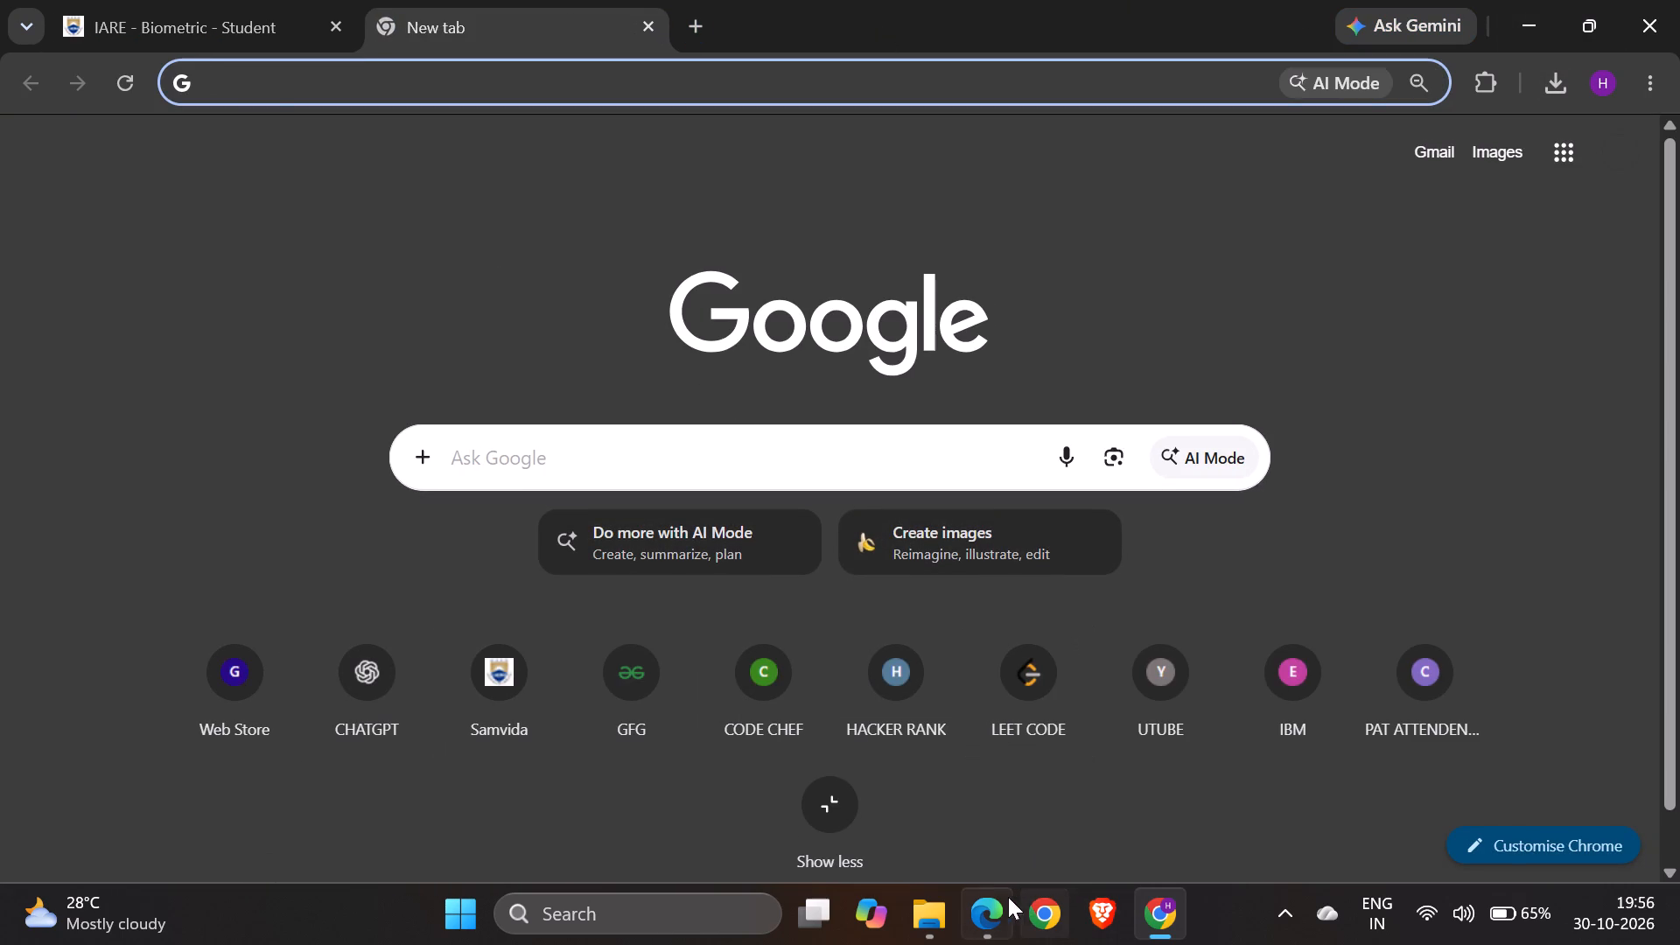
# Close the Microsoft Edge window and the File Explorer Downloads window.
pyautogui.click(1104, 682)
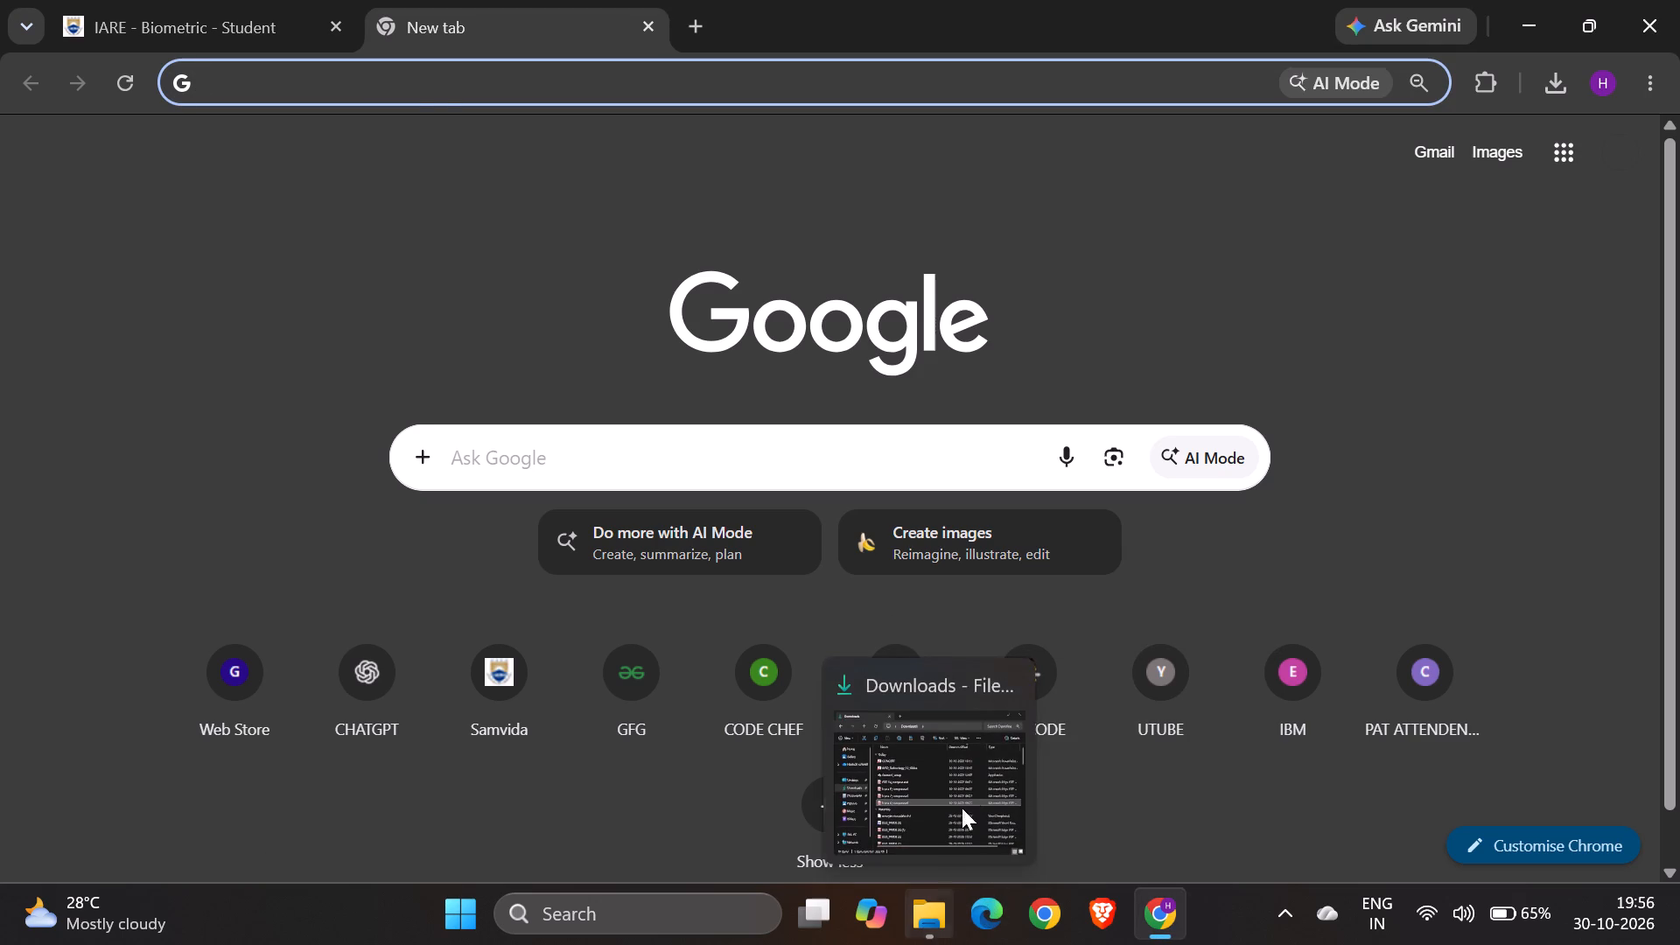
pyautogui.click(1019, 682)
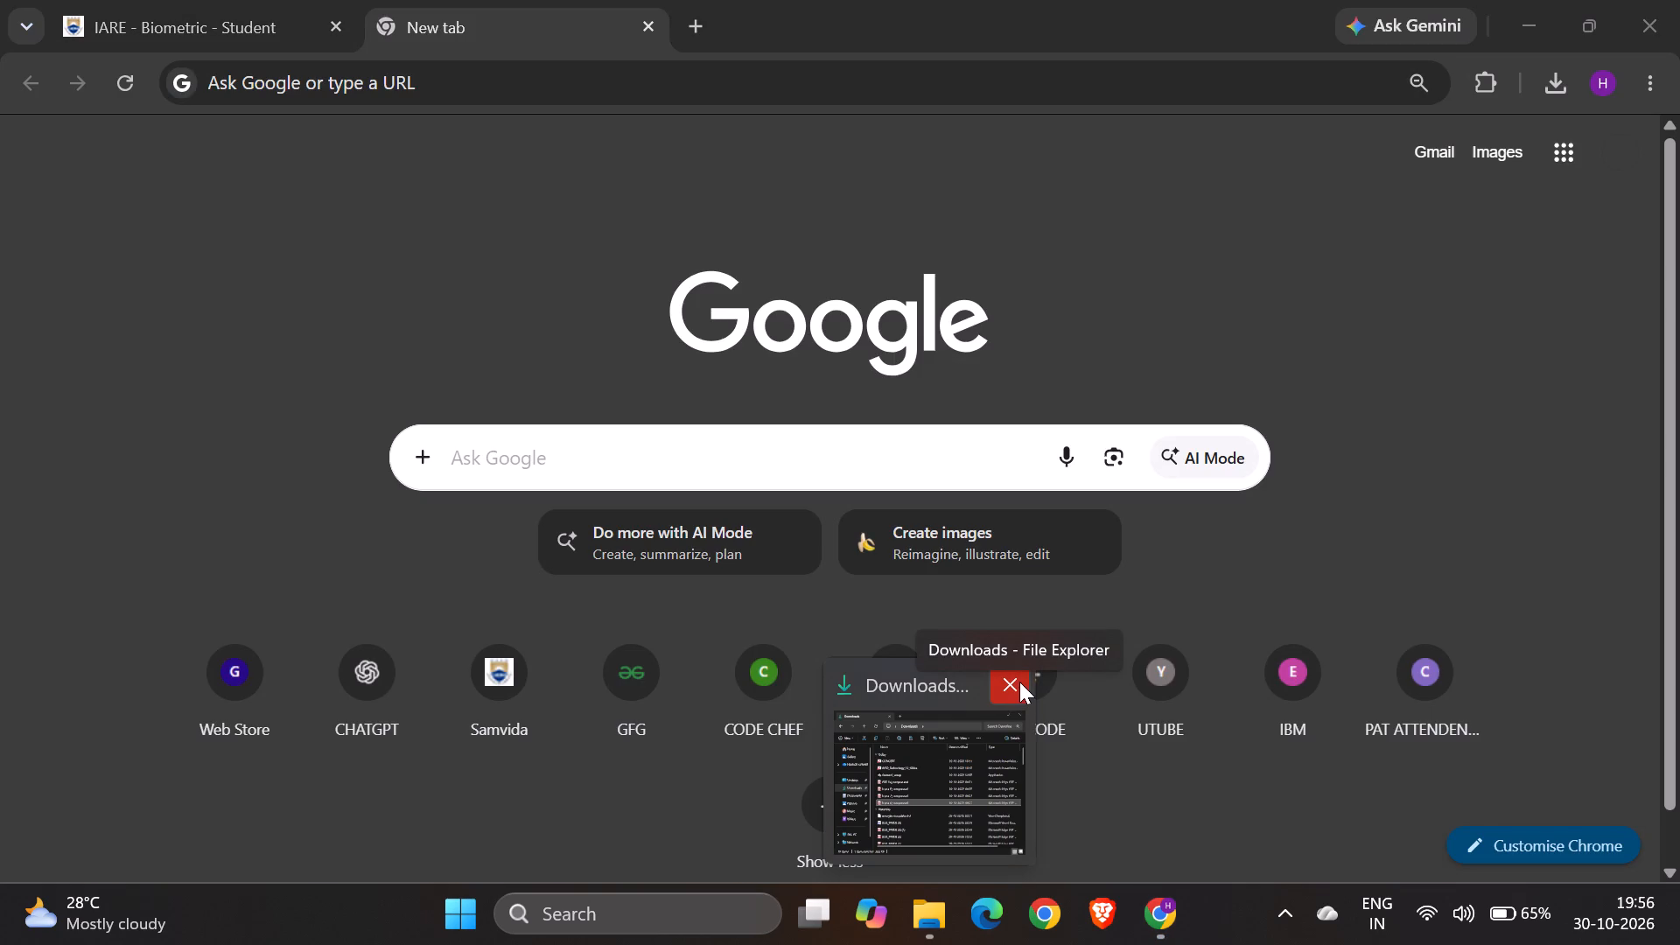
pyautogui.click(1019, 682)
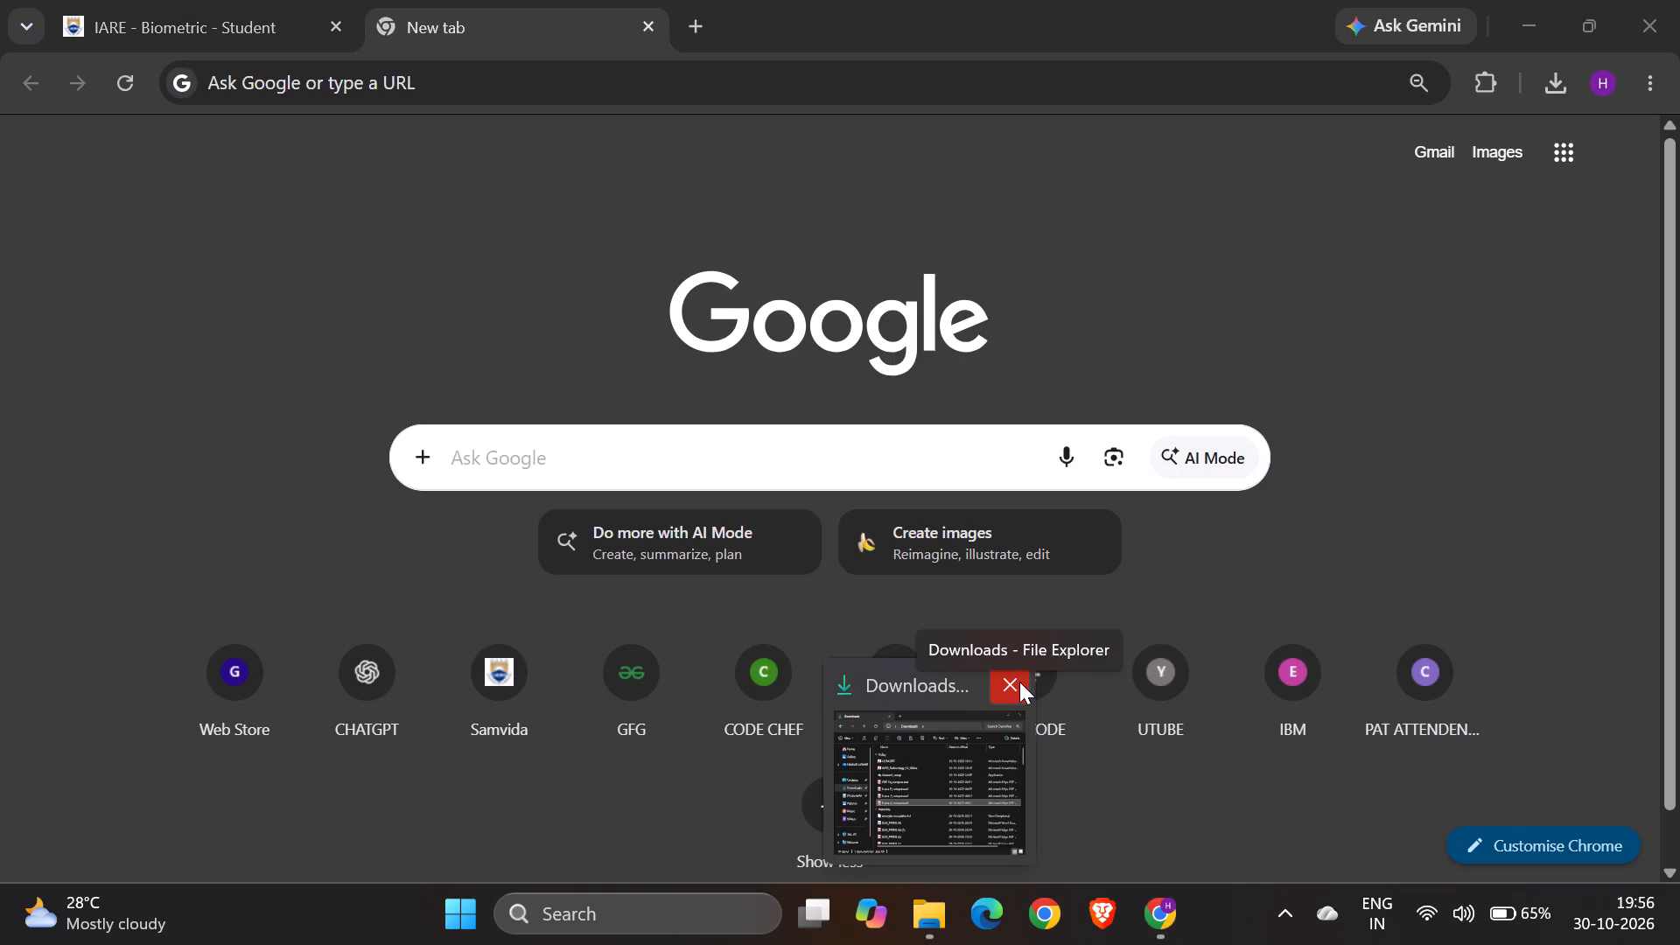